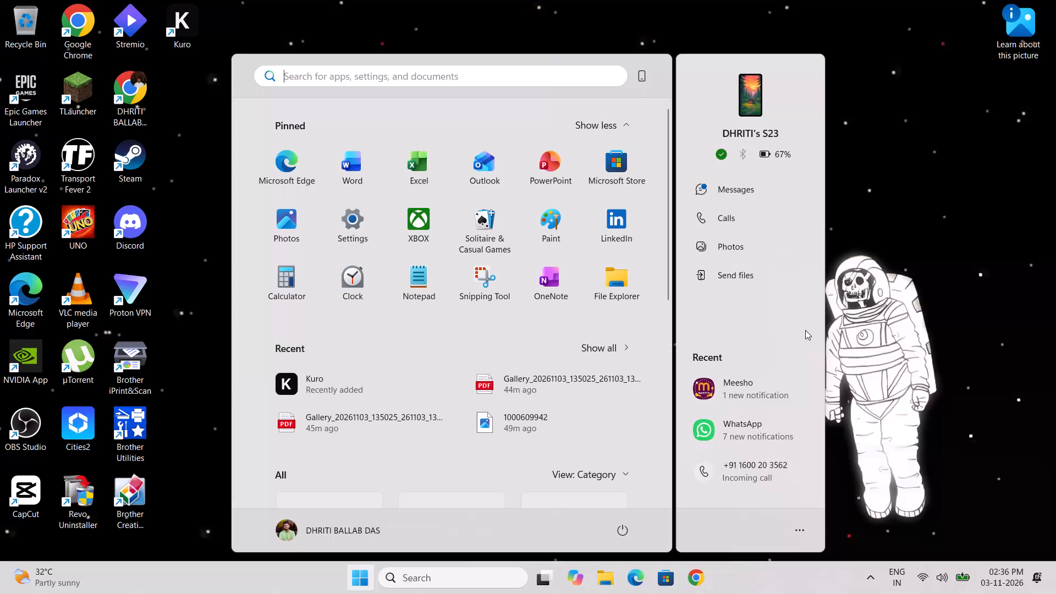
Open Google Chrome with the profile that has the photo avatar and go to the Canva home page.
{"action": "left_click", "coordinate": [678, 593]}
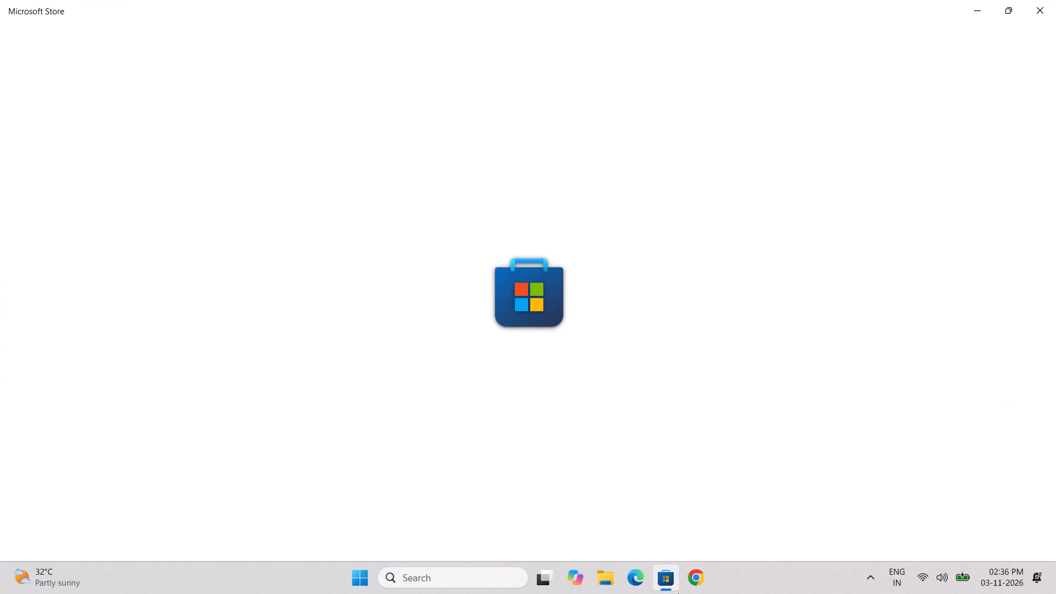
{"action": "left_click", "coordinate": [1055, 0]}
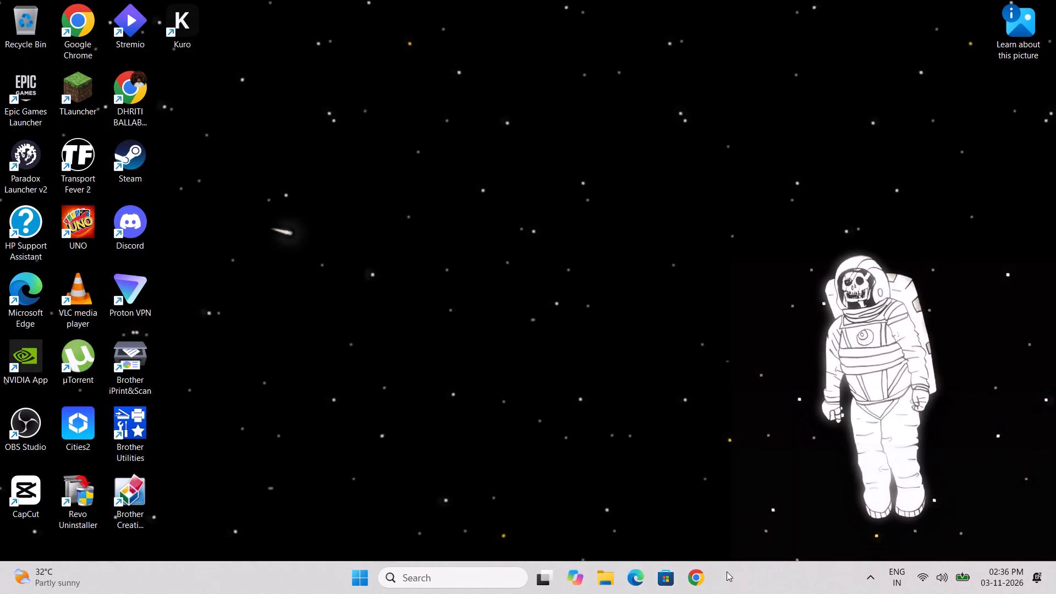
{"action": "left_click", "coordinate": [701, 573]}
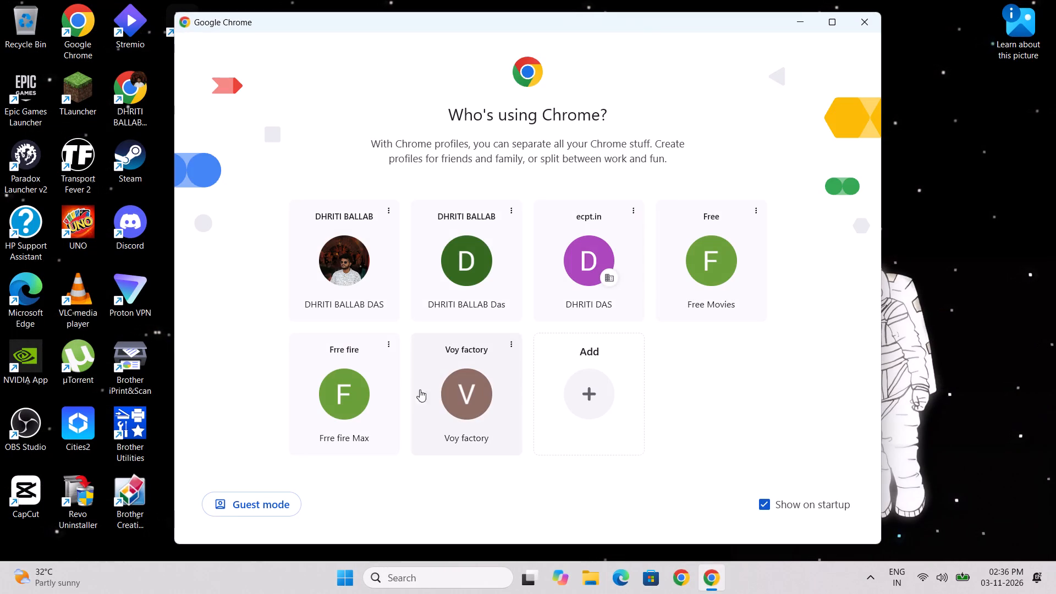
{"action": "left_click", "coordinate": [336, 295]}
{"action": "key", "text": "c"}
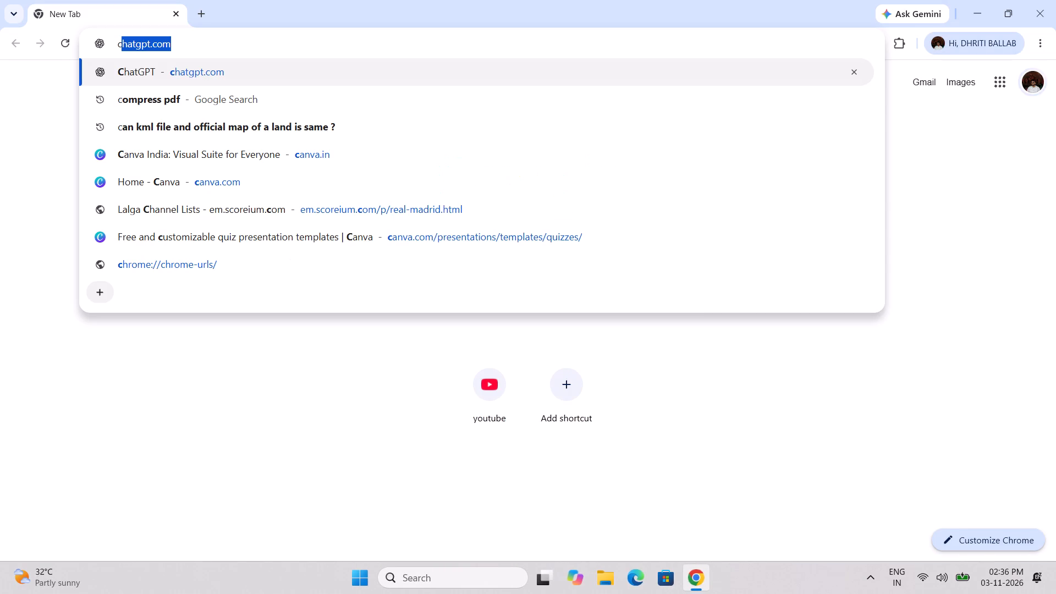
{"action": "key", "text": "a"}
{"action": "key", "text": "Return"}
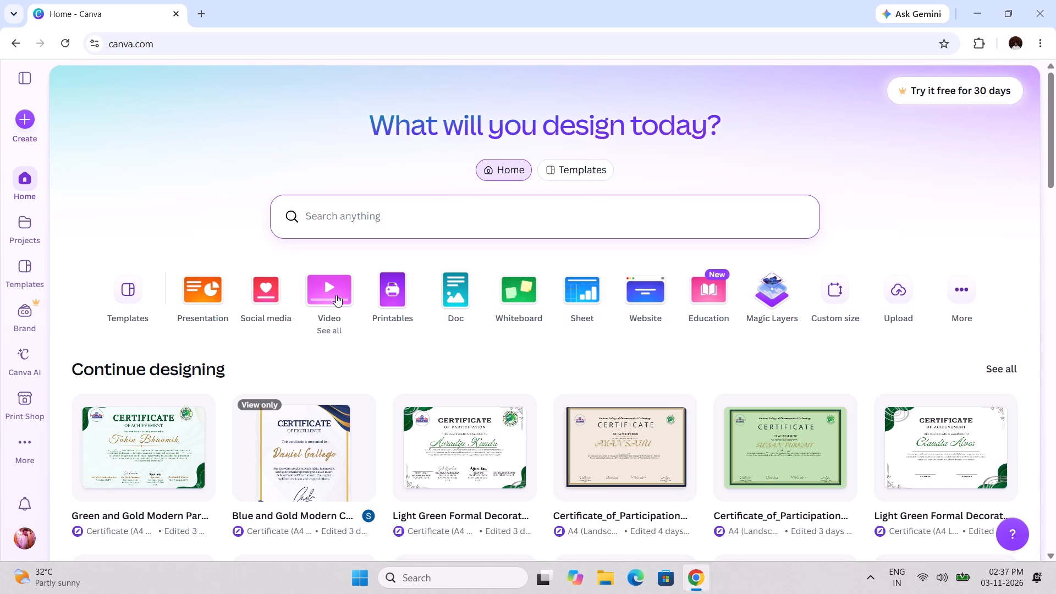
Open the recent "Green and Gold Modern" Certificate of Achievement design for editing.
{"action": "double_click", "coordinate": [142, 447]}
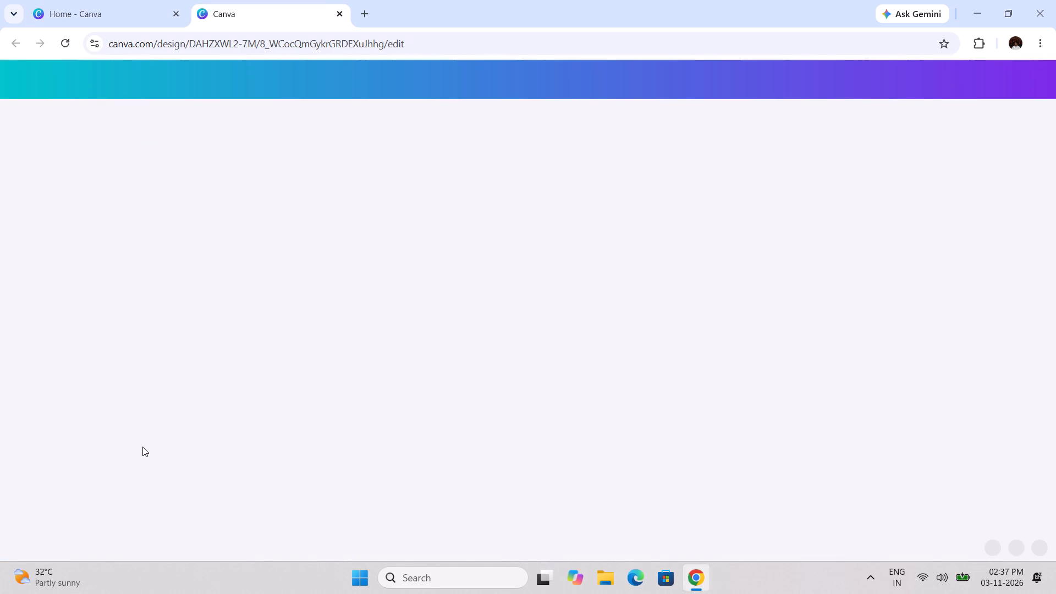
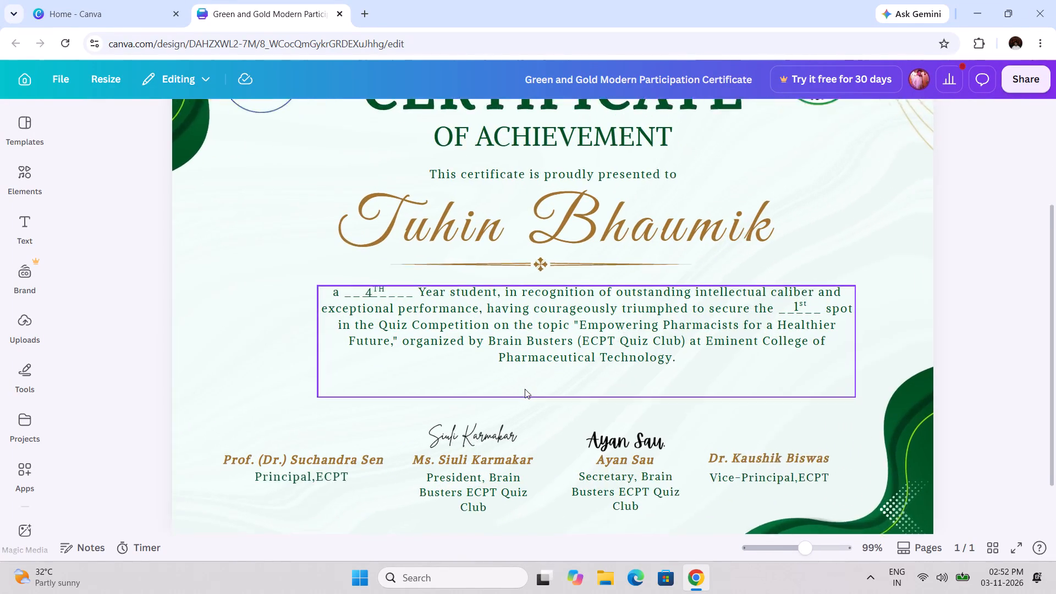
Add the title "Mr." directly before the Secretary's printed name in the signature row.
{"action": "left_click", "coordinate": [597, 466]}
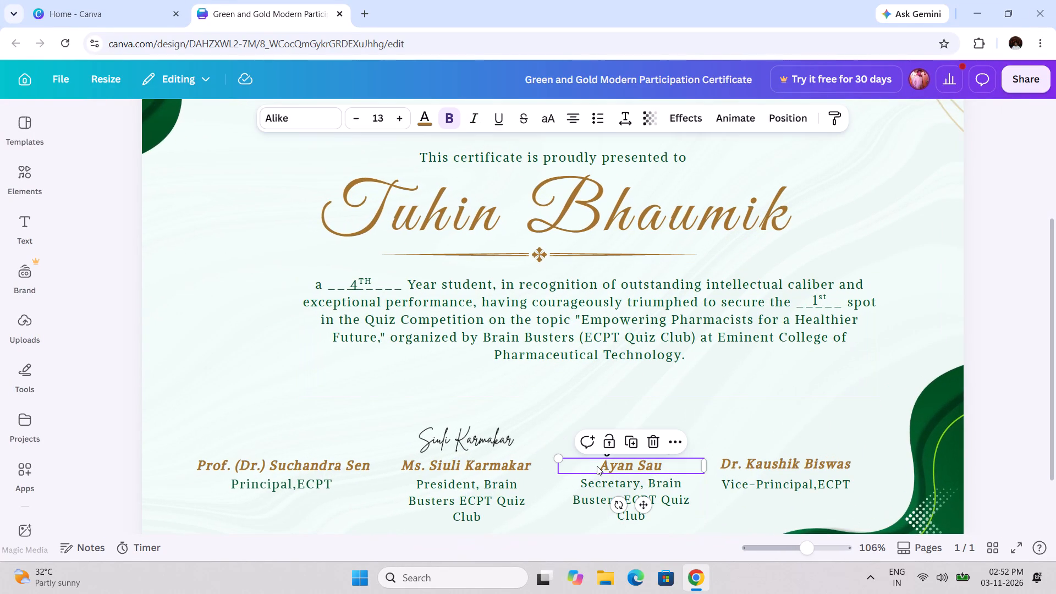
{"action": "left_click", "coordinate": [597, 466]}
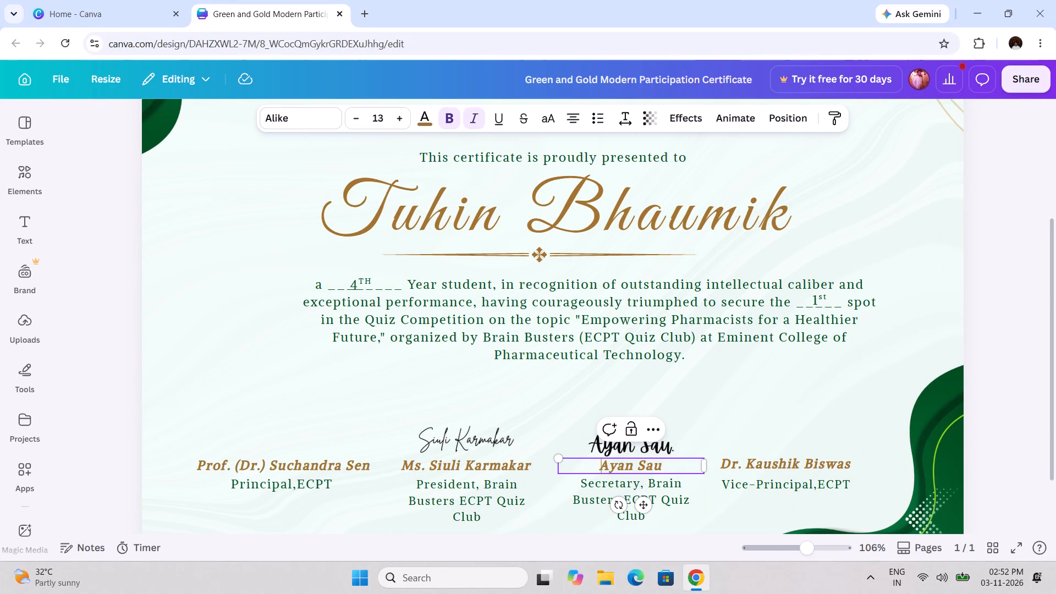
{"action": "key", "text": "m"}
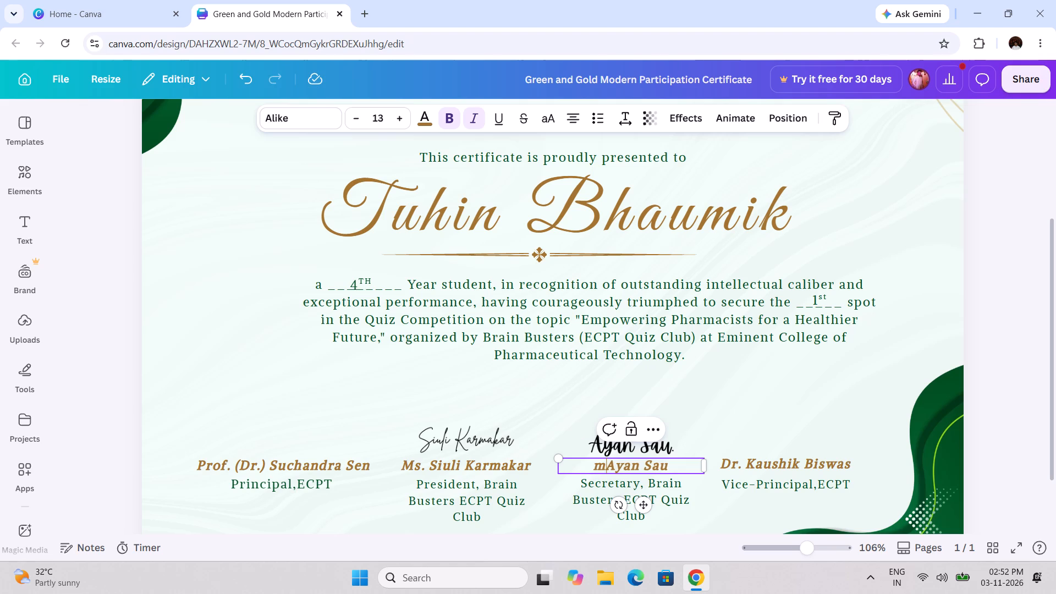
{"action": "key", "text": "r"}
{"action": "key", "text": "period"}
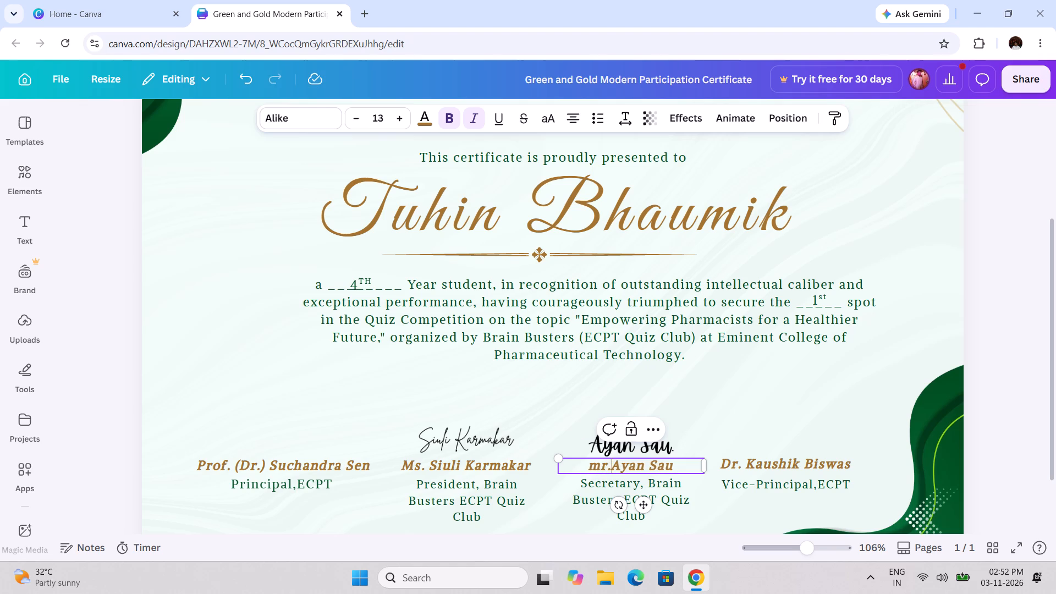
{"action": "key", "text": "Left"}
{"action": "key", "text": "Left"}
{"action": "key", "text": "BackSpace"}
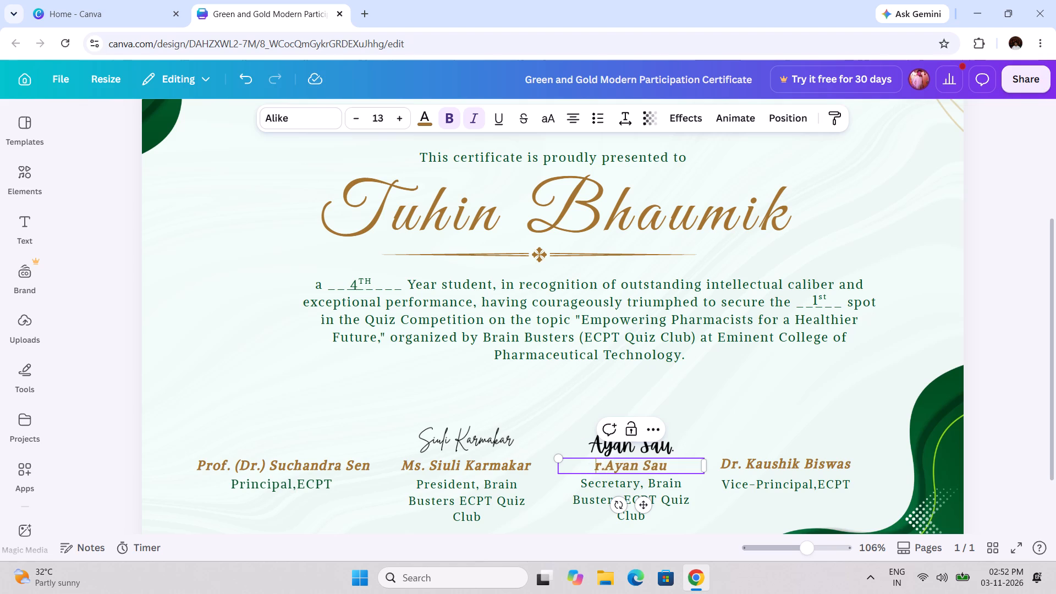
{"action": "key", "text": "shift+m"}
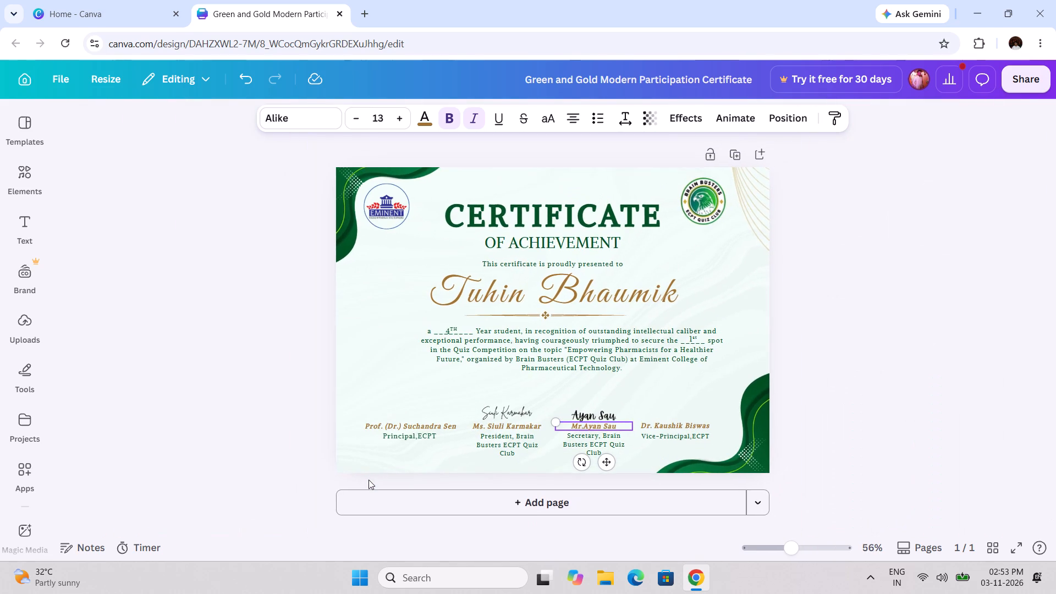
{"action": "left_click", "coordinate": [155, 378]}
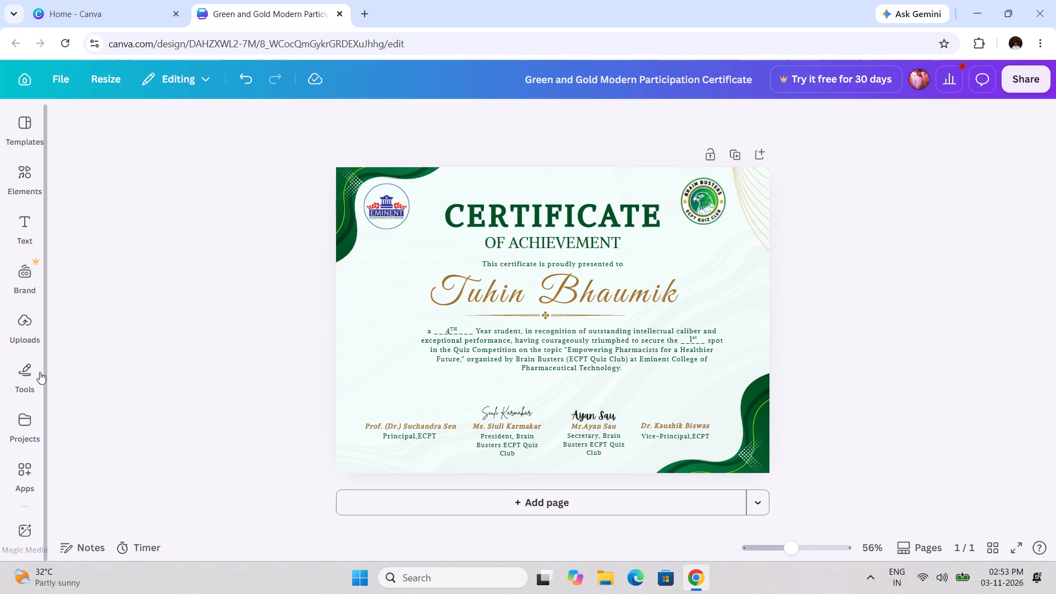
Draw a straight horizontal line about 64 long under the Principal's name, matching the name's width, and move it closer to the text.
{"action": "left_click", "coordinate": [29, 371]}
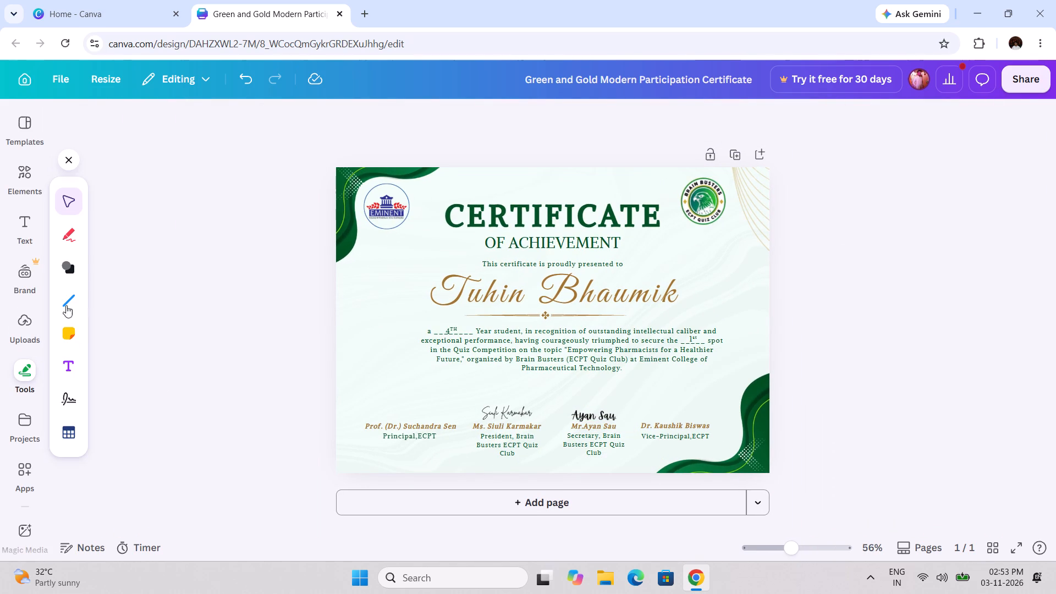
{"action": "left_click", "coordinate": [73, 294]}
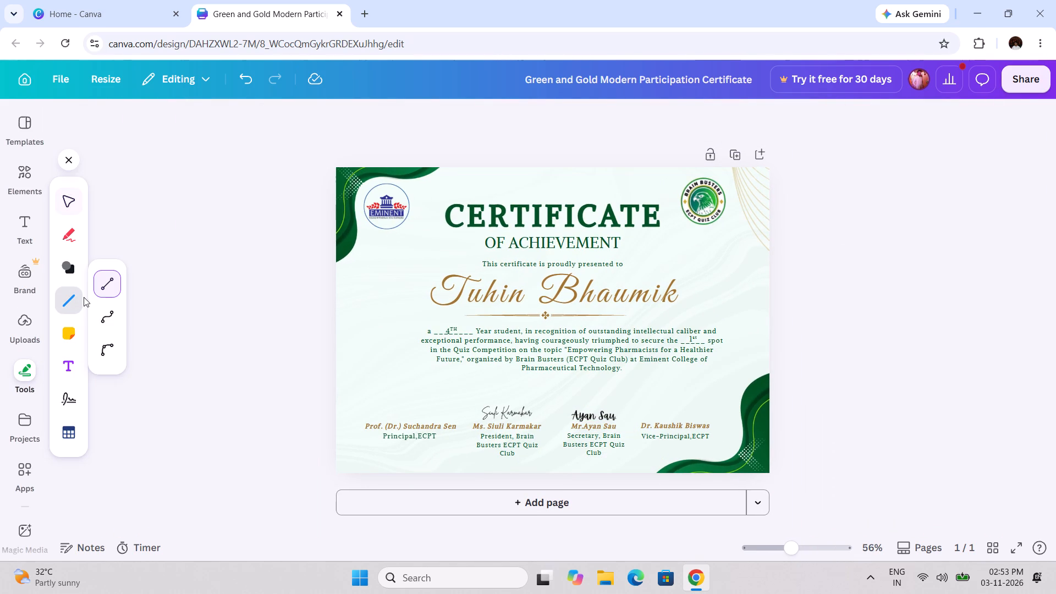
{"action": "left_click", "coordinate": [112, 290]}
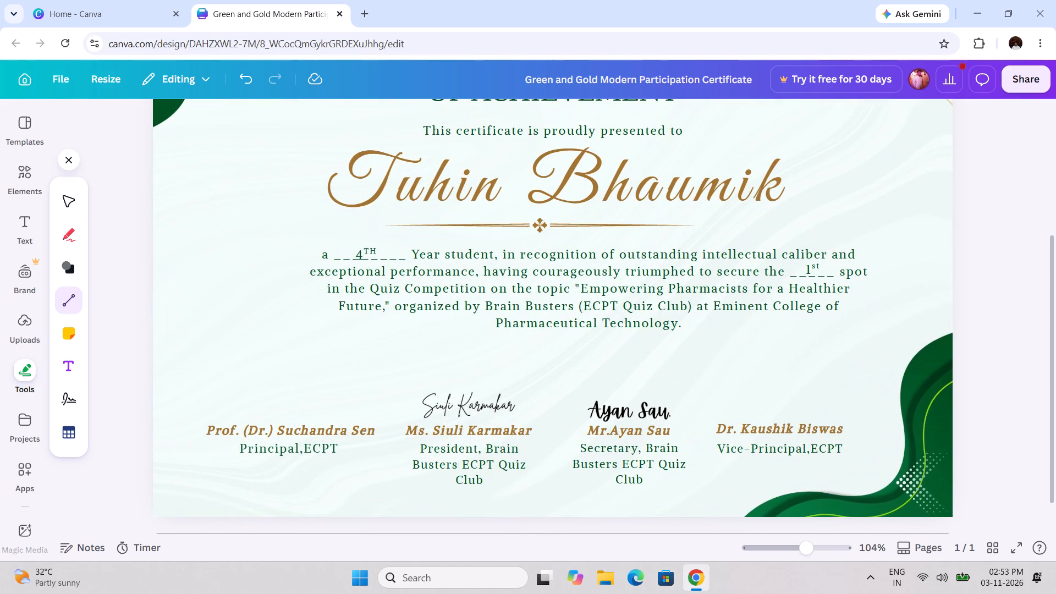
{"action": "left_click", "coordinate": [201, 437]}
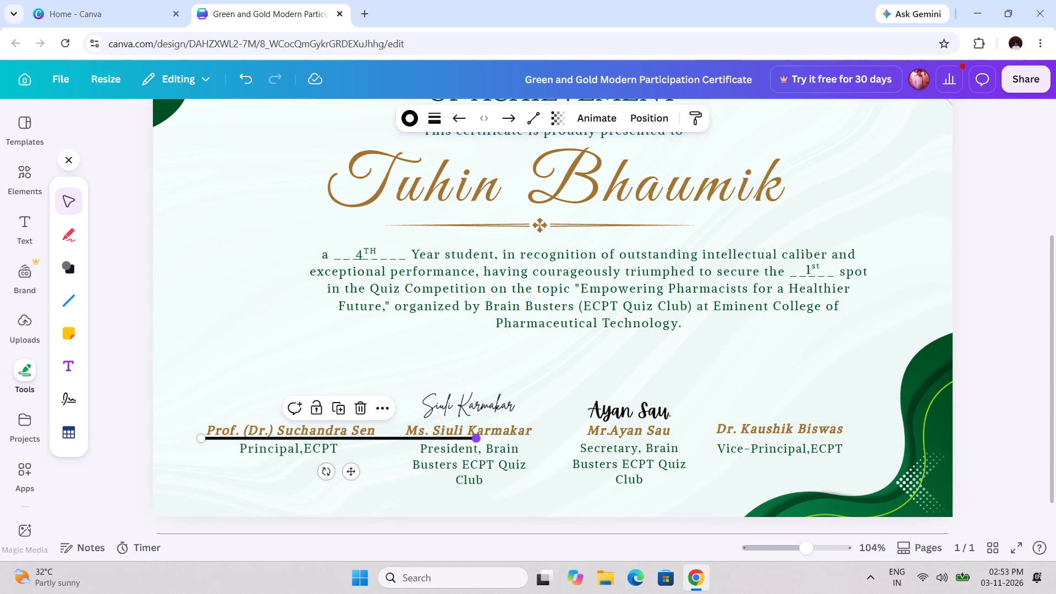
{"action": "left_click_drag", "start_coordinate": [477, 438], "coordinate": [374, 438]}
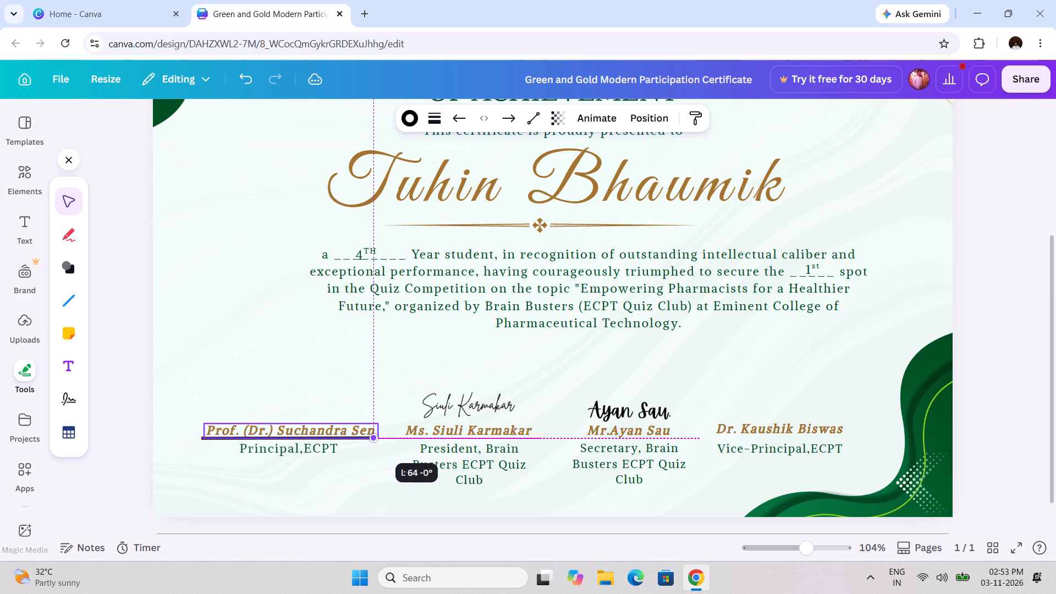
{"action": "left_click_drag", "start_coordinate": [374, 438], "coordinate": [375, 438]}
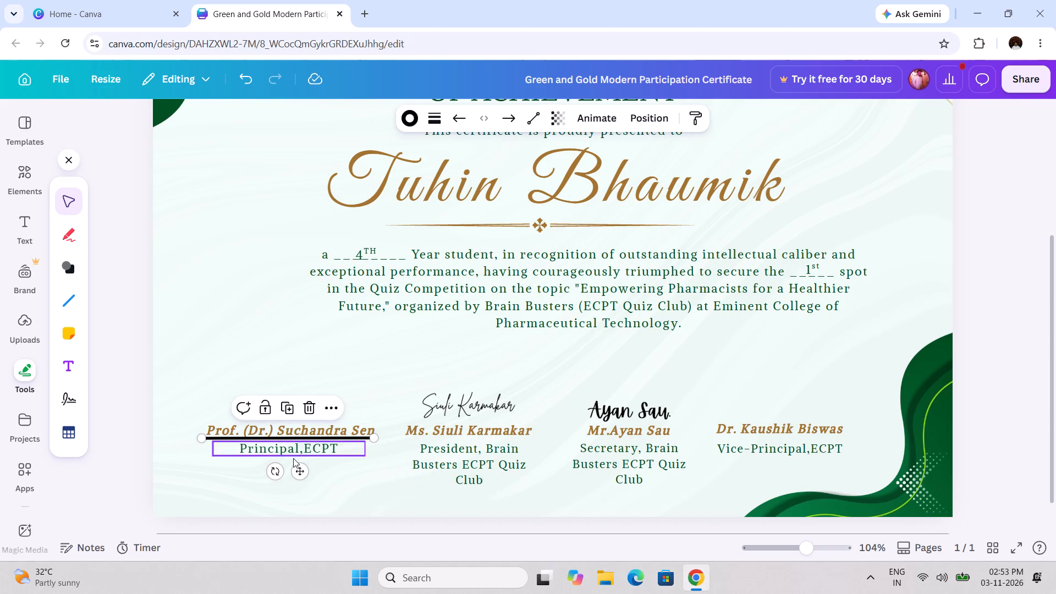
{"action": "left_click", "coordinate": [295, 468]}
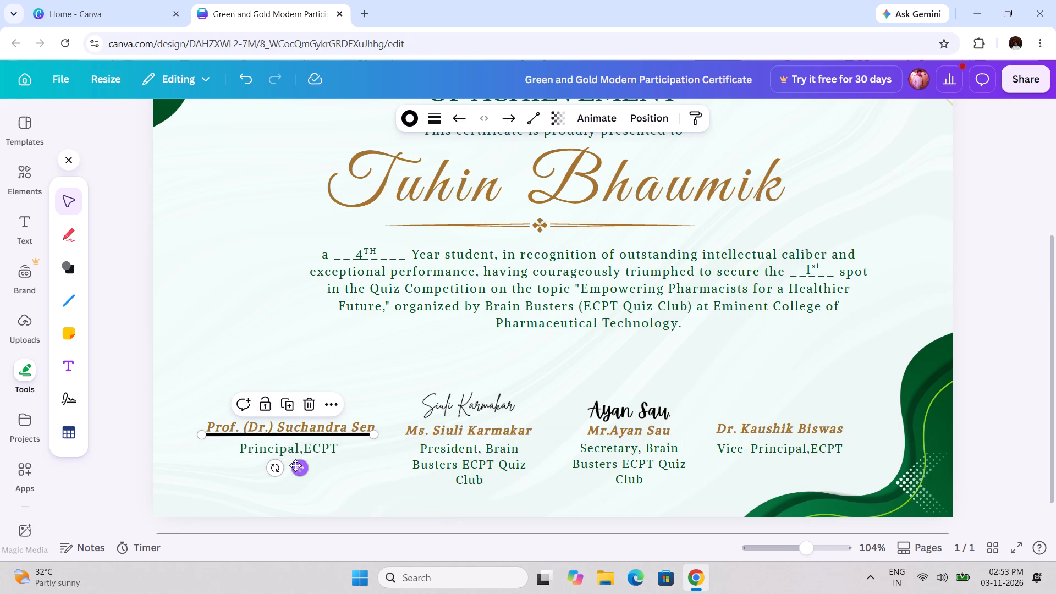
Recolour the line under the Principal's name brown by sampling the colour from the name's lettering.
{"action": "left_click", "coordinate": [351, 432]}
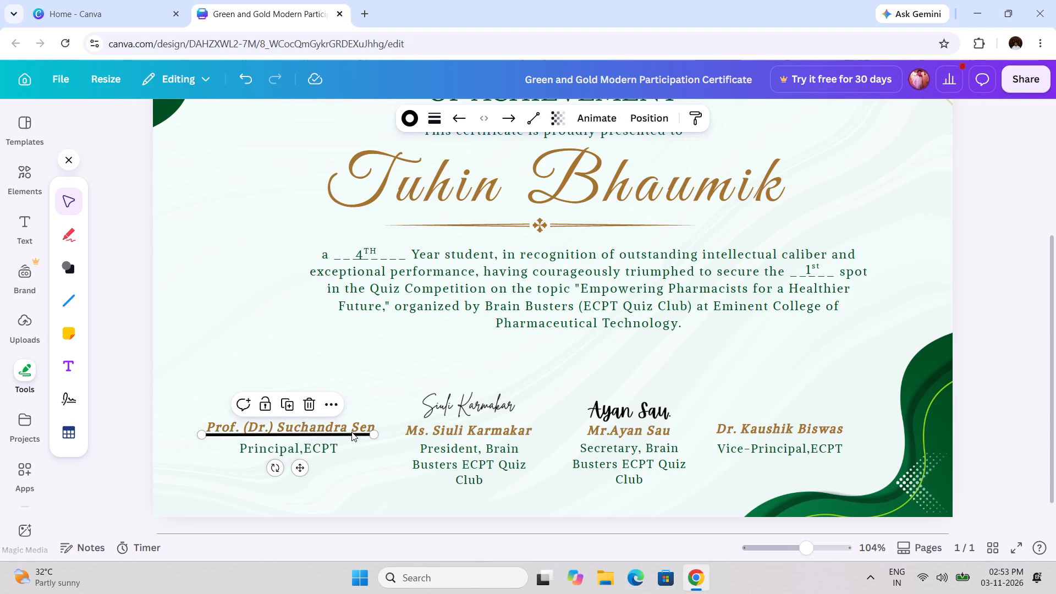
{"action": "left_click", "coordinate": [353, 432]}
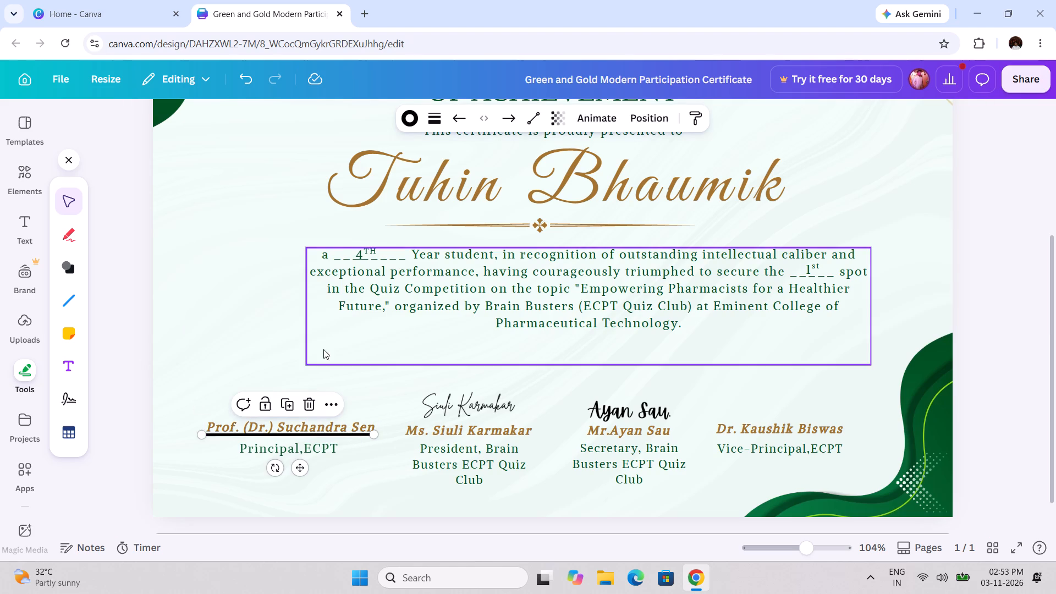
{"action": "left_click", "coordinate": [410, 114]}
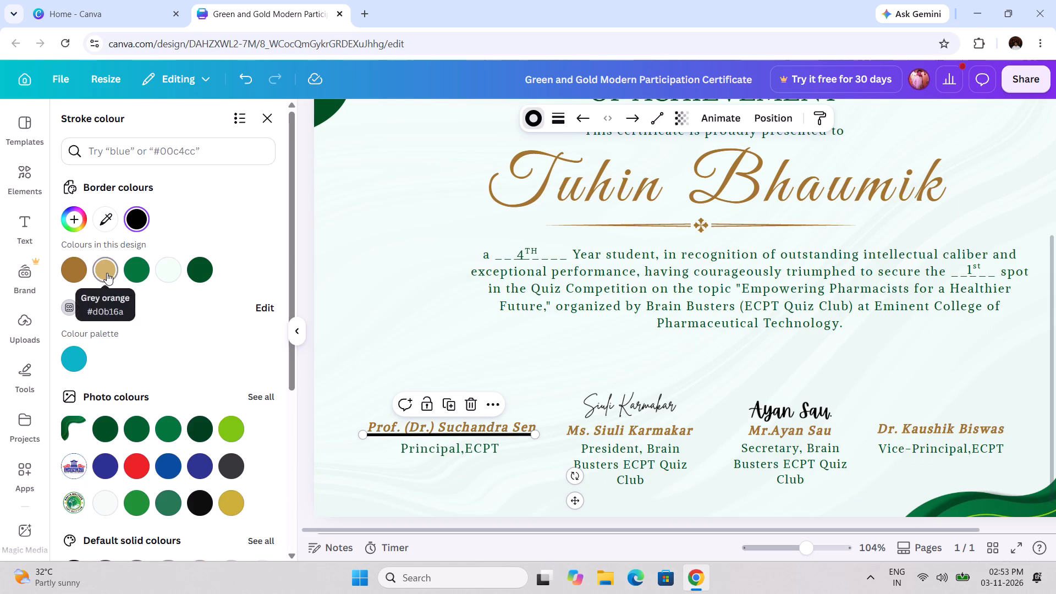
{"action": "left_click", "coordinate": [111, 215]}
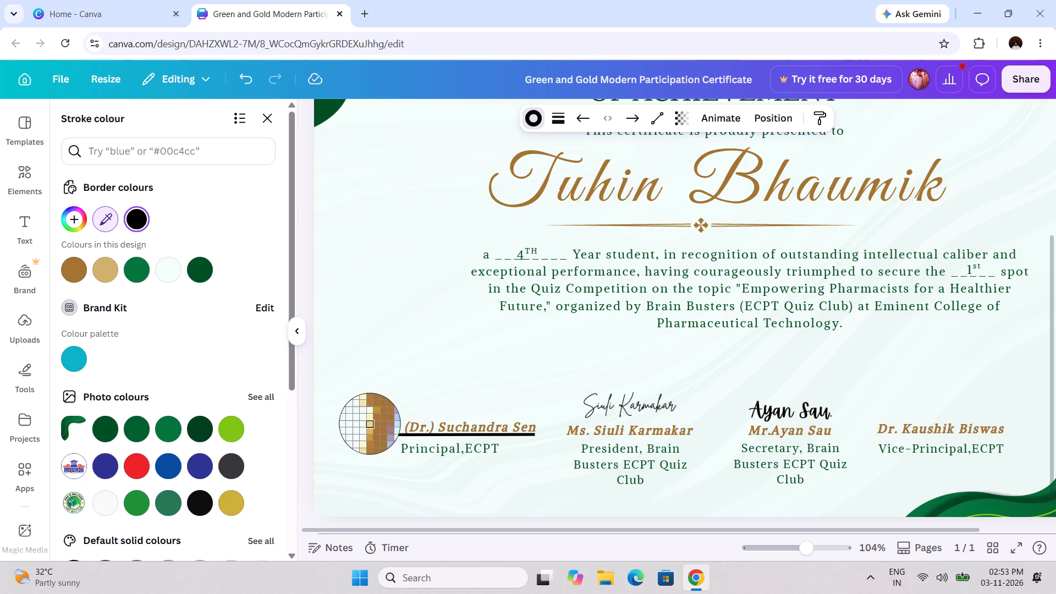
{"action": "left_click", "coordinate": [371, 425]}
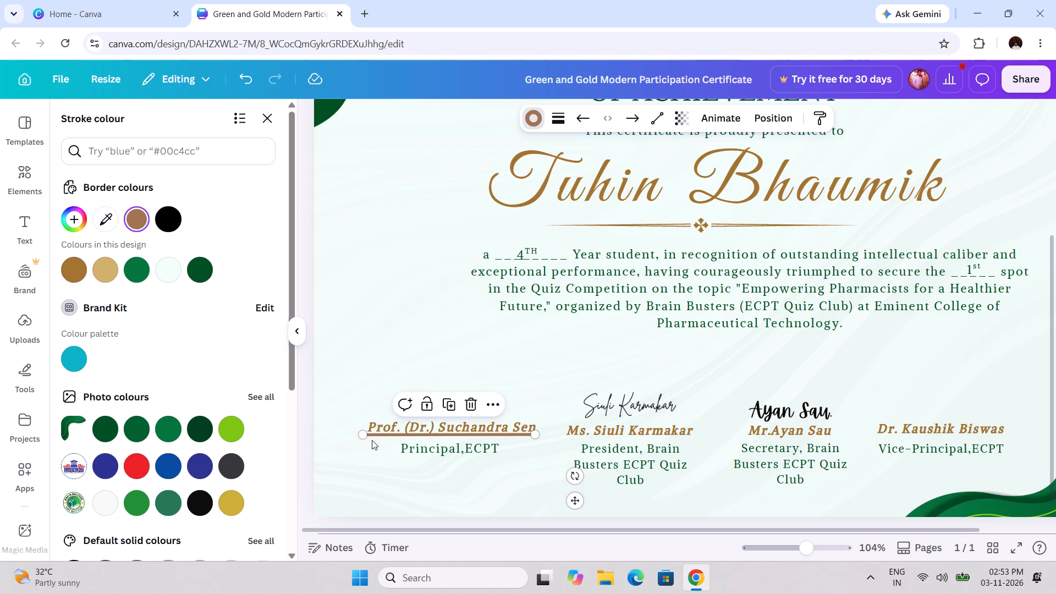
Reduce the stroke weight of the line under the Principal's name to make it thin.
{"action": "left_click", "coordinate": [562, 120]}
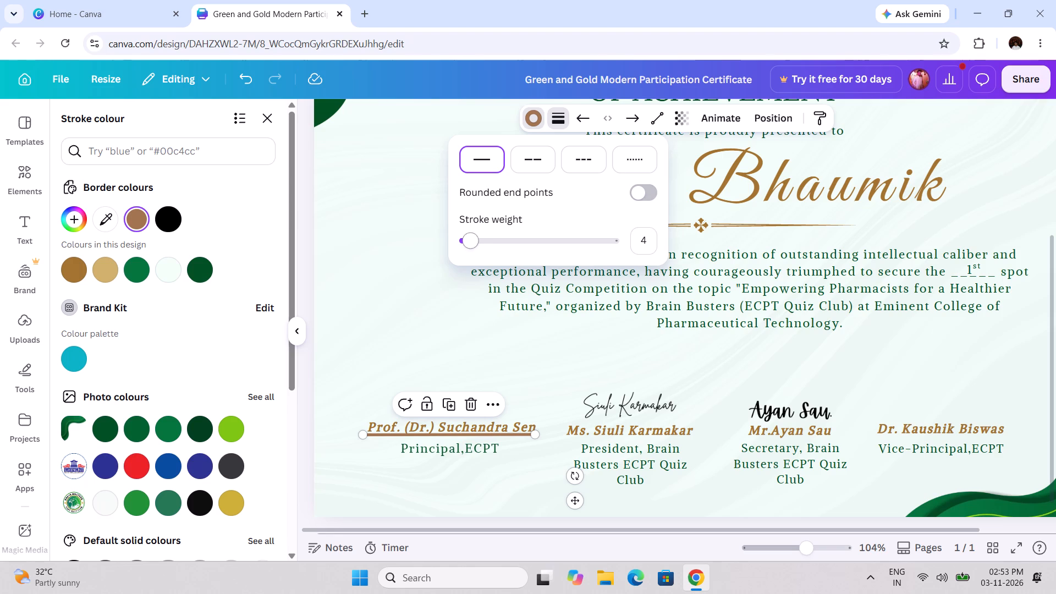
{"action": "left_click_drag", "start_coordinate": [471, 237], "coordinate": [430, 252]}
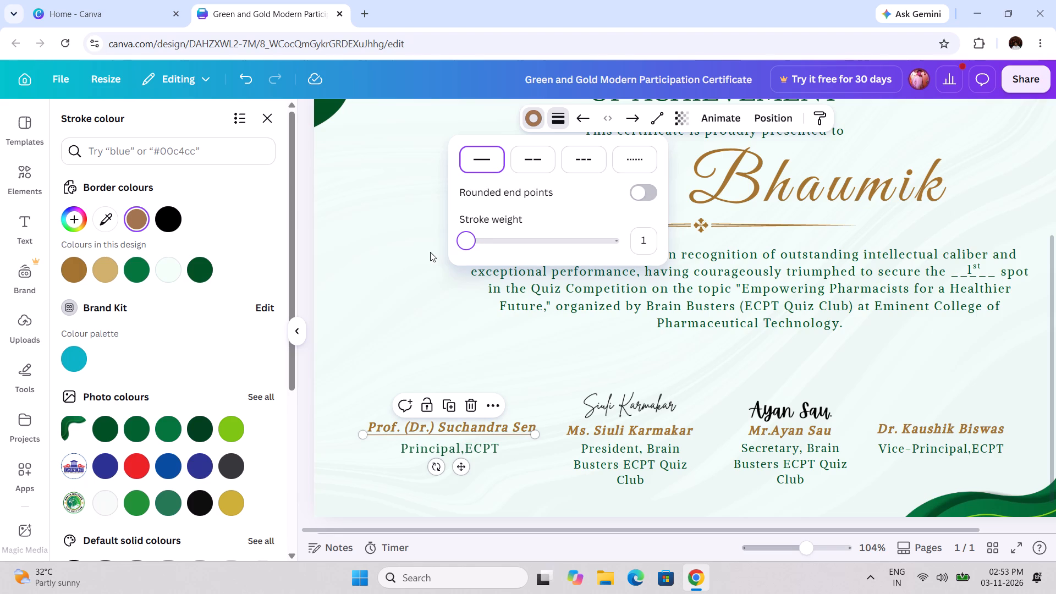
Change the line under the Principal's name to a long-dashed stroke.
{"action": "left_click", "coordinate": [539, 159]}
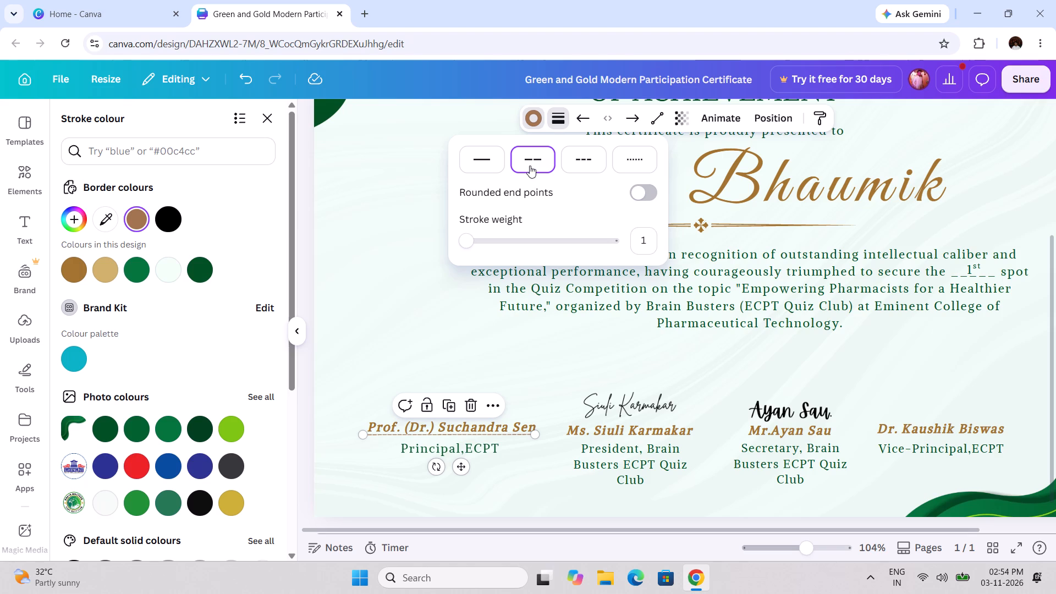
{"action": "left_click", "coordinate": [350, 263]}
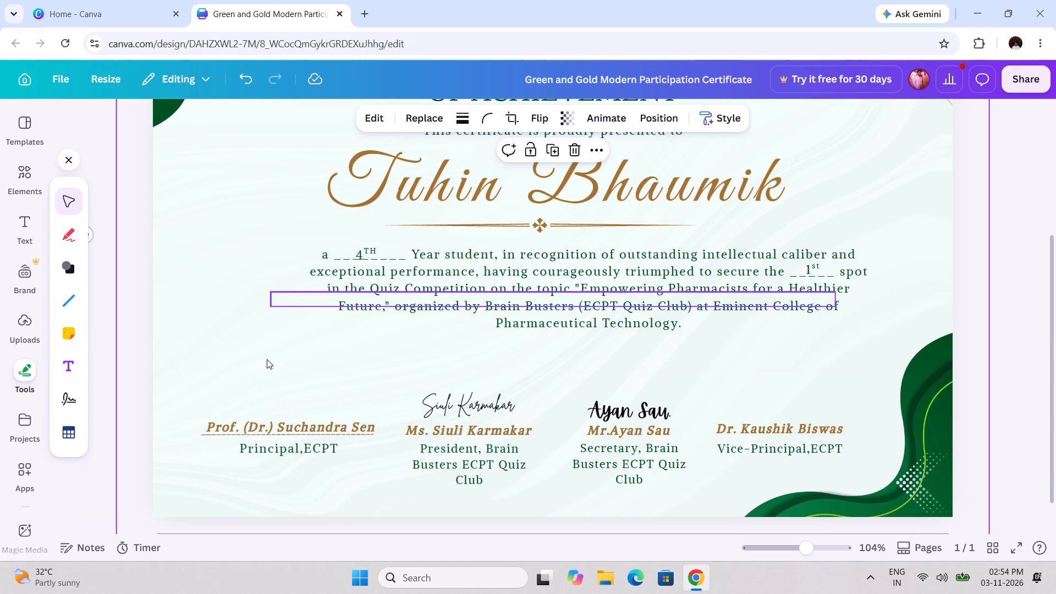
Draw a straight line about 48 long under the President's name, matching the name's width.
{"action": "left_click", "coordinate": [61, 301]}
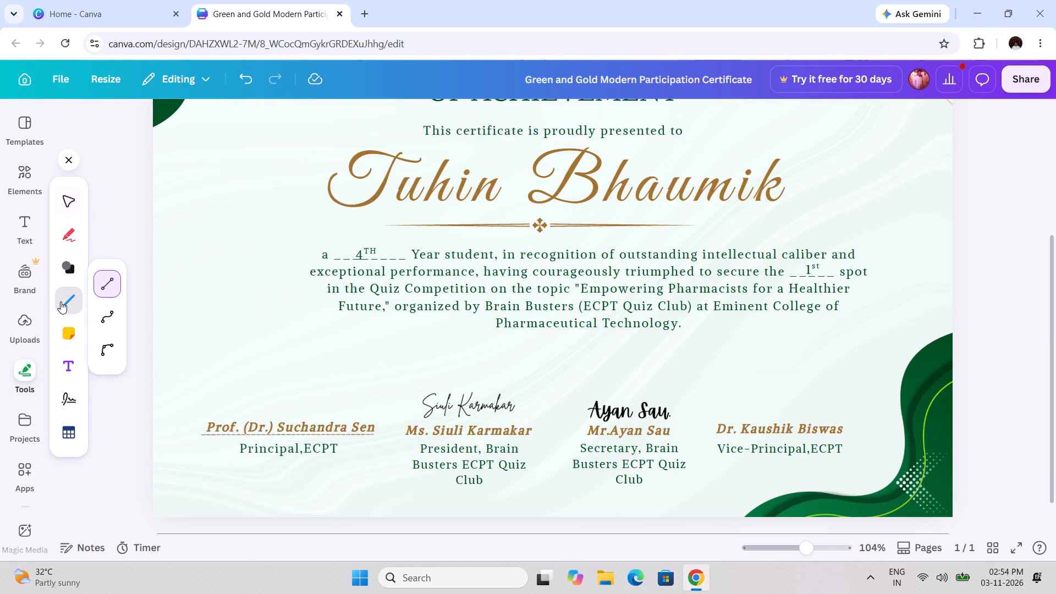
{"action": "left_click", "coordinate": [405, 435]}
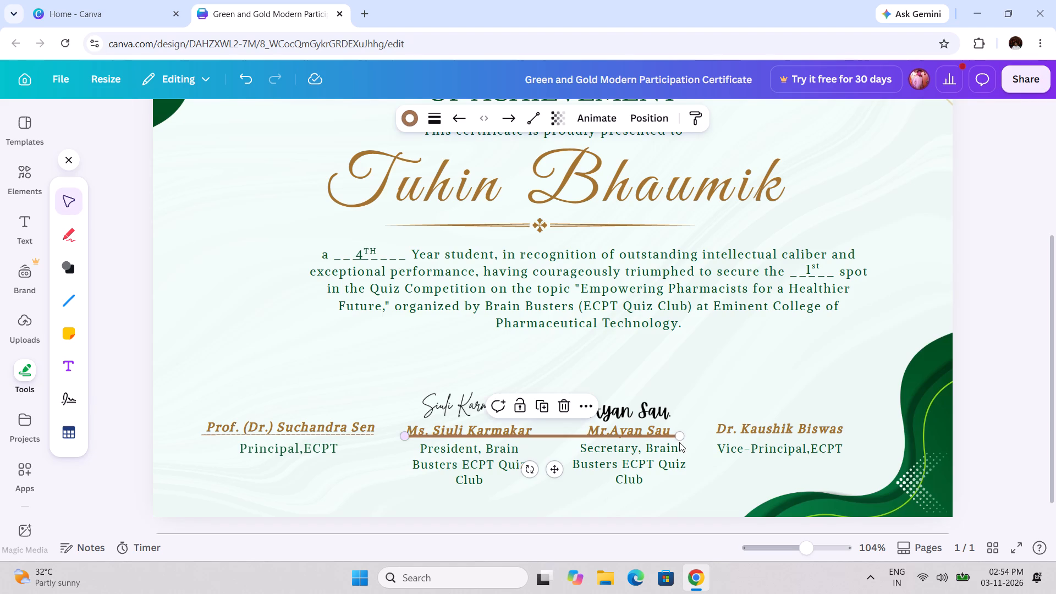
{"action": "left_click_drag", "start_coordinate": [680, 439], "coordinate": [512, 444]}
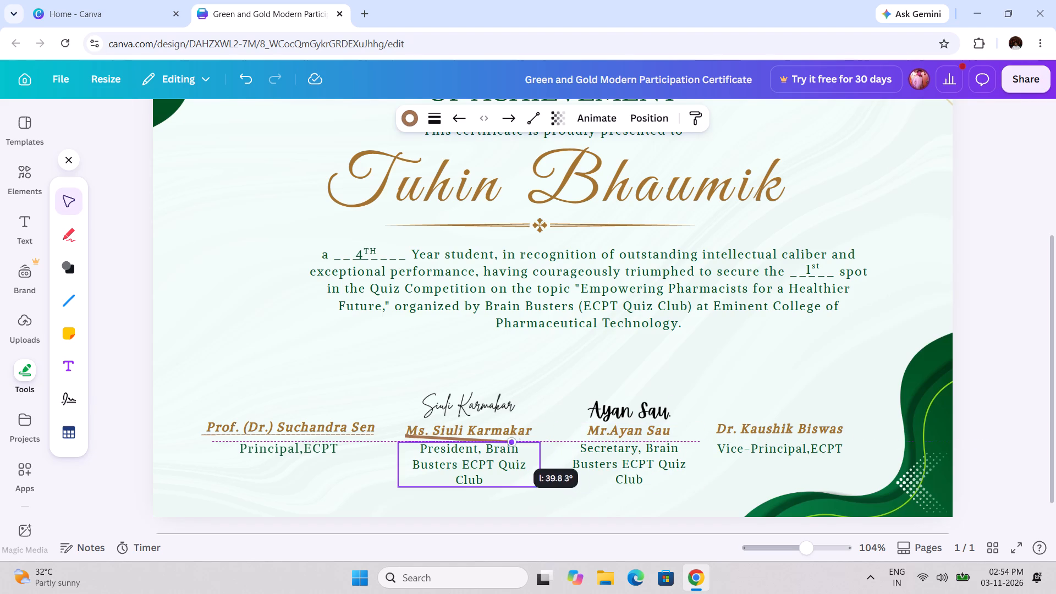
{"action": "left_click_drag", "start_coordinate": [512, 444], "coordinate": [534, 443]}
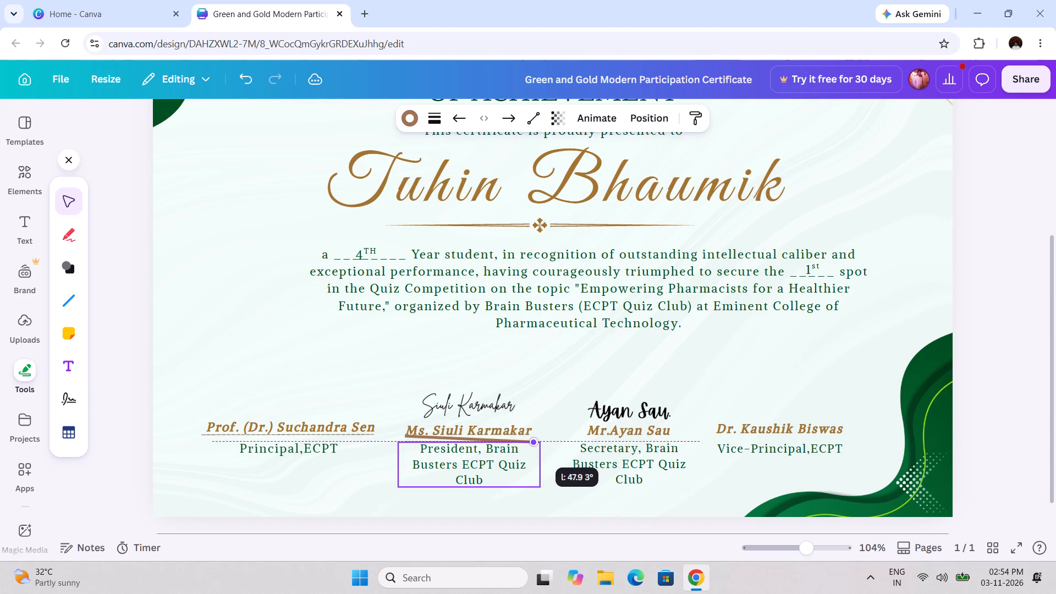
{"action": "left_click_drag", "start_coordinate": [534, 443], "coordinate": [533, 442]}
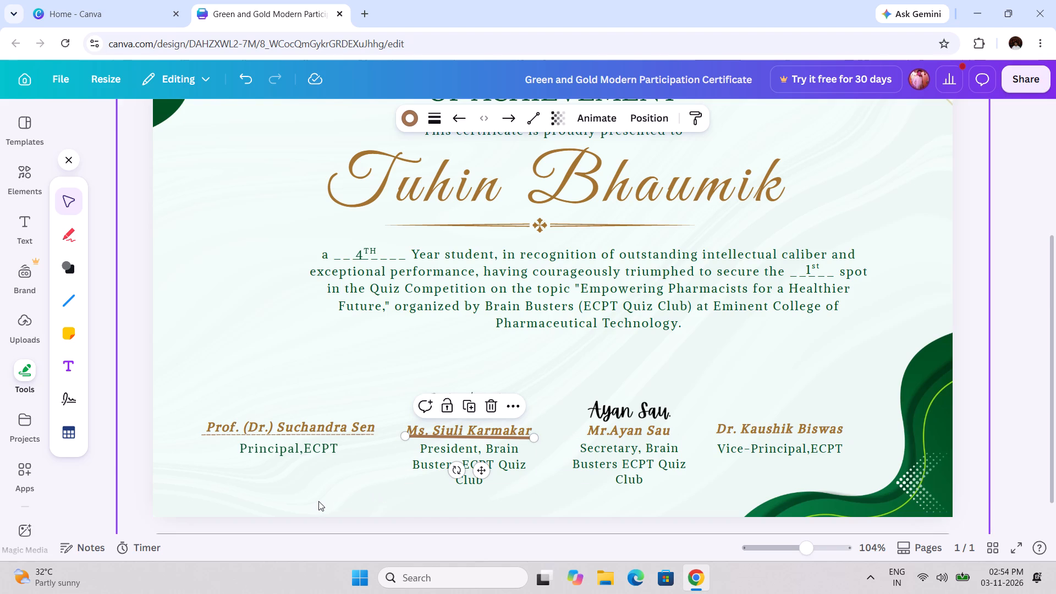
Set the stroke weight of the line under the President's name to 1 and turn on rounded end points.
{"action": "left_click", "coordinate": [436, 111]}
{"action": "left_click_drag", "start_coordinate": [342, 247], "coordinate": [274, 263]}
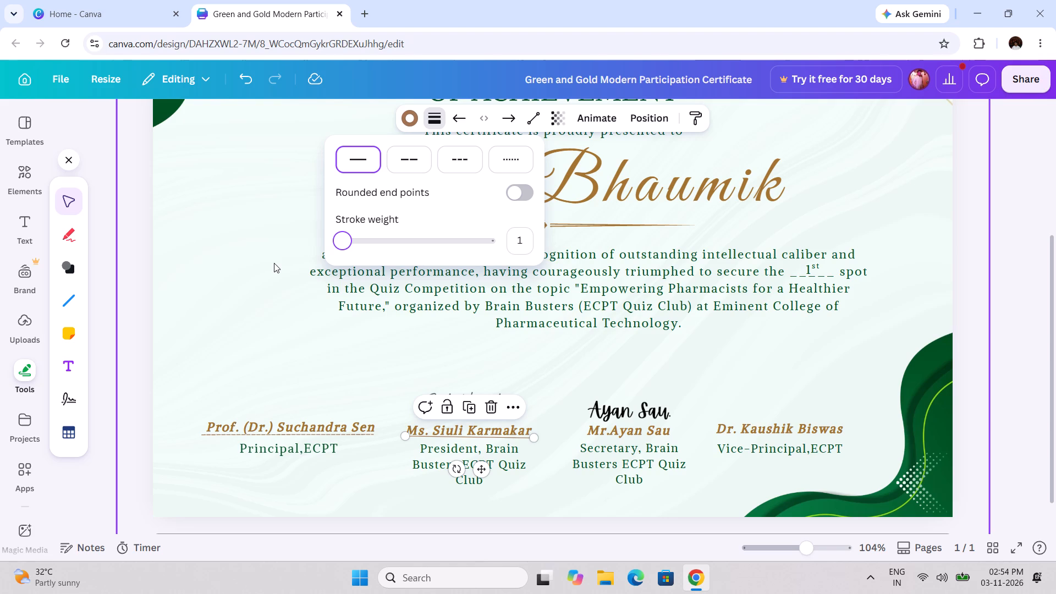
{"action": "left_click", "coordinate": [525, 192]}
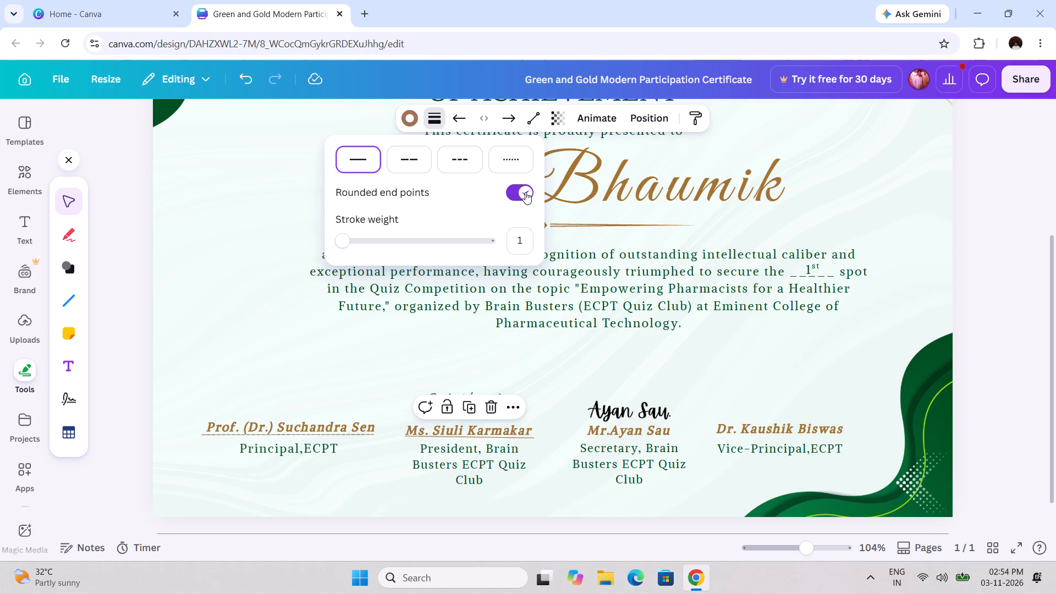
{"action": "left_click", "coordinate": [345, 483]}
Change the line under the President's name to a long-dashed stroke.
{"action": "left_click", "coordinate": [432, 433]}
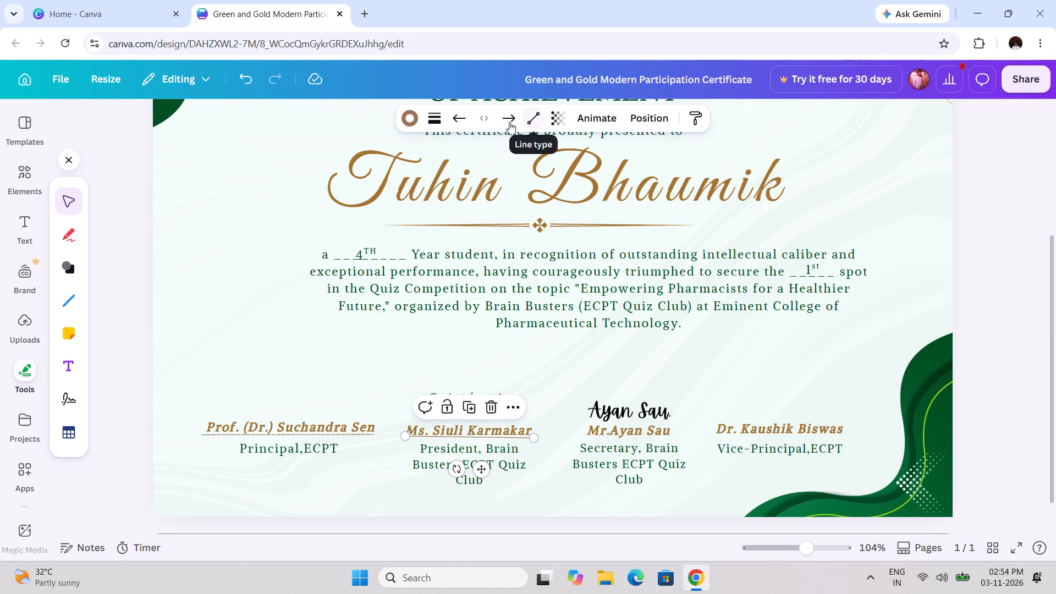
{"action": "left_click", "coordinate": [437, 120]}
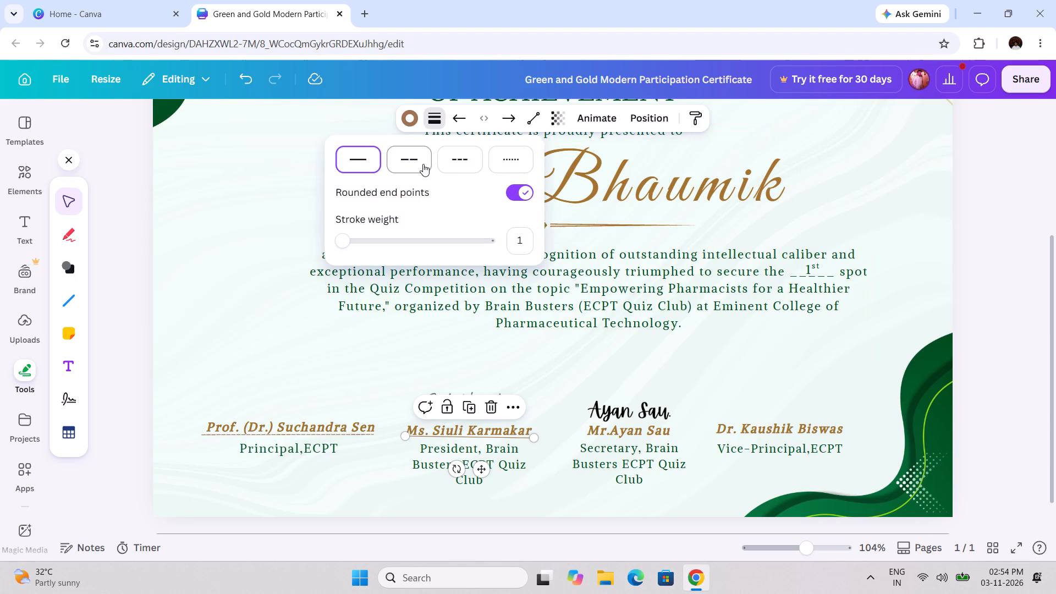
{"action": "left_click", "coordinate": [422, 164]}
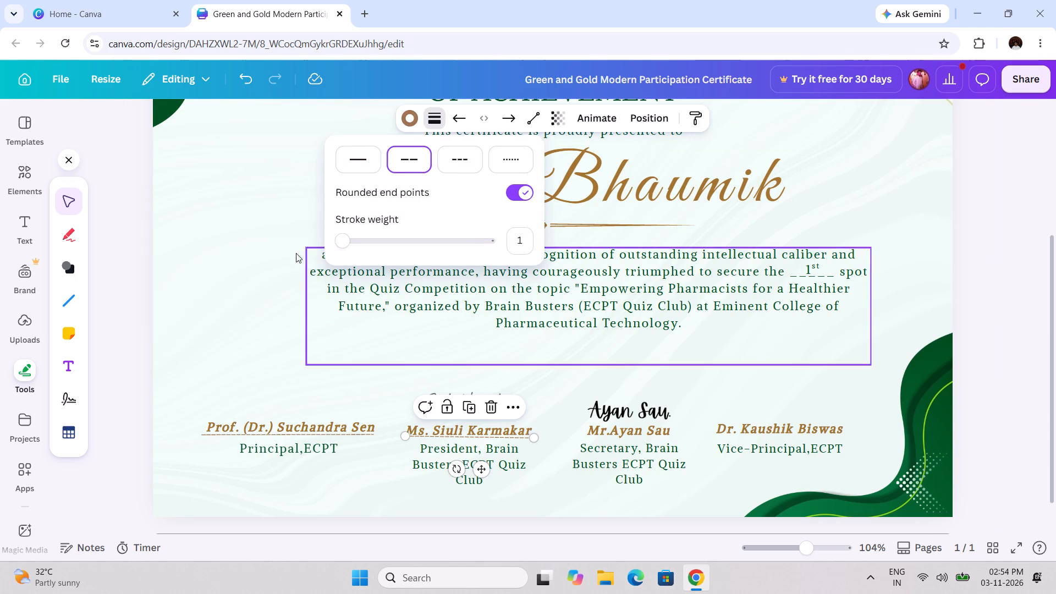
Set the line under the Principal's name to a solid stroke.
{"action": "left_click", "coordinate": [264, 438]}
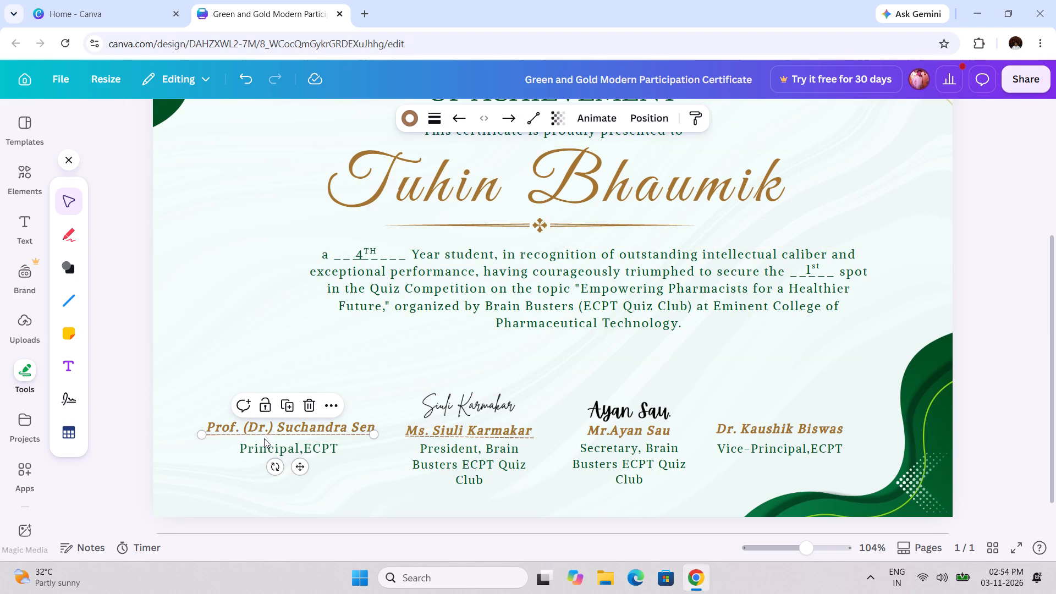
{"action": "left_click", "coordinate": [267, 432]}
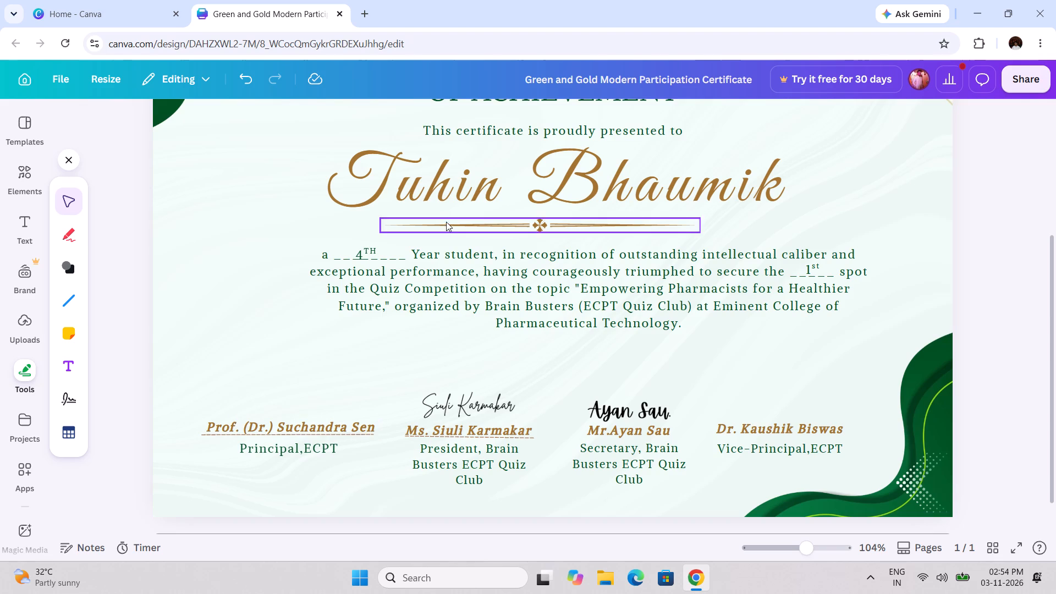
{"action": "left_click", "coordinate": [281, 435]}
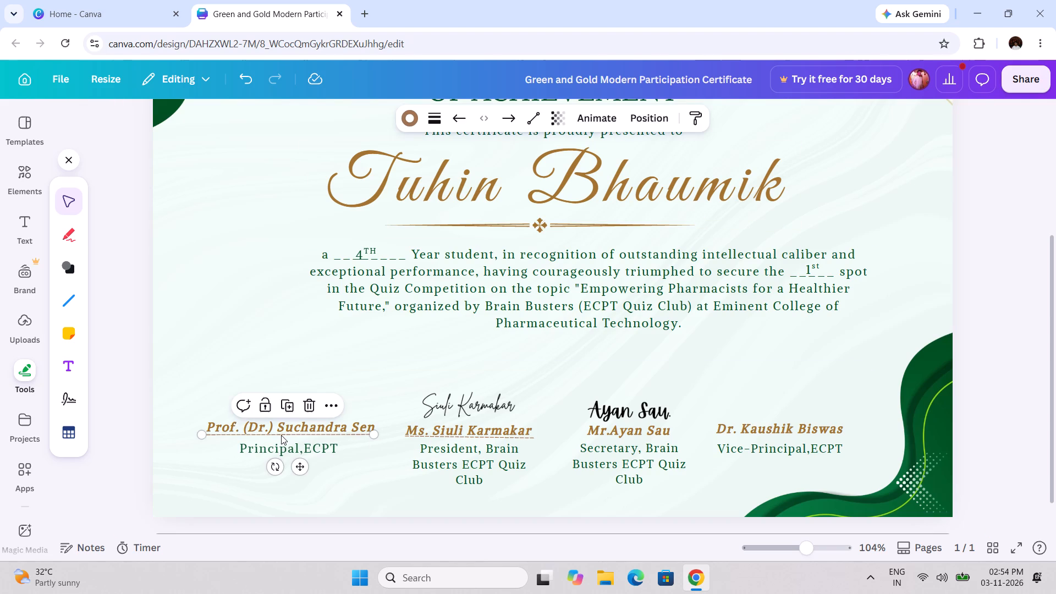
{"action": "left_click", "coordinate": [432, 113]}
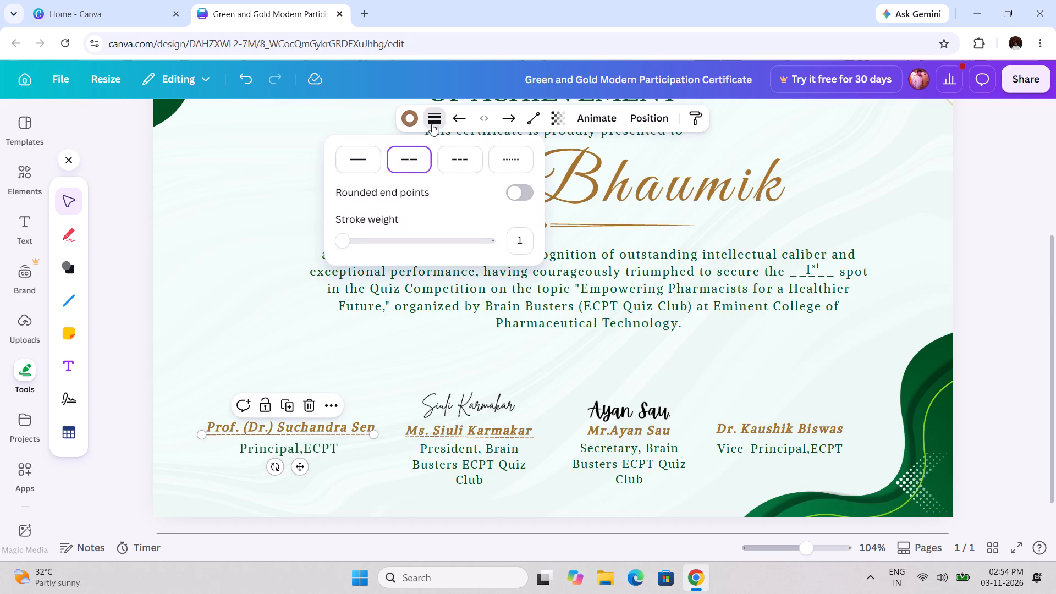
{"action": "left_click", "coordinate": [367, 159]}
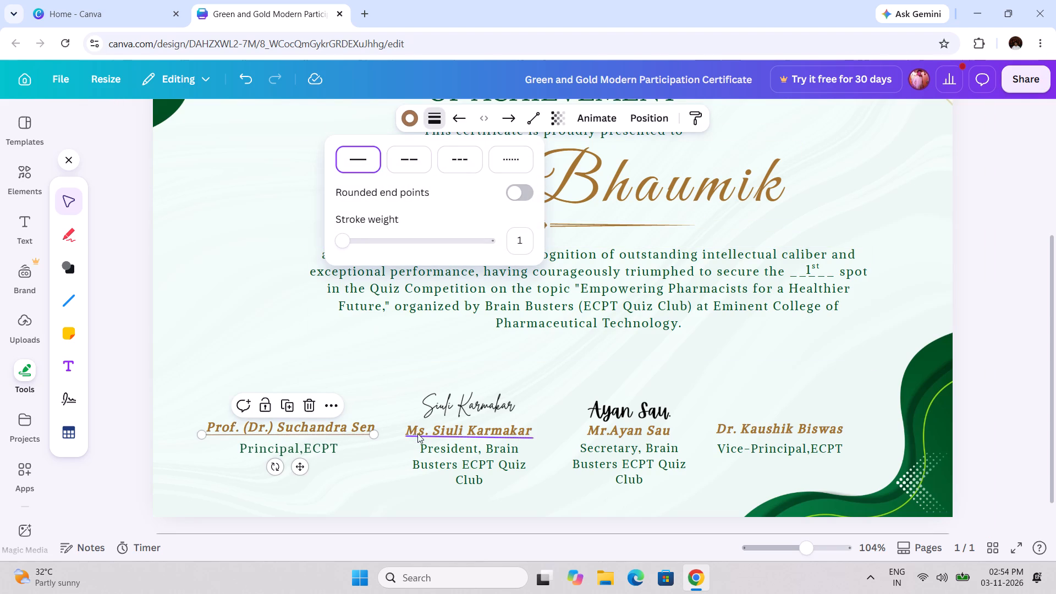
Set the line under the President's name to a solid stroke.
{"action": "left_click", "coordinate": [419, 436]}
{"action": "left_click", "coordinate": [419, 436]}
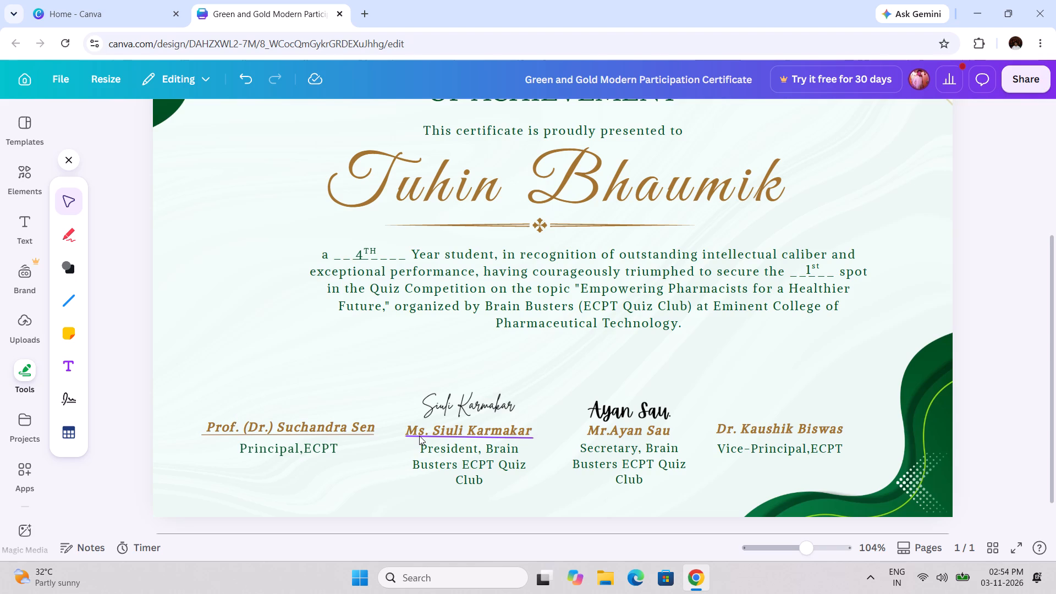
{"action": "left_click", "coordinate": [419, 436]}
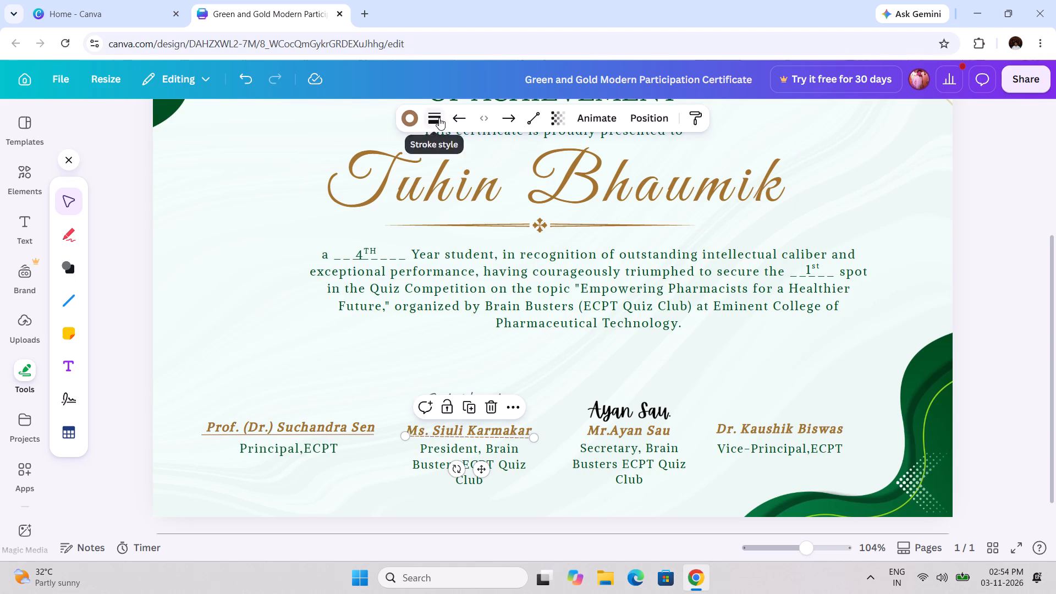
{"action": "left_click", "coordinate": [439, 118]}
{"action": "left_click", "coordinate": [338, 160]}
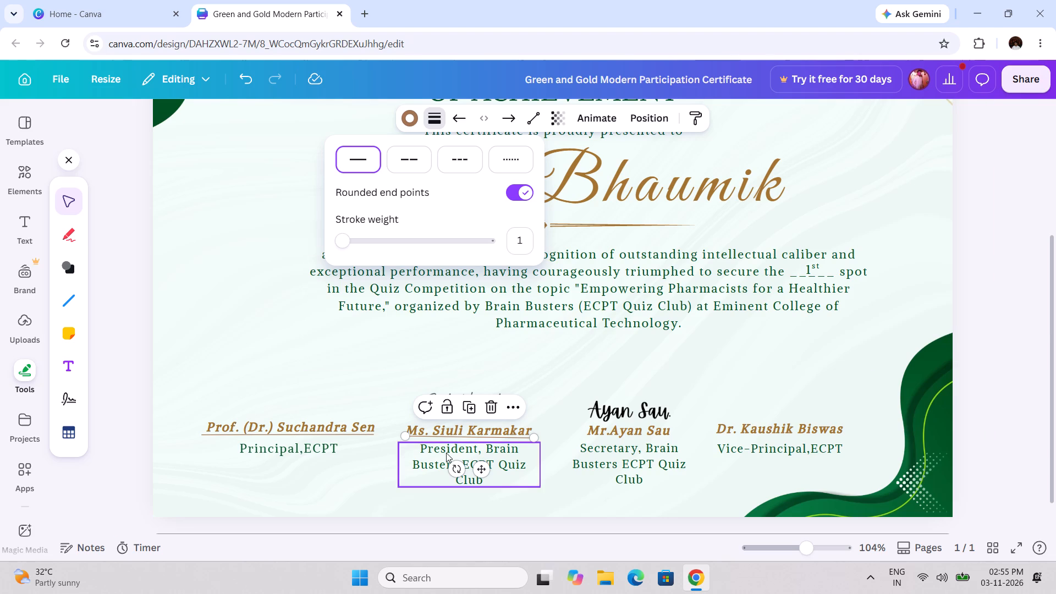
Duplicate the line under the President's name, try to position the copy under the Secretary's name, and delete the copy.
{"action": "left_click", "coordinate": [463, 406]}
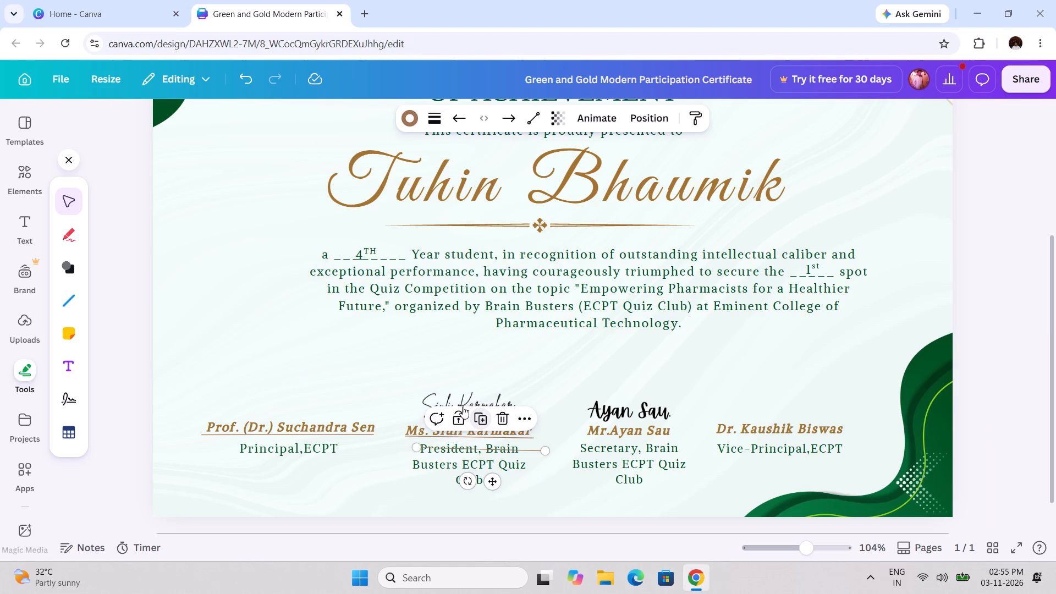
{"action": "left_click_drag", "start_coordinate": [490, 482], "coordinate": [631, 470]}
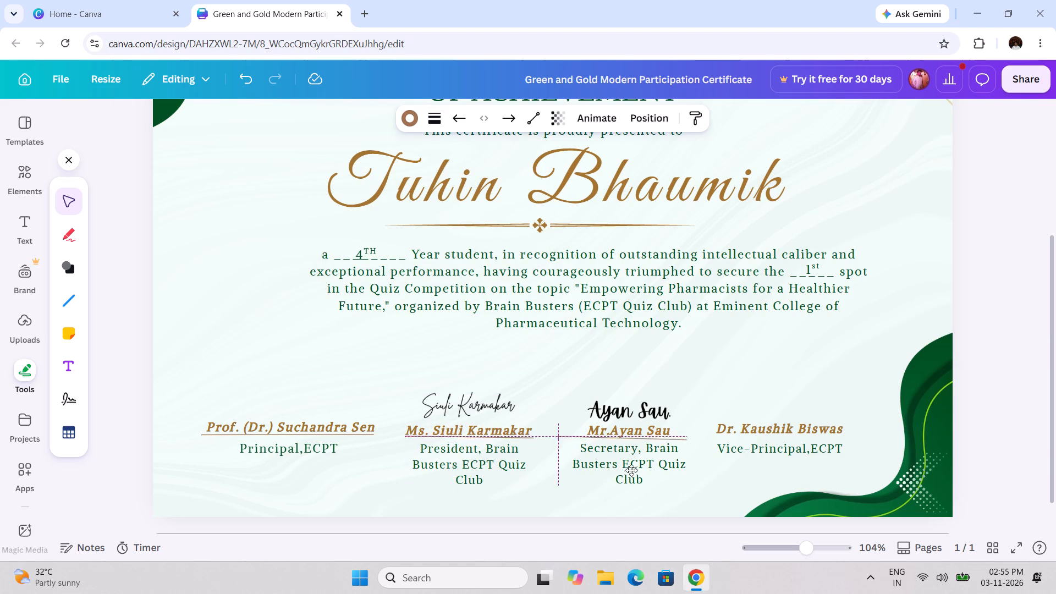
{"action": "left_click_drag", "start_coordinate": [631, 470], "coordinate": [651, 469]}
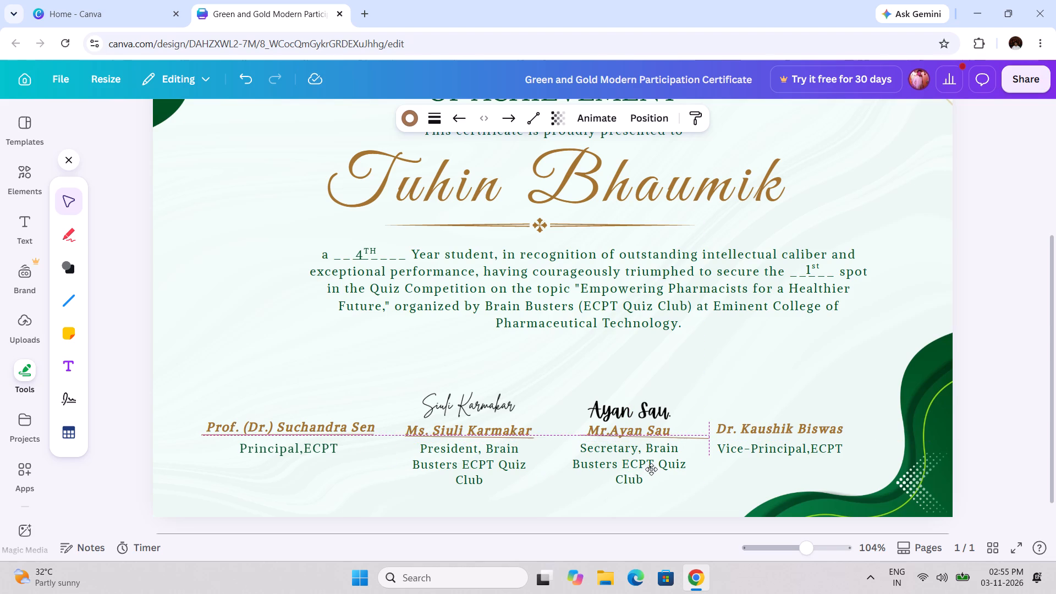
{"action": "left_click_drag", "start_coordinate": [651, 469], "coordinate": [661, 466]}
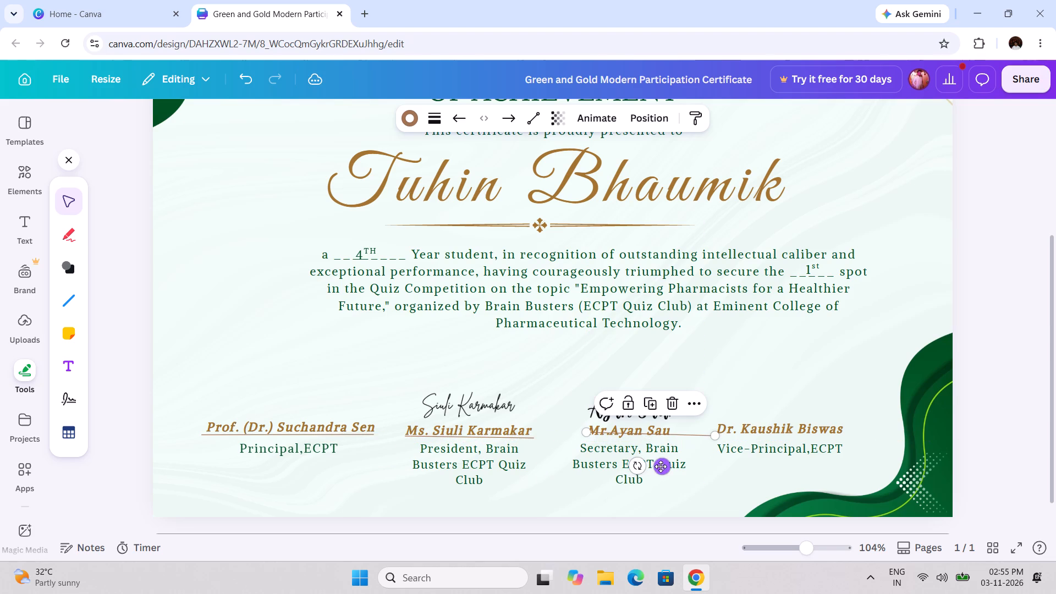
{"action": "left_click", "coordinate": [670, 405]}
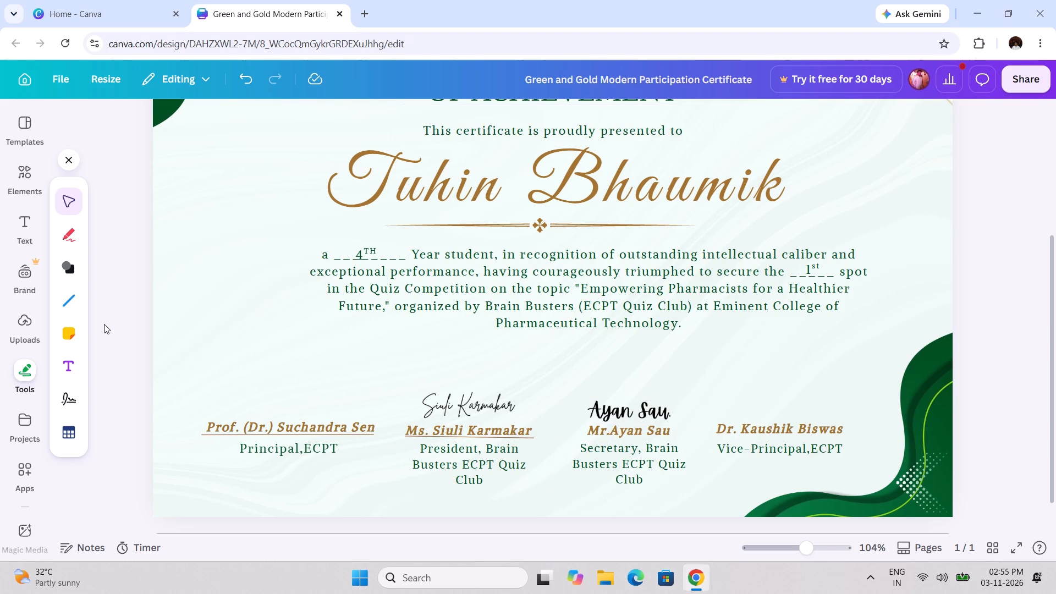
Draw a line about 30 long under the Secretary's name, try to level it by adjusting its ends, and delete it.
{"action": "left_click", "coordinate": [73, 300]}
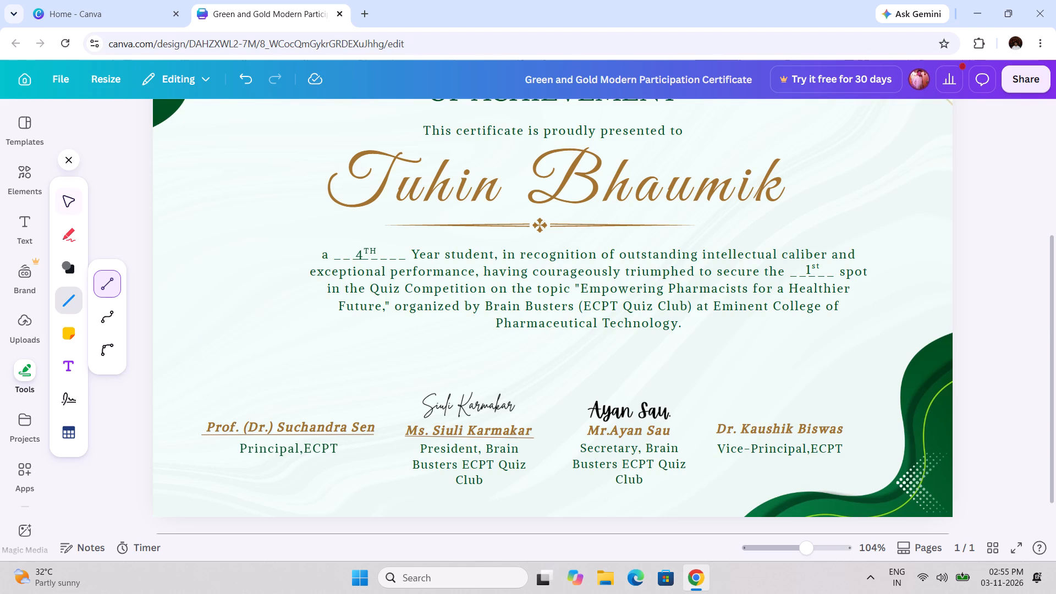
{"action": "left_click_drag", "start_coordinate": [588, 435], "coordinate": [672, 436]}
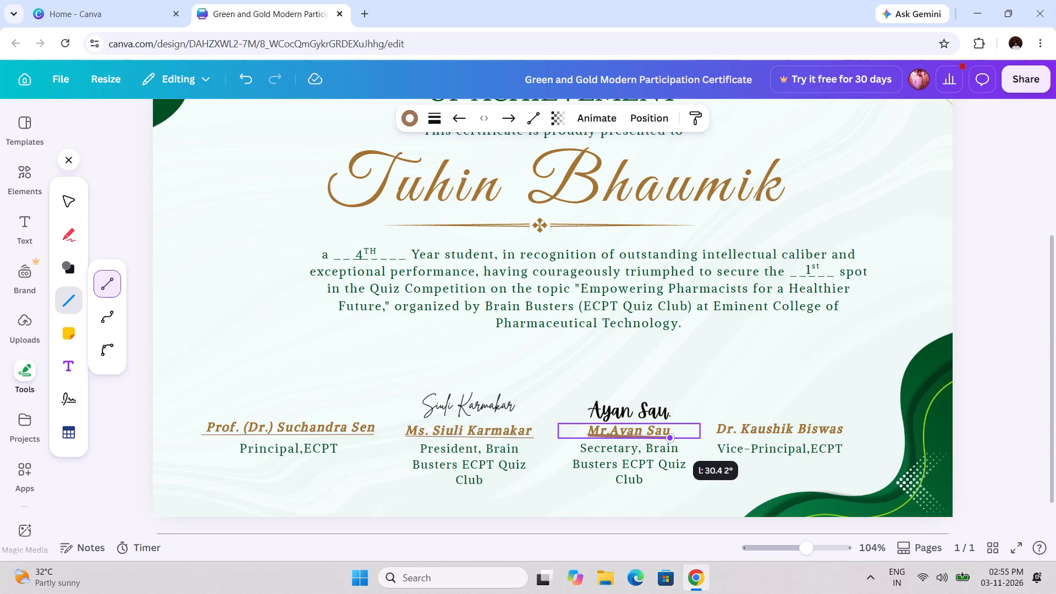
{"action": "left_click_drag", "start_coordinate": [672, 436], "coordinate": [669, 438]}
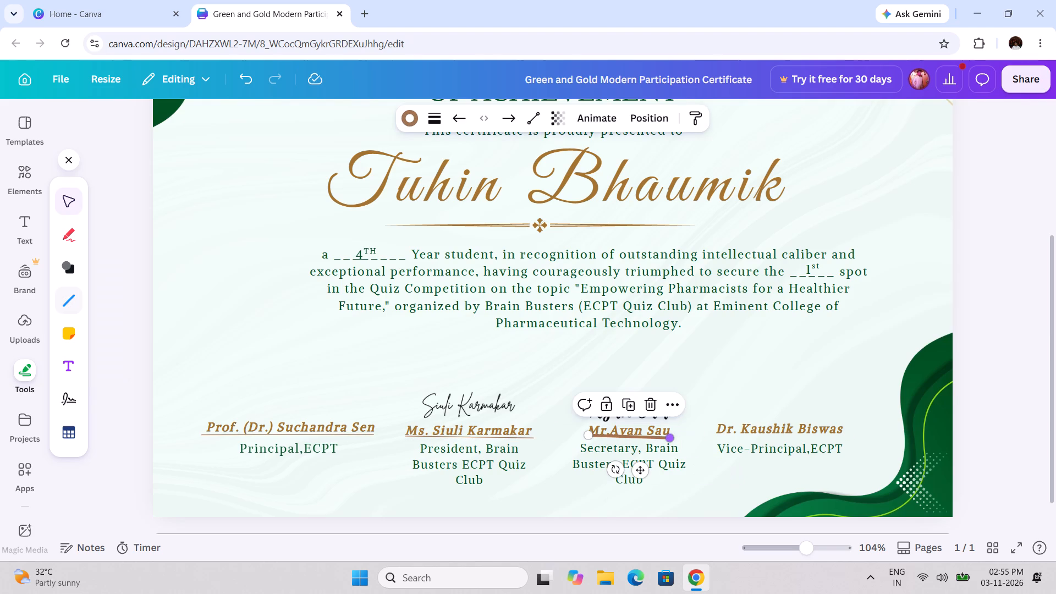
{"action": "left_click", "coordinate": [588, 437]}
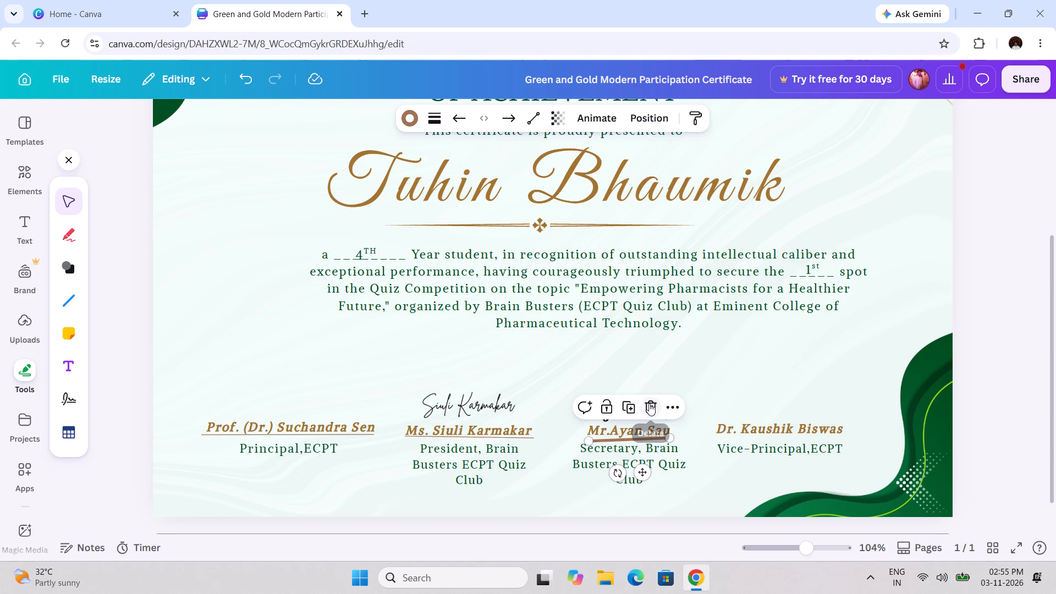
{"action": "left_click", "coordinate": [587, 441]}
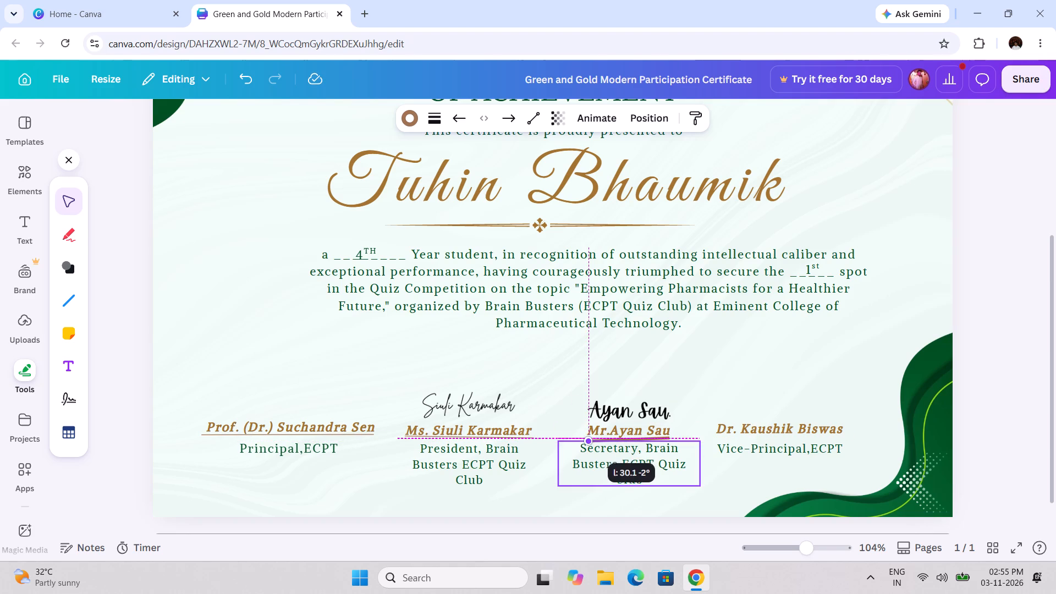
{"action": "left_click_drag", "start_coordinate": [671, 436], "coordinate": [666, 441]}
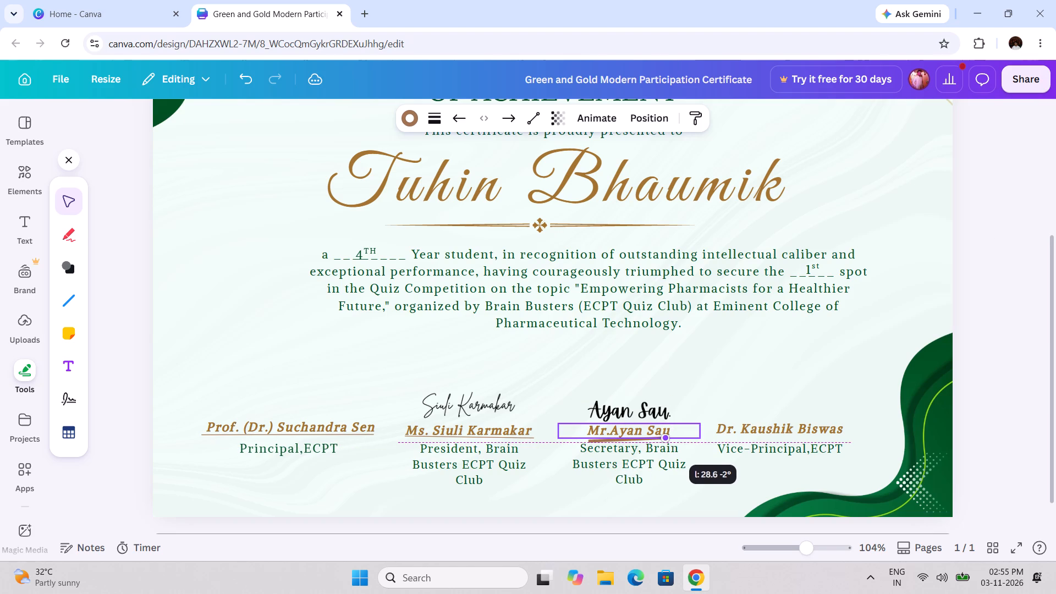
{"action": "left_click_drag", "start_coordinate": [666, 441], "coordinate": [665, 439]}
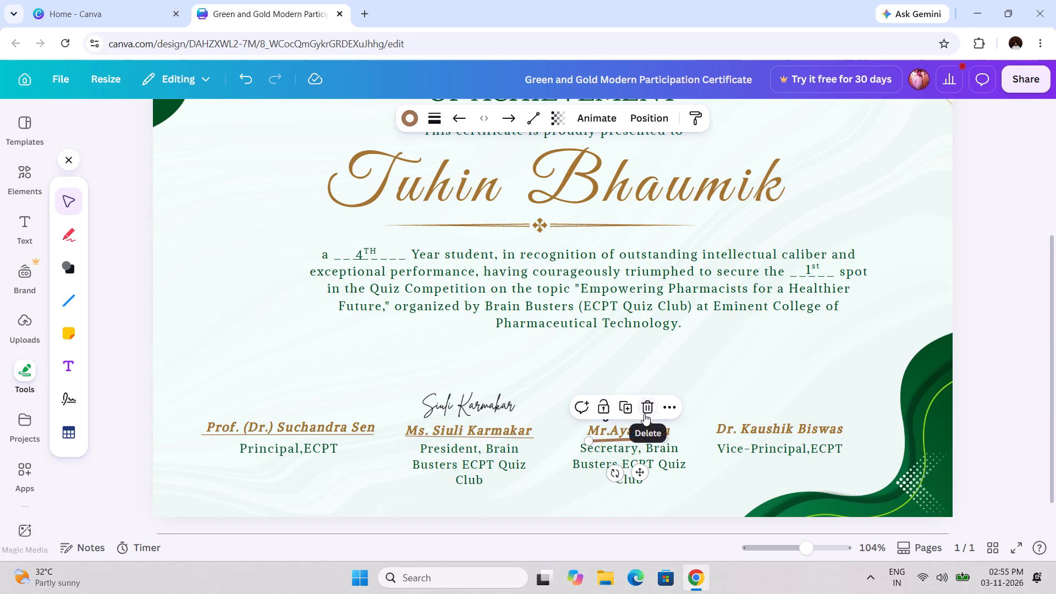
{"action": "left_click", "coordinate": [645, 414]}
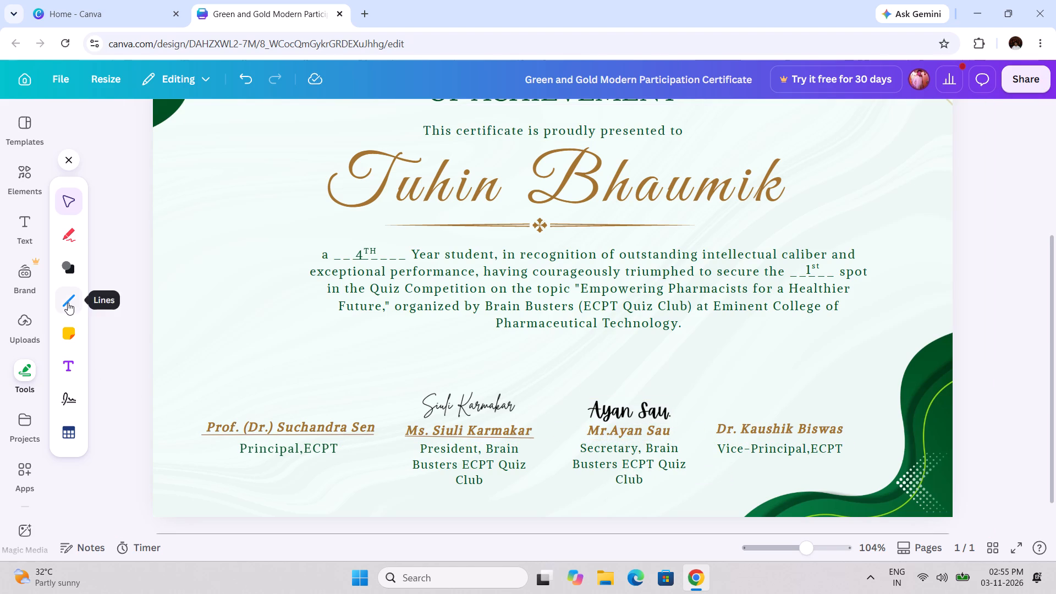
Draw a straight brown line about 31 long under the Secretary's printed name and adjust its ends.
{"action": "left_click", "coordinate": [68, 304]}
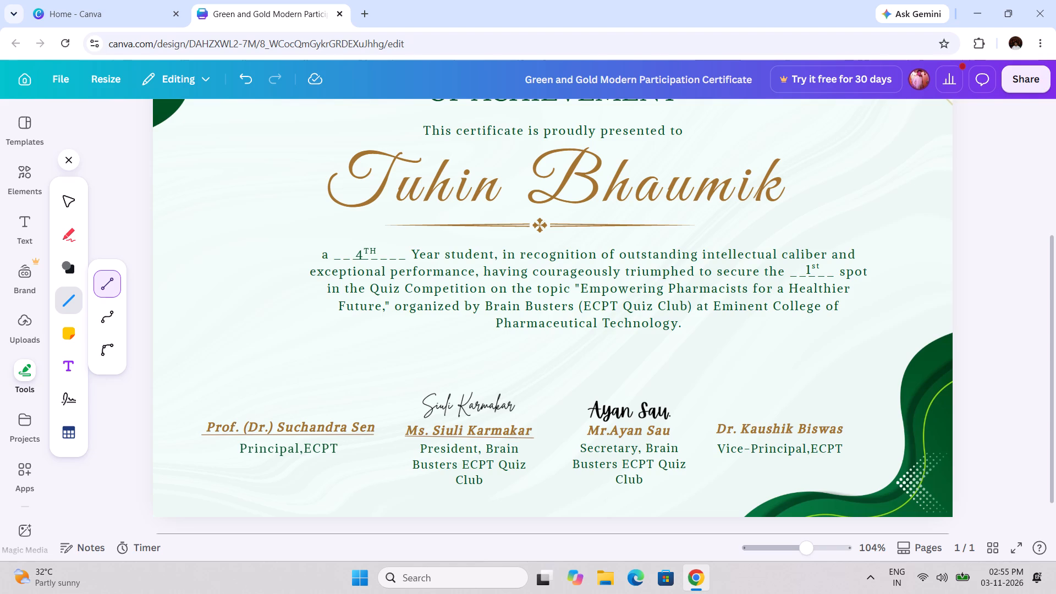
{"action": "left_click_drag", "start_coordinate": [587, 436], "coordinate": [680, 438]}
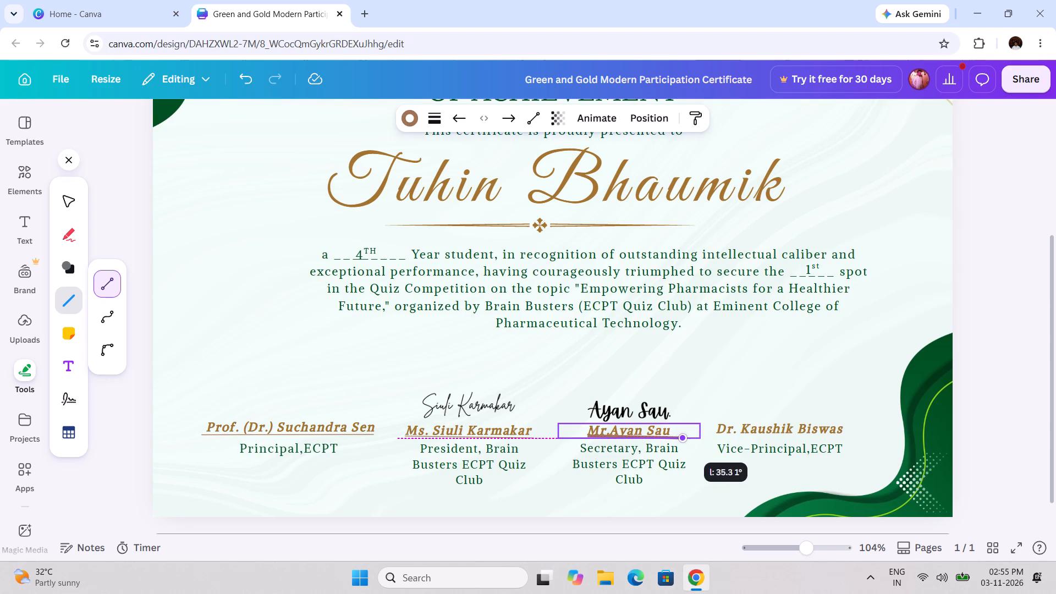
{"action": "left_click_drag", "start_coordinate": [680, 438], "coordinate": [670, 433]}
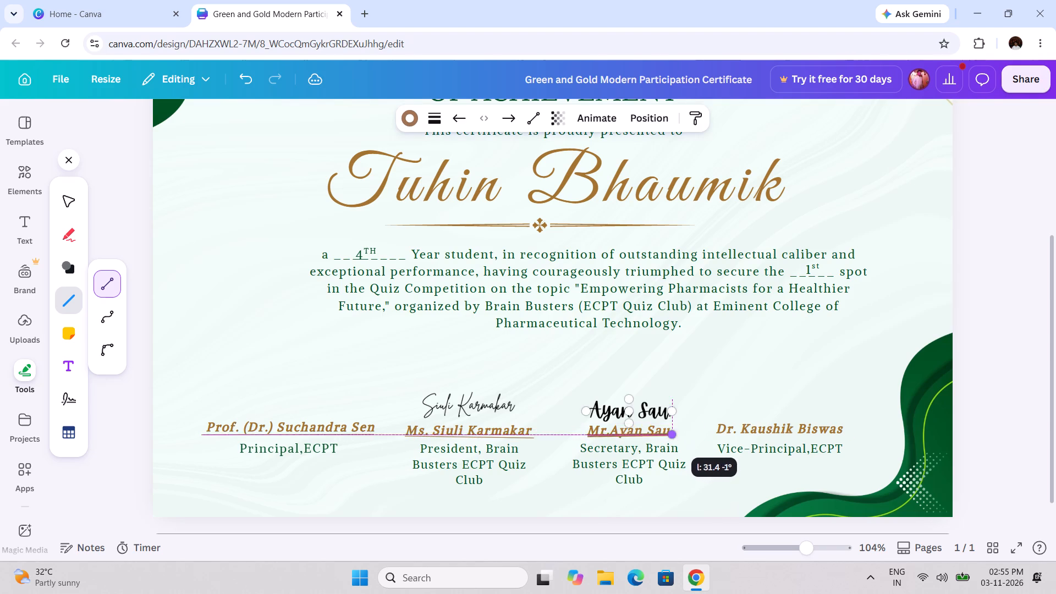
{"action": "left_click_drag", "start_coordinate": [670, 433], "coordinate": [671, 435]}
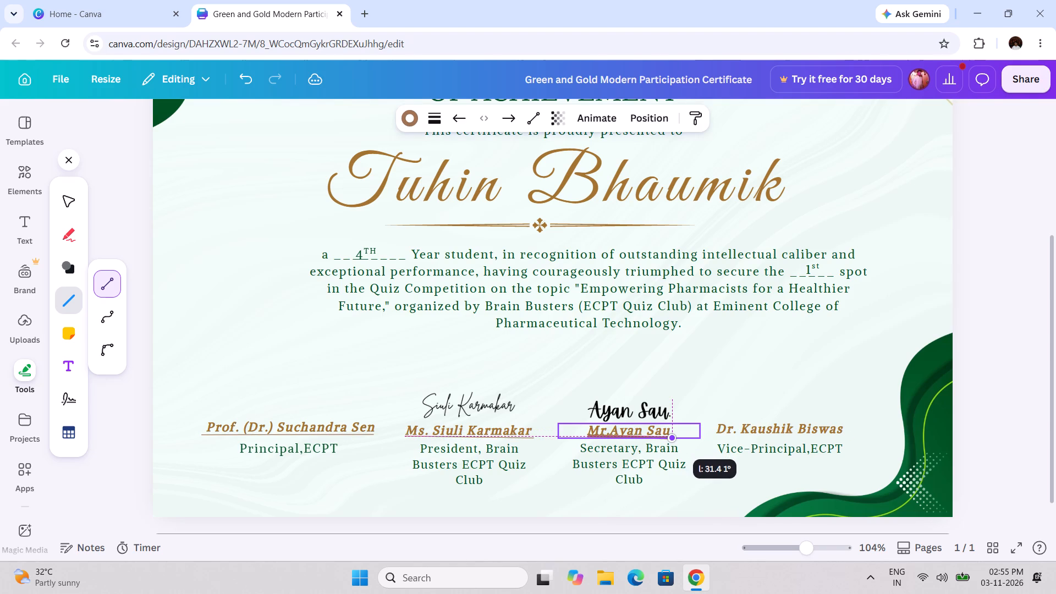
{"action": "left_click_drag", "start_coordinate": [671, 435], "coordinate": [671, 433]}
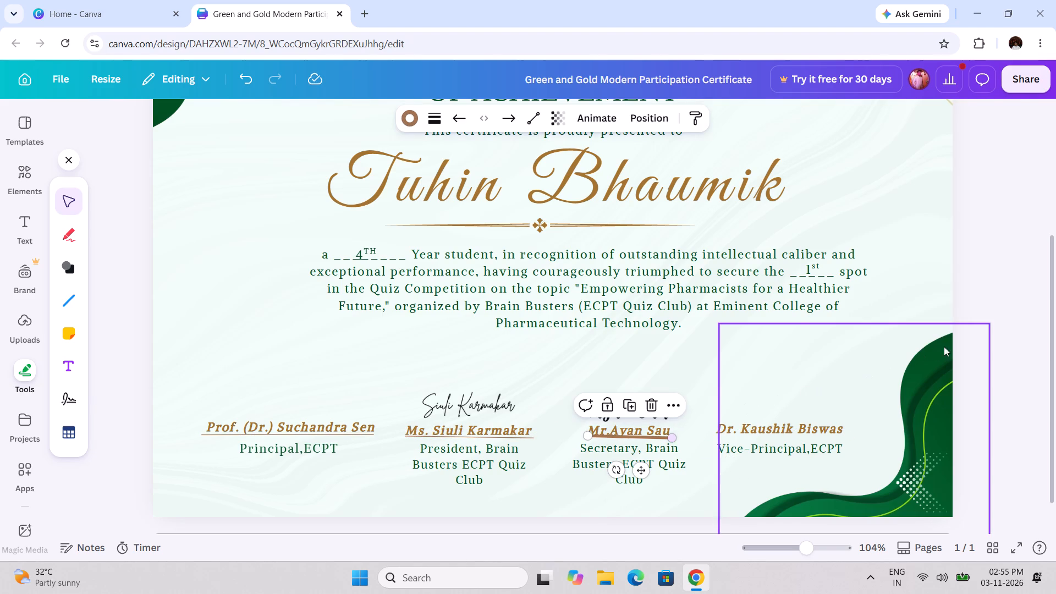
{"action": "left_click", "coordinate": [1032, 296]}
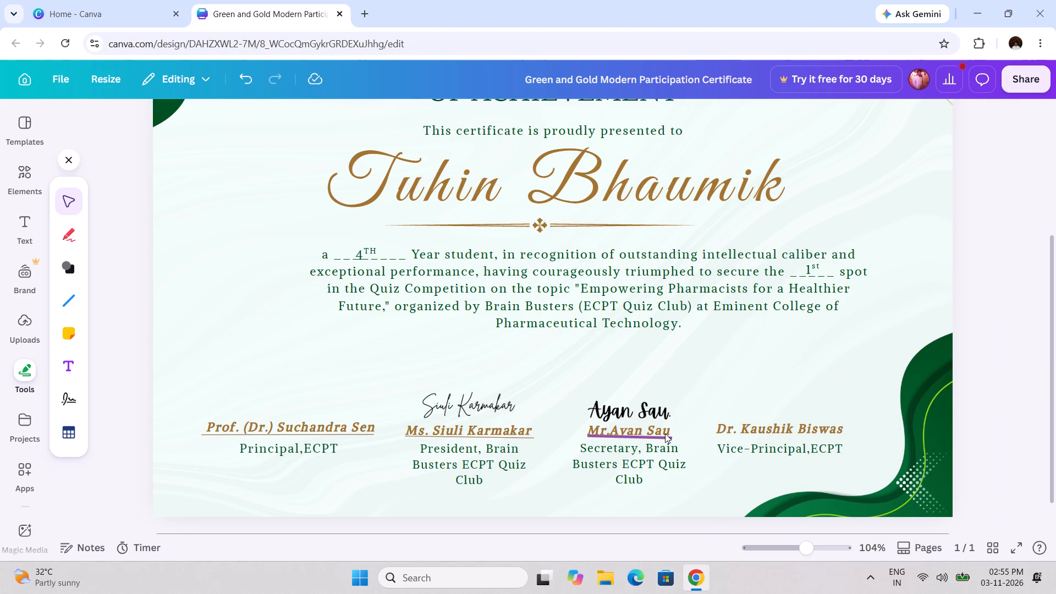
{"action": "left_click", "coordinate": [665, 433]}
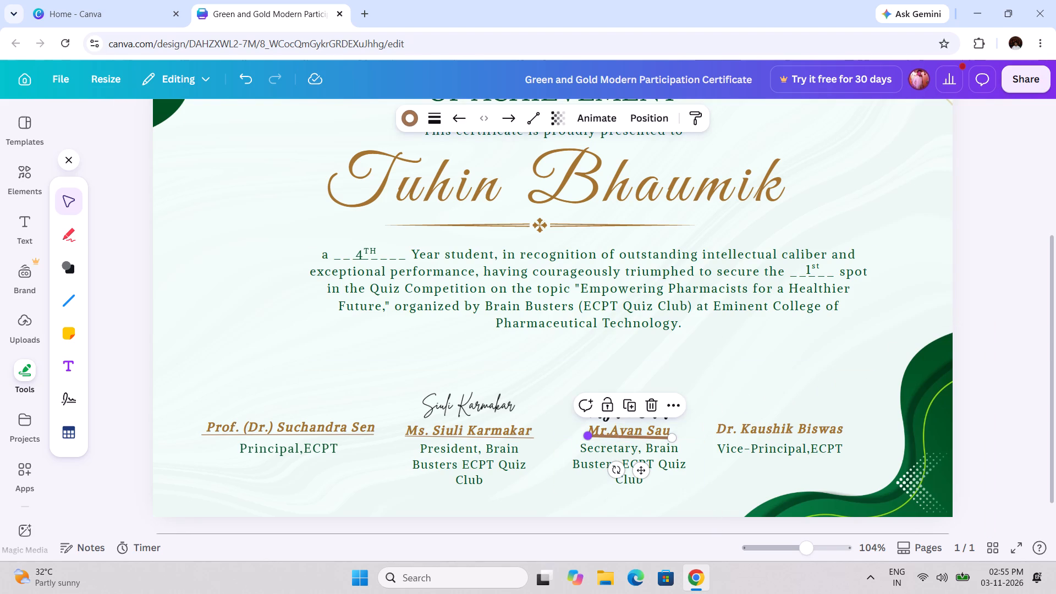
{"action": "left_click", "coordinate": [583, 438]}
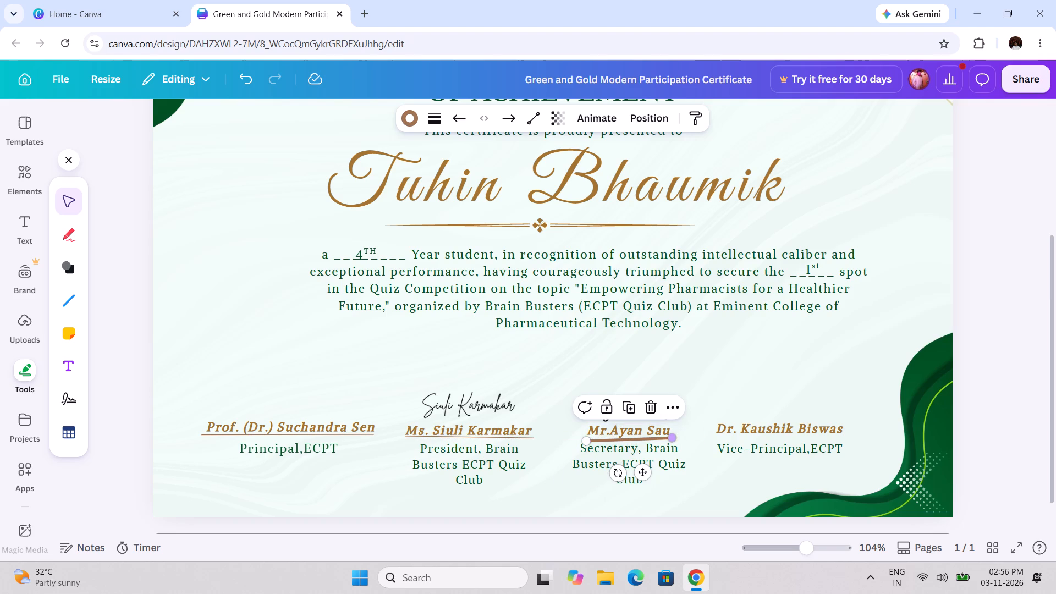
{"action": "left_click", "coordinate": [670, 438]}
{"action": "left_click", "coordinate": [664, 370]}
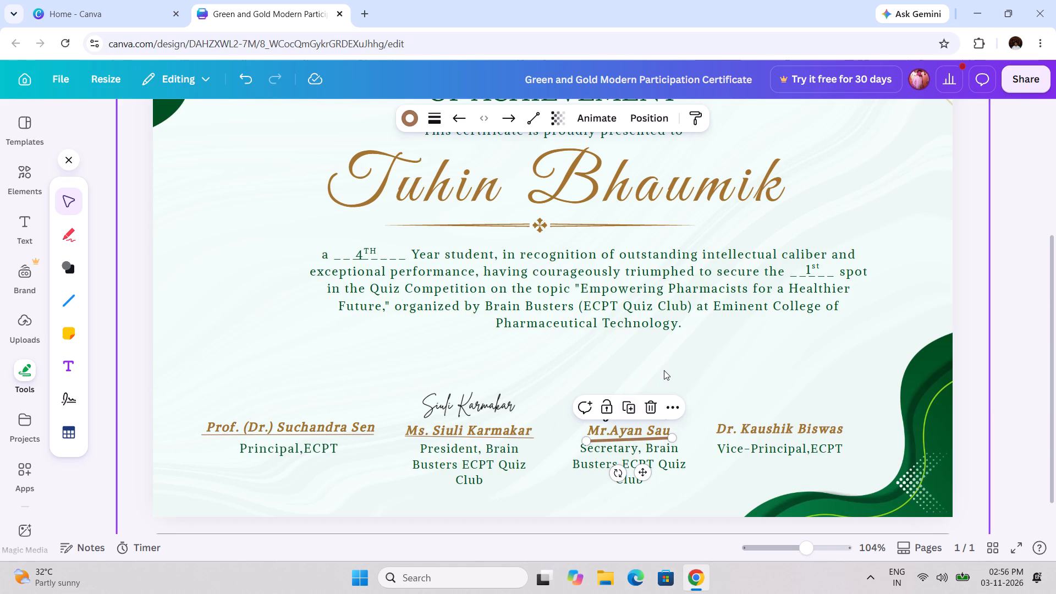
Set the stroke weight of the line under the Secretary's name to 1.
{"action": "left_click", "coordinate": [626, 441]}
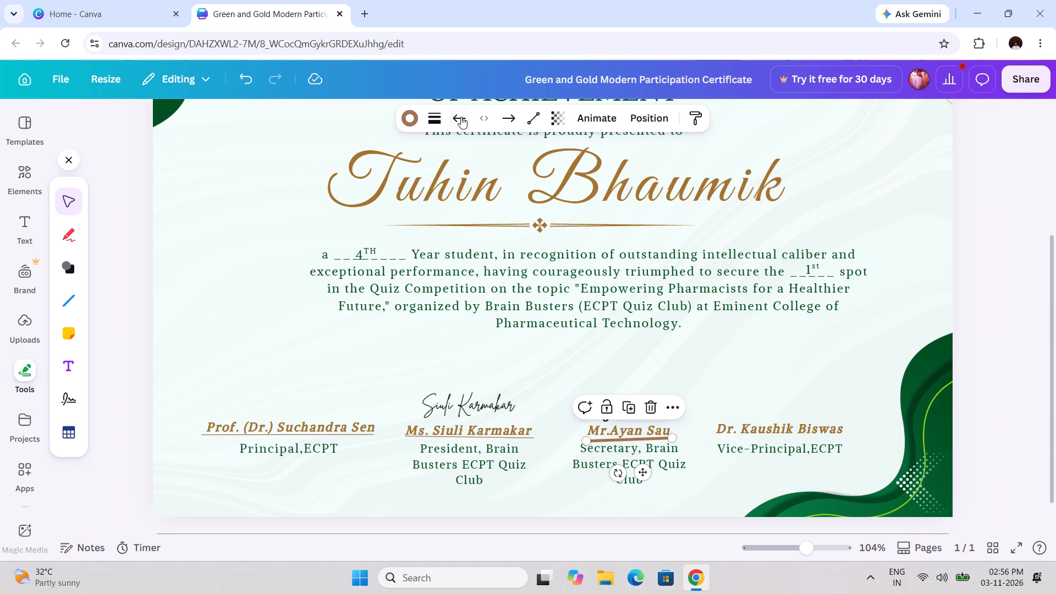
{"action": "left_click", "coordinate": [438, 117]}
{"action": "left_click_drag", "start_coordinate": [346, 238], "coordinate": [295, 259]}
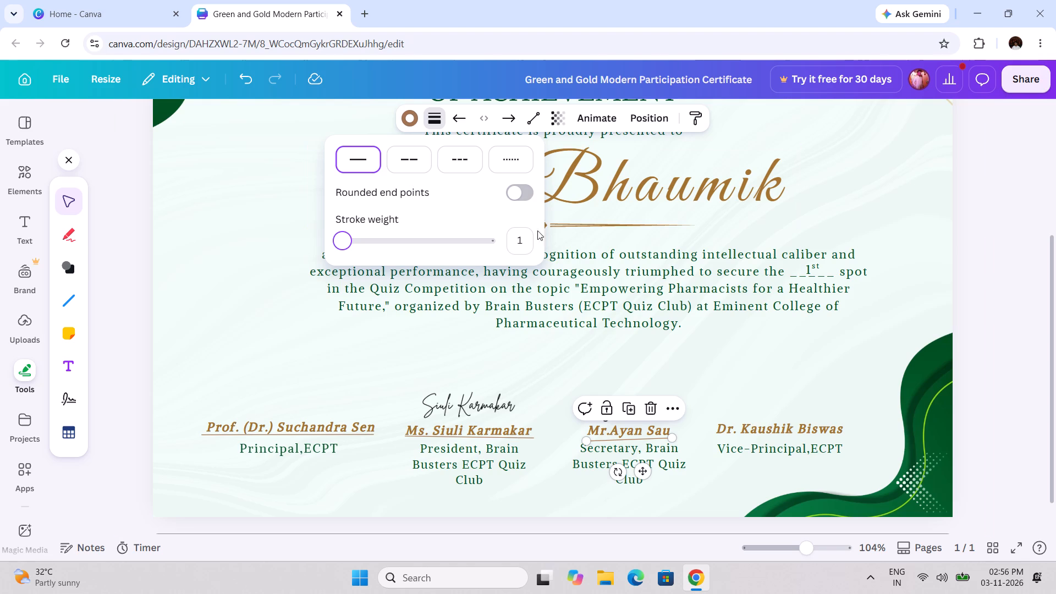
{"action": "left_click", "coordinate": [691, 401]}
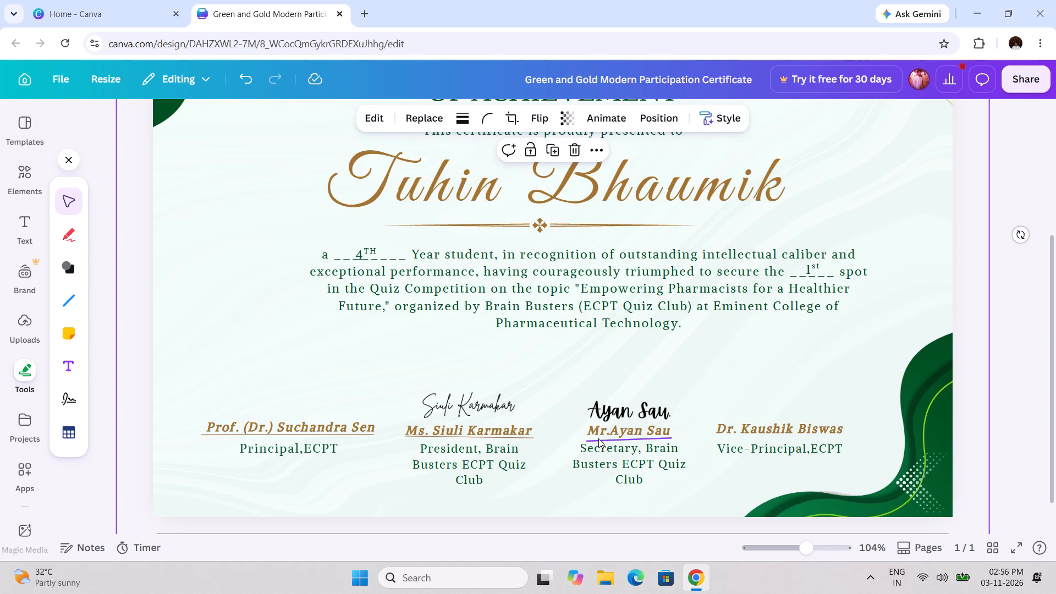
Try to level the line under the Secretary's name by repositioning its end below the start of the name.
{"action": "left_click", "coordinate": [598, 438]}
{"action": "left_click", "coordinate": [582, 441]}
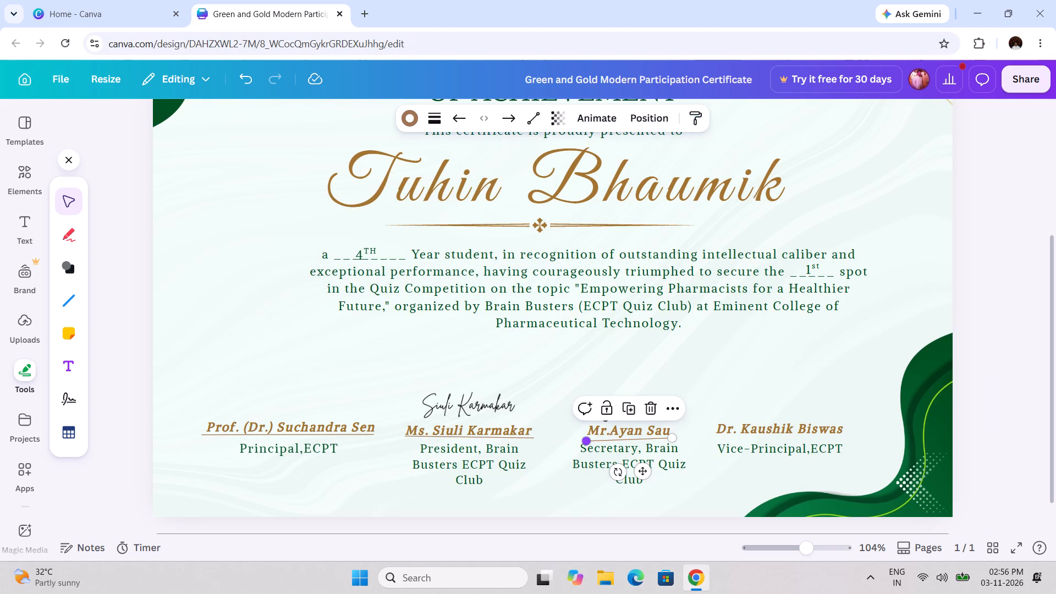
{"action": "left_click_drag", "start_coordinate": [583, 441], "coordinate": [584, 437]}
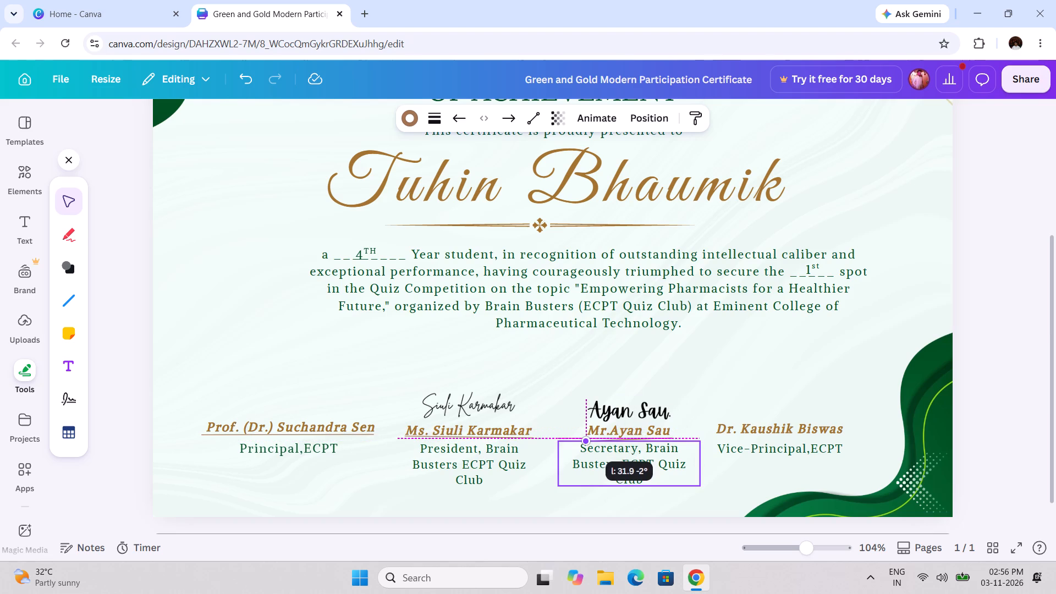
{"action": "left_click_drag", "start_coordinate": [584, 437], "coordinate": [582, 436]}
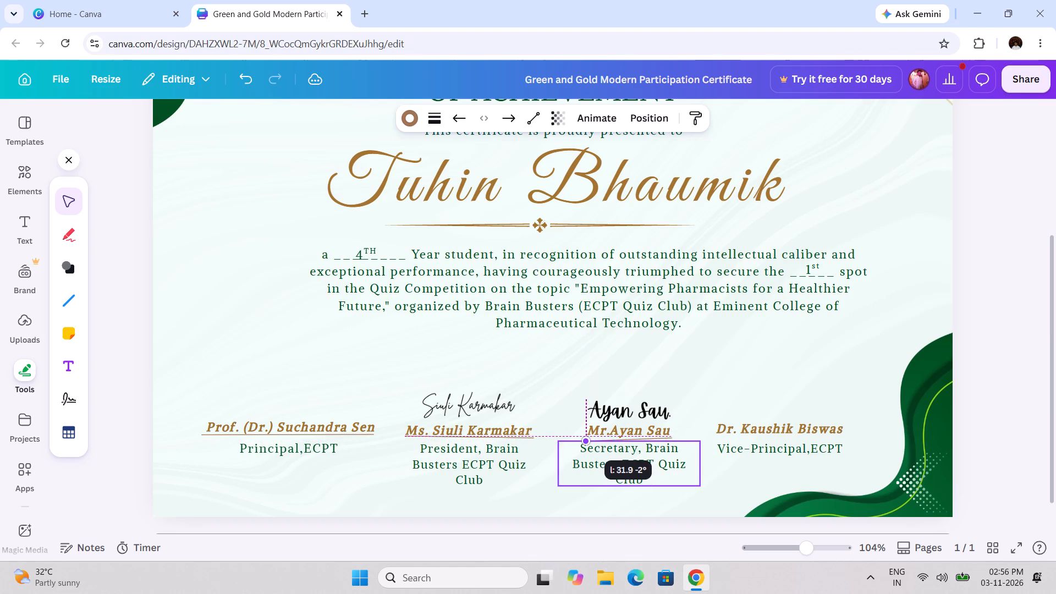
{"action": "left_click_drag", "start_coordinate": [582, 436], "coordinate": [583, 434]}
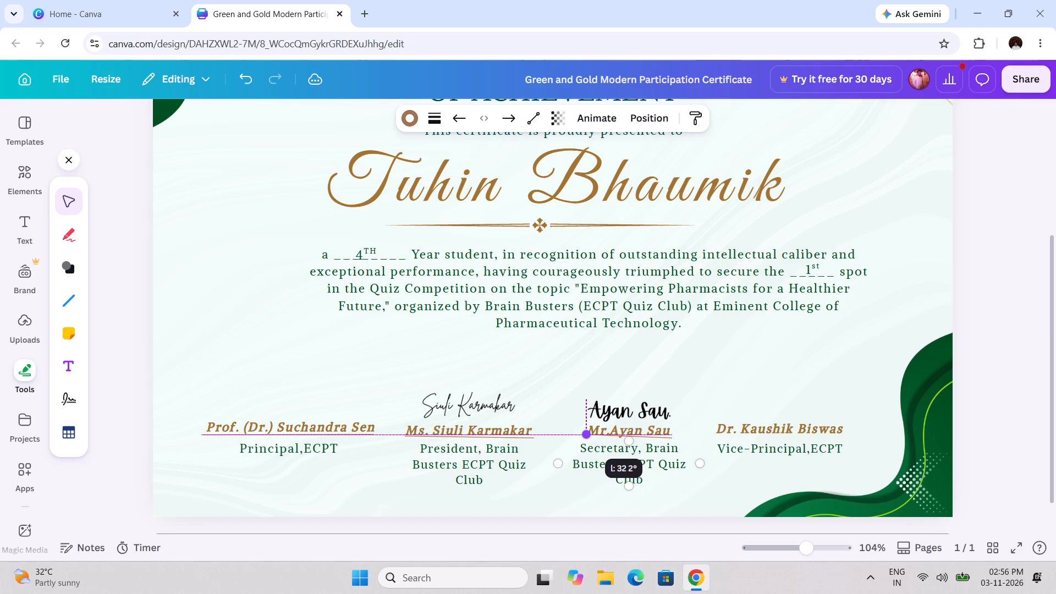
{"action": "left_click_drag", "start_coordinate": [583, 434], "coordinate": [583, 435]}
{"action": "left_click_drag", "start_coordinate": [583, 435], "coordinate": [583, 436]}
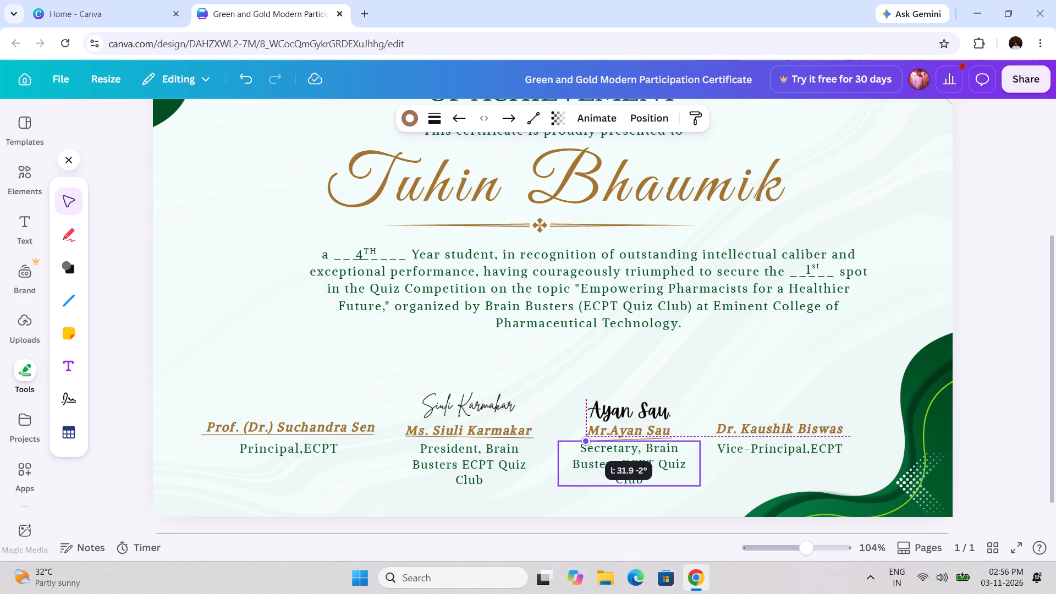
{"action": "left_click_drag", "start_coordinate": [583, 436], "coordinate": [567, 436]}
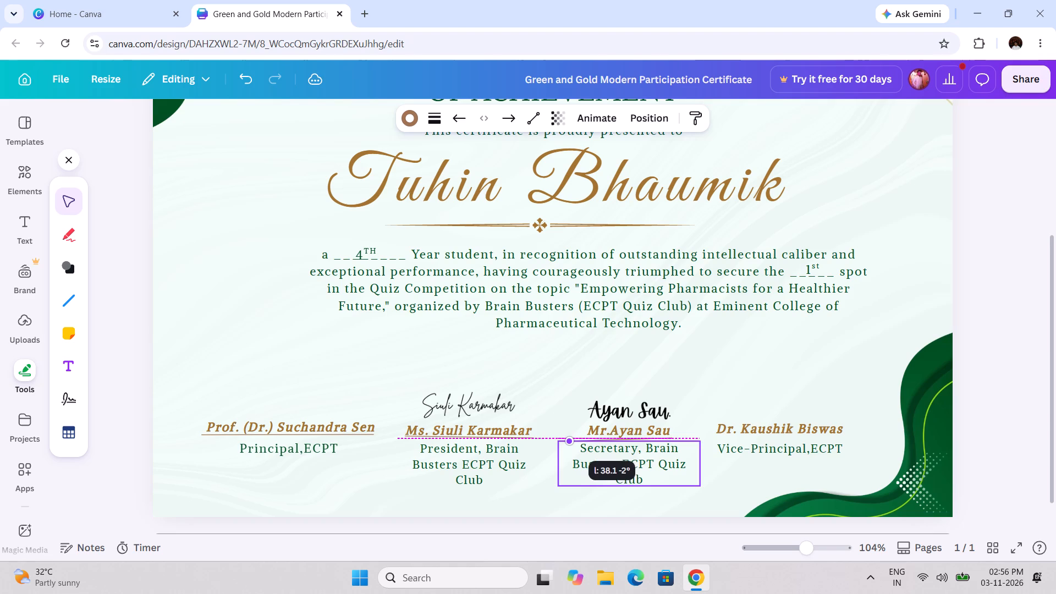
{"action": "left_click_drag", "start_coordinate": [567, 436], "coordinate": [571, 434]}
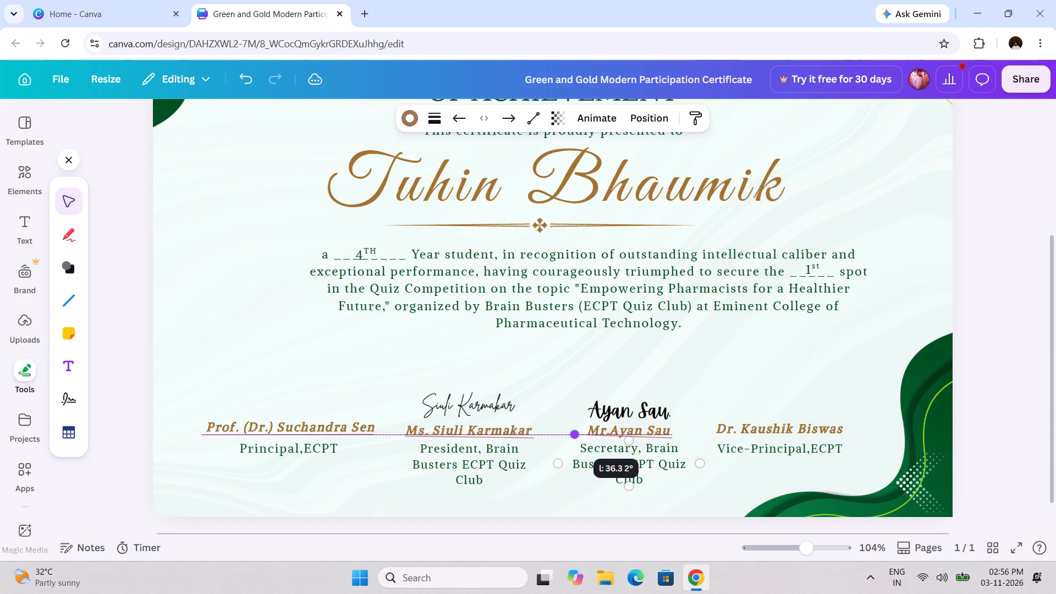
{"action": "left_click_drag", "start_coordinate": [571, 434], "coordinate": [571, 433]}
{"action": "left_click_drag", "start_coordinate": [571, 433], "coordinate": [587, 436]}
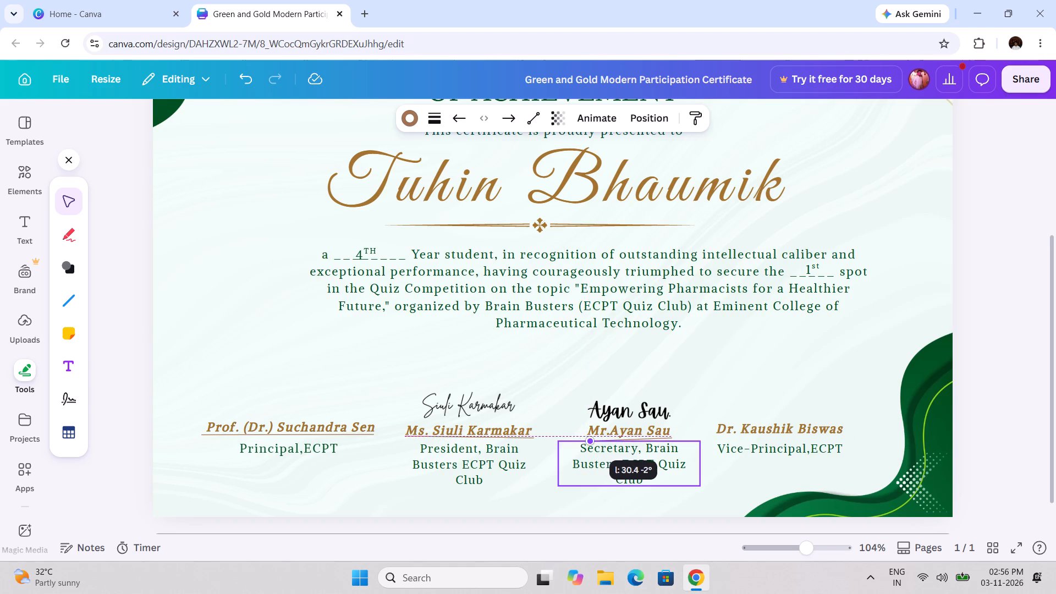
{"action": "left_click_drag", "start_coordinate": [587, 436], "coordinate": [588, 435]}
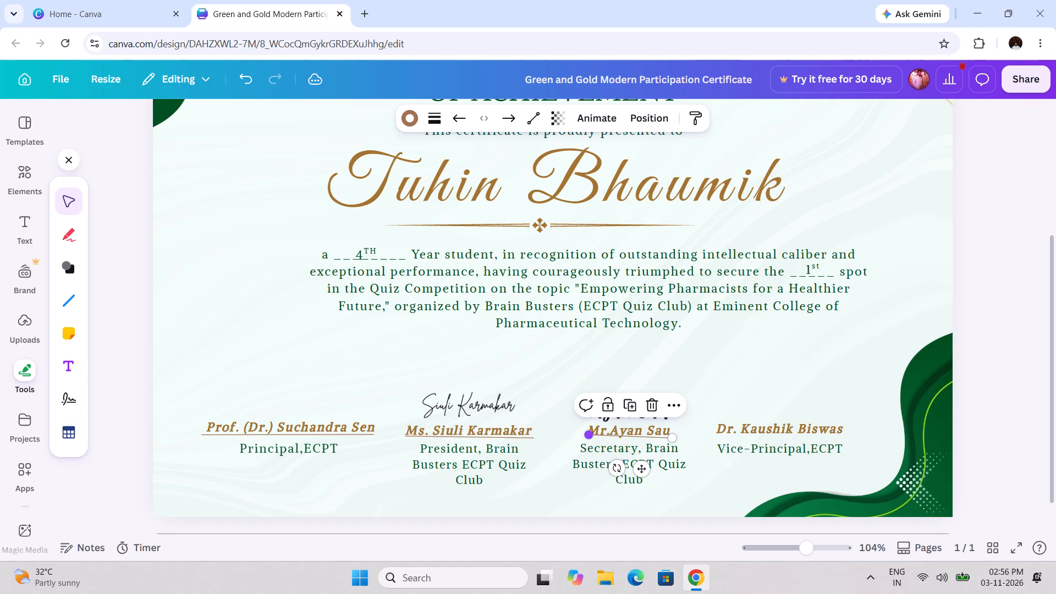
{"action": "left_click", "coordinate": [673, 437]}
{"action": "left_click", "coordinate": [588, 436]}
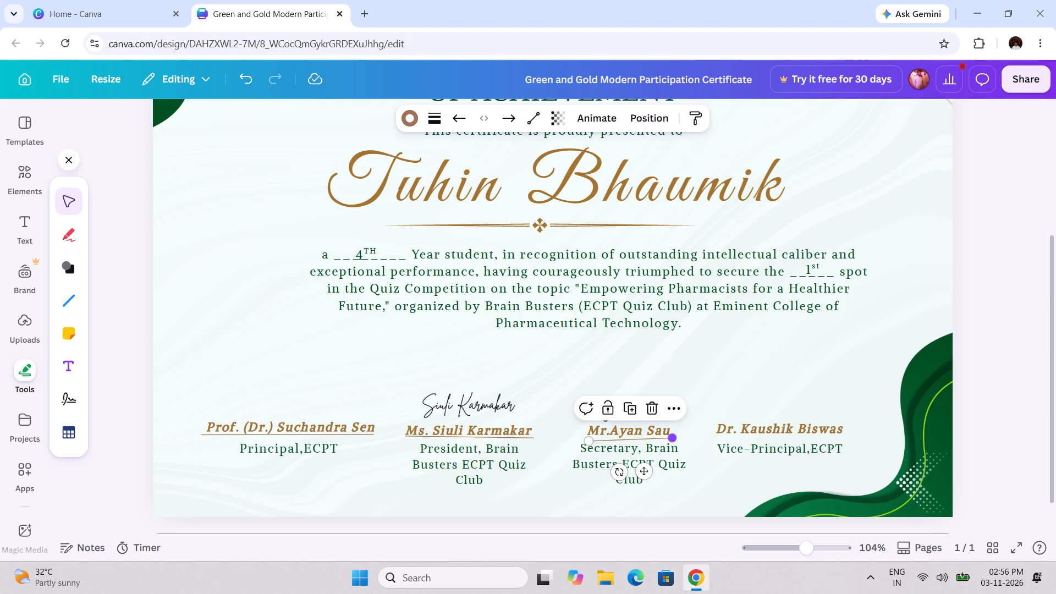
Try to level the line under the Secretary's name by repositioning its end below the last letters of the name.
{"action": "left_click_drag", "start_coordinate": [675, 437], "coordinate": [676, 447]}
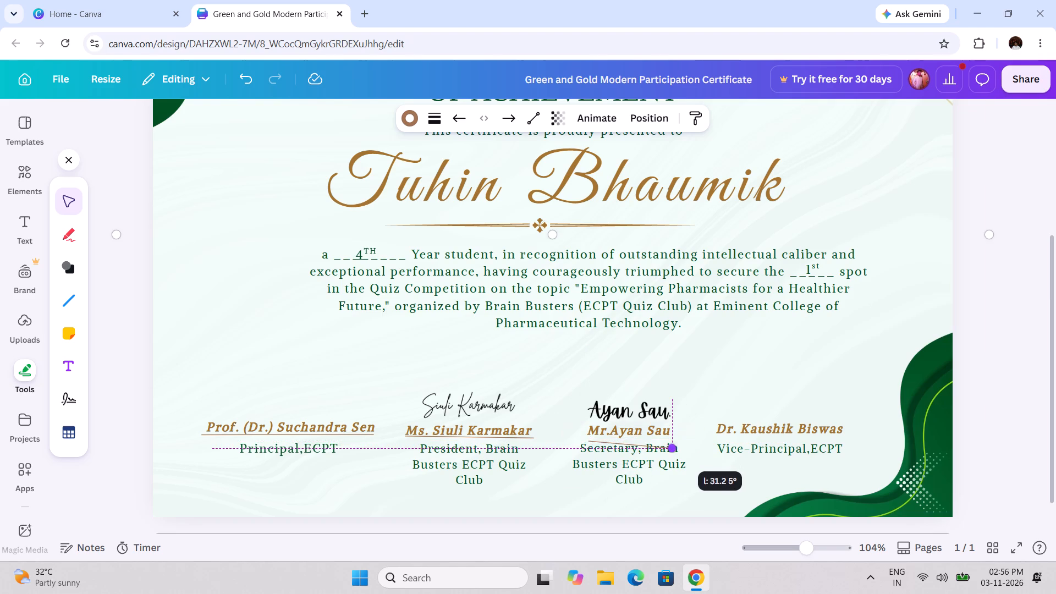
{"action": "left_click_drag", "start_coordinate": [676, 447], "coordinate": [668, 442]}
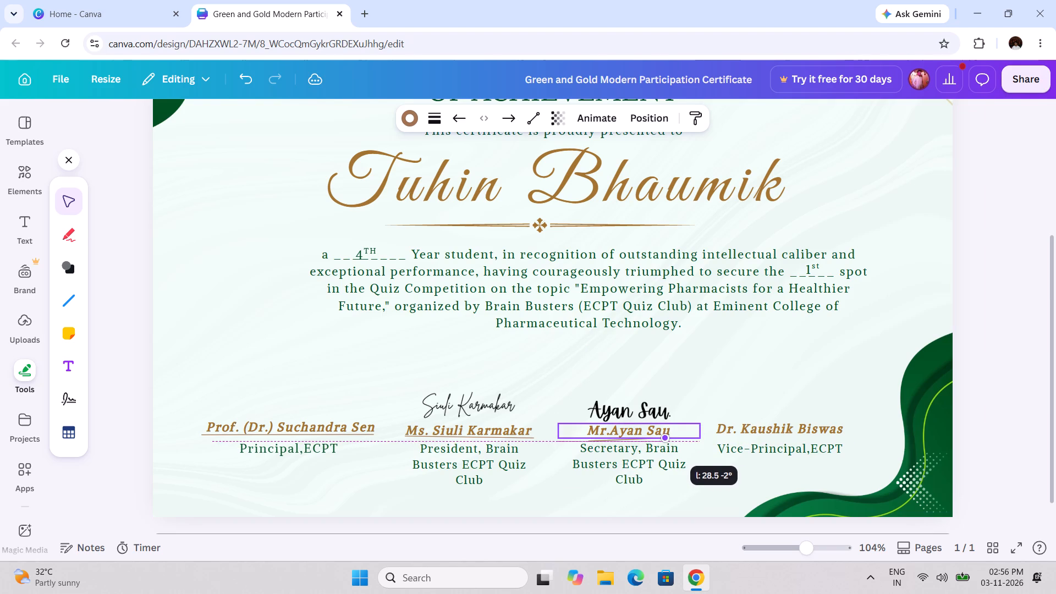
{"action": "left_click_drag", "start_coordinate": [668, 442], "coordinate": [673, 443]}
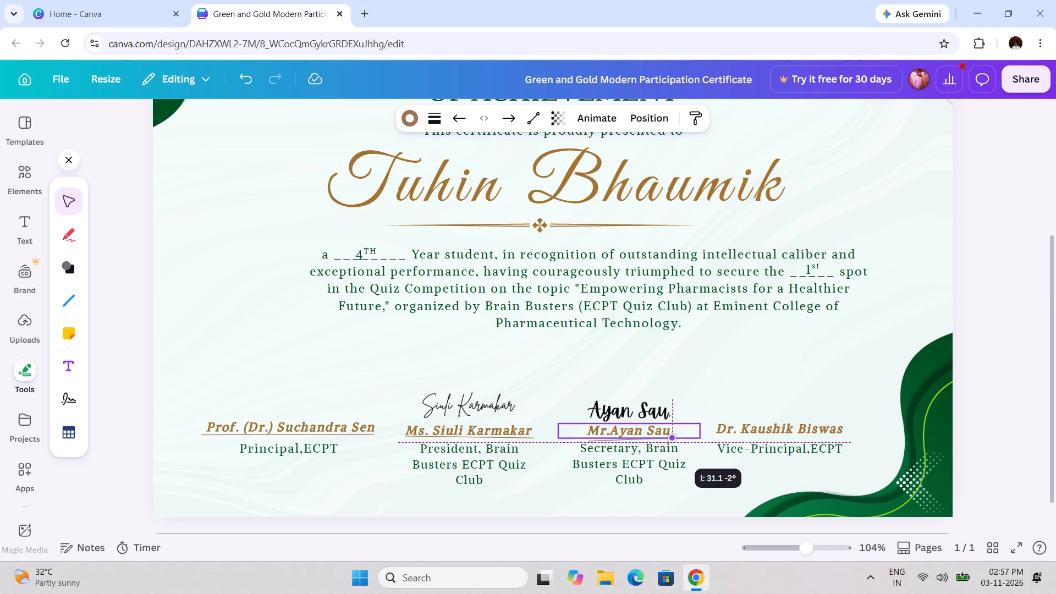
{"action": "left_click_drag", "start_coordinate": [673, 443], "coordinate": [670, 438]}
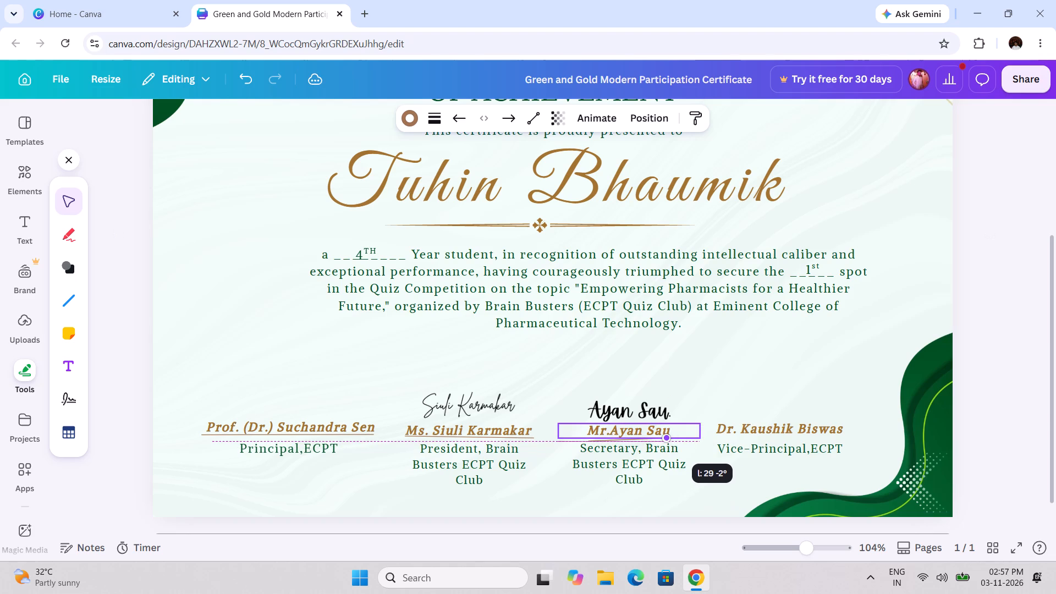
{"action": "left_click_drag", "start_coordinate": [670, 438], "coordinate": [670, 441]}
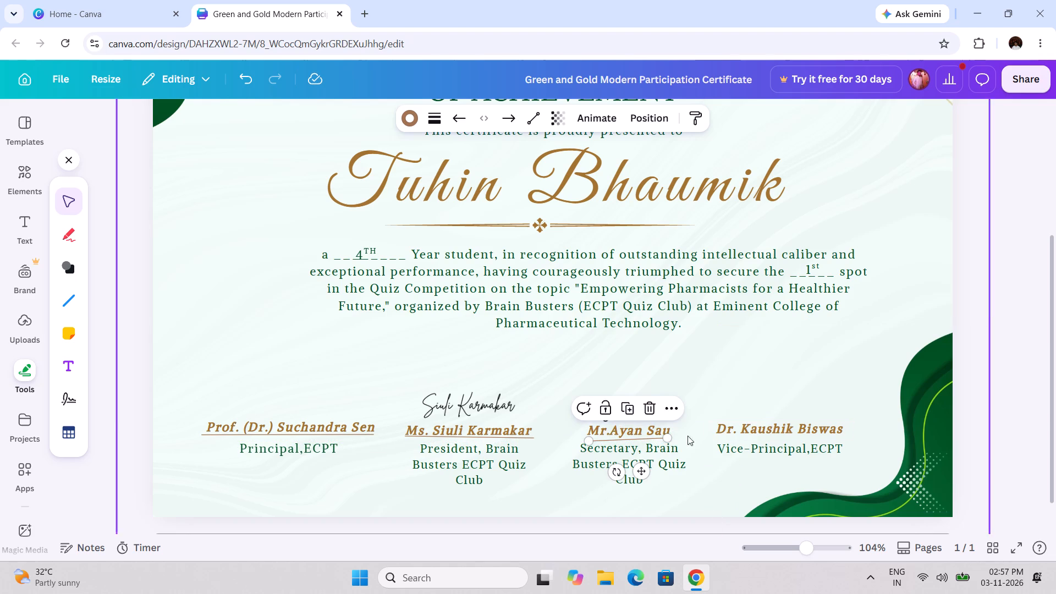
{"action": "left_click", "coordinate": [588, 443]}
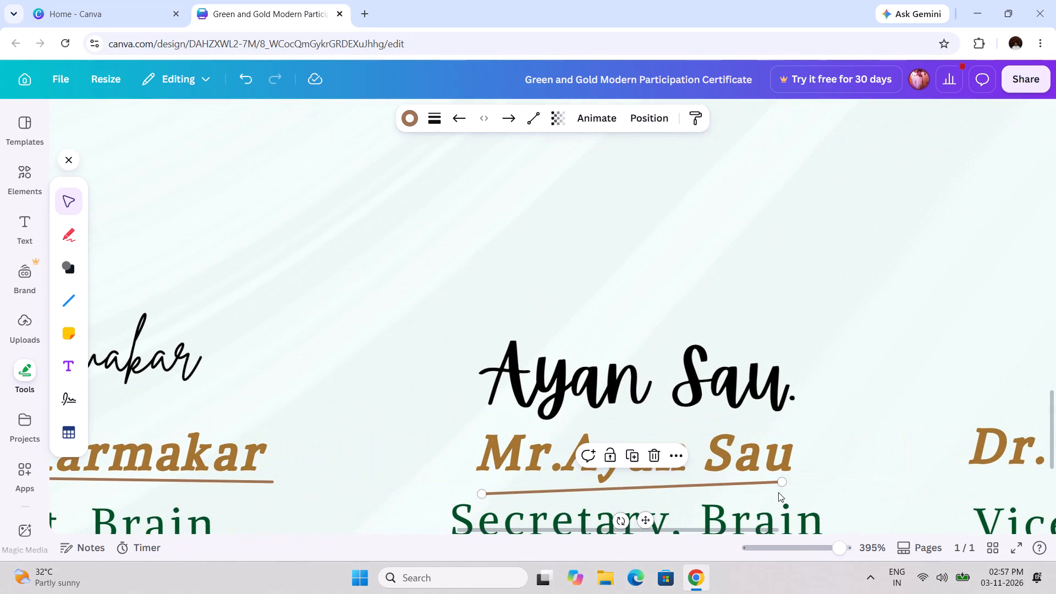
Extend both ends of the line under the Secretary's name so it lies level at 0° and about 31.9 long.
{"action": "left_click_drag", "start_coordinate": [780, 480], "coordinate": [801, 482]}
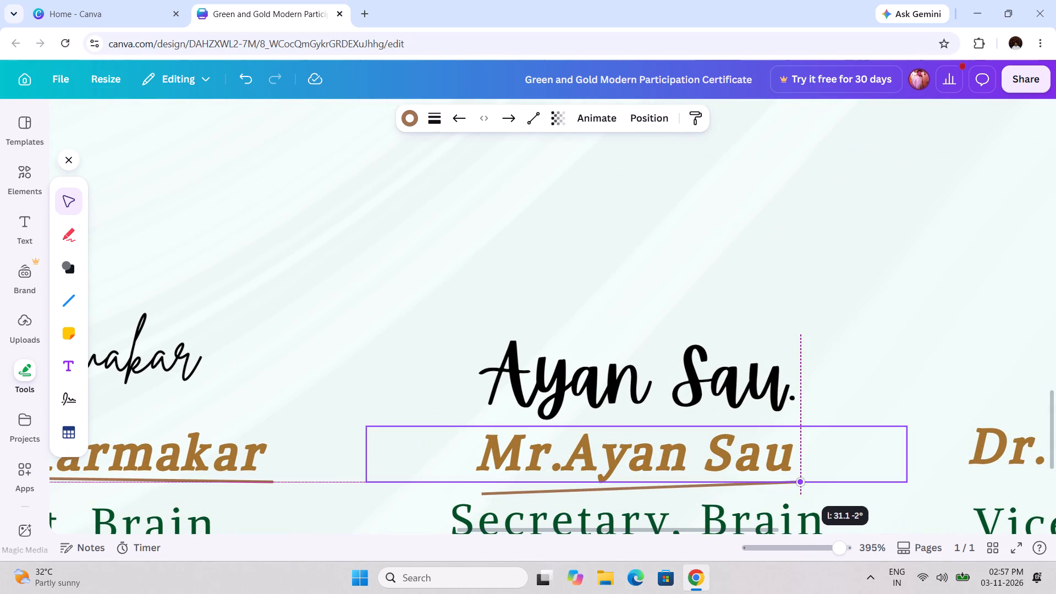
{"action": "left_click_drag", "start_coordinate": [801, 482], "coordinate": [801, 485]}
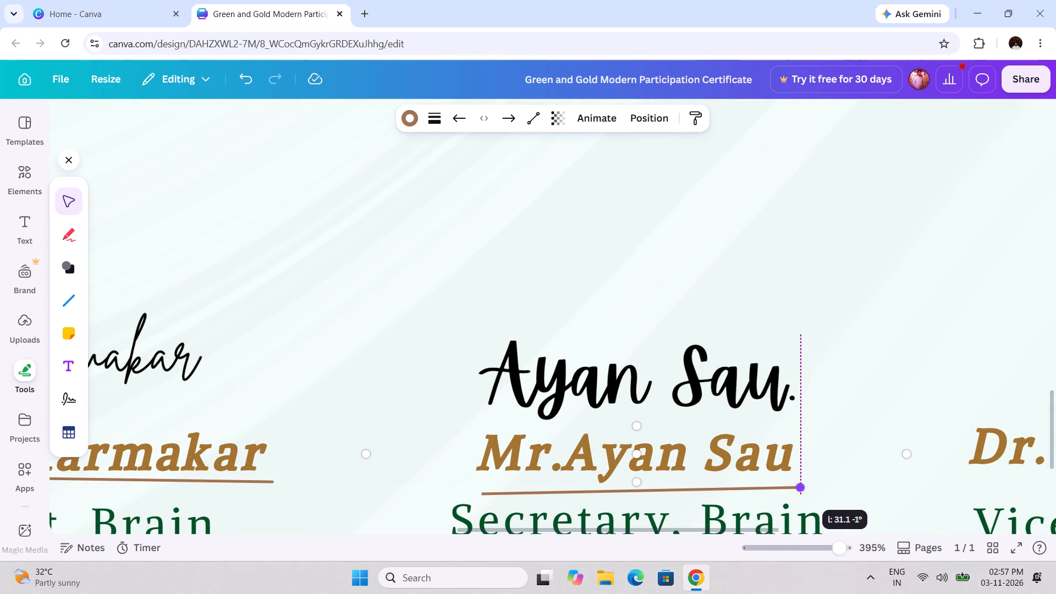
{"action": "left_click_drag", "start_coordinate": [801, 485], "coordinate": [800, 485]}
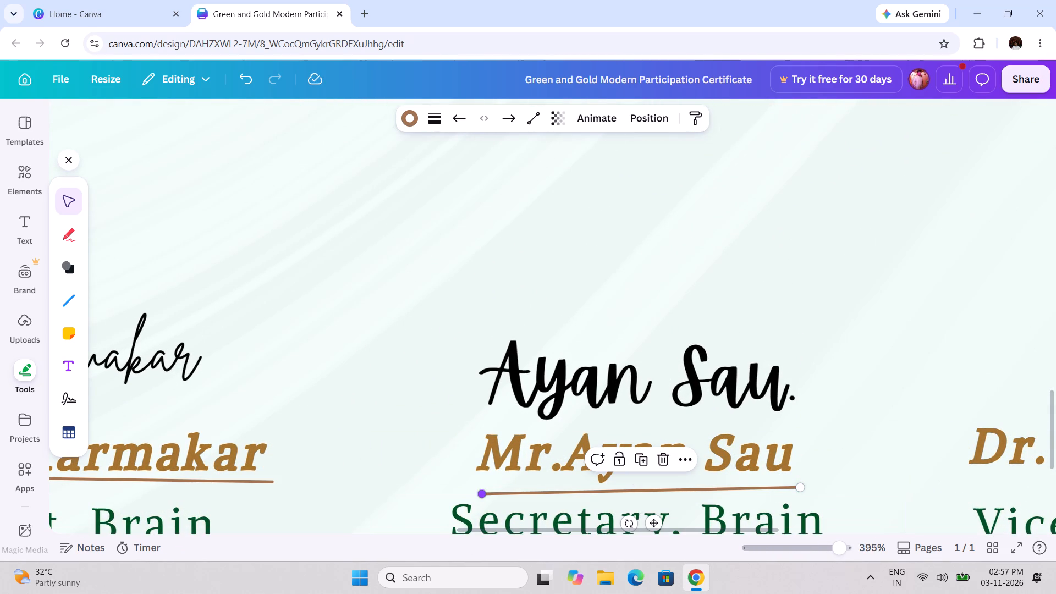
{"action": "left_click_drag", "start_coordinate": [479, 492], "coordinate": [465, 487]}
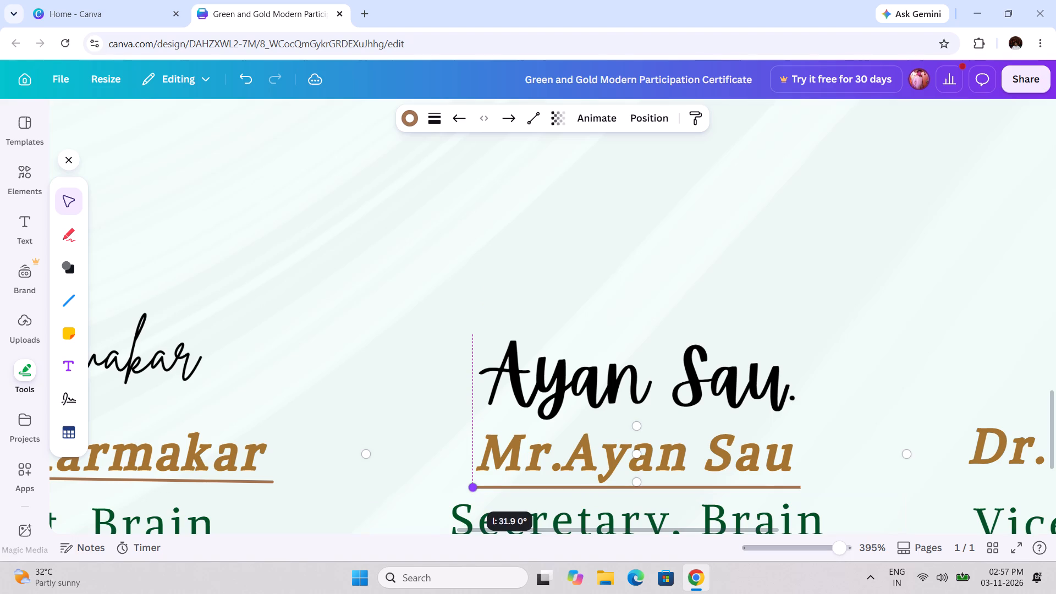
{"action": "left_click_drag", "start_coordinate": [465, 487], "coordinate": [467, 491]}
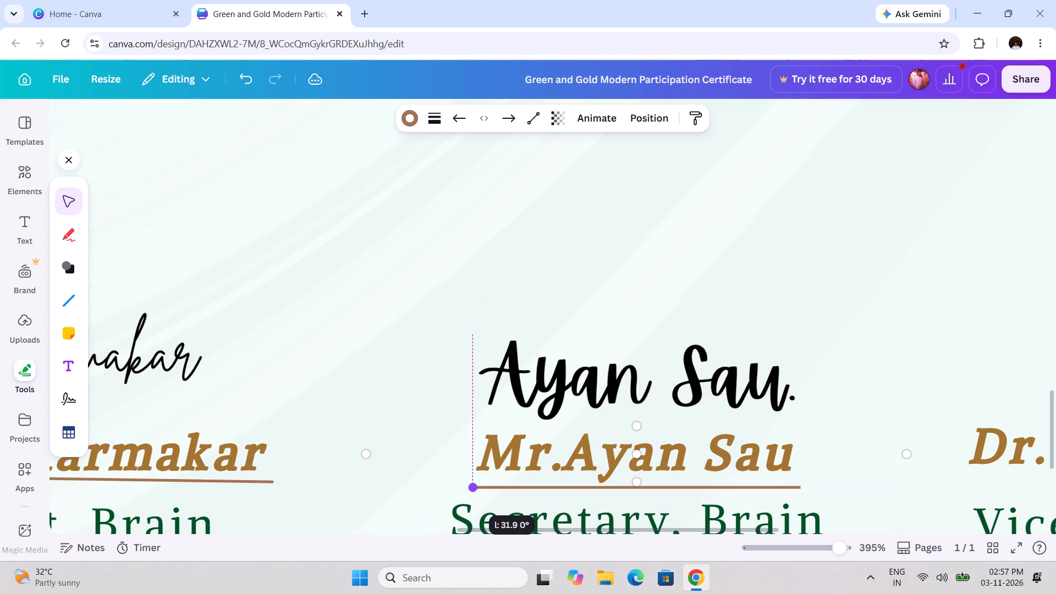
{"action": "left_click_drag", "start_coordinate": [467, 491], "coordinate": [469, 490]}
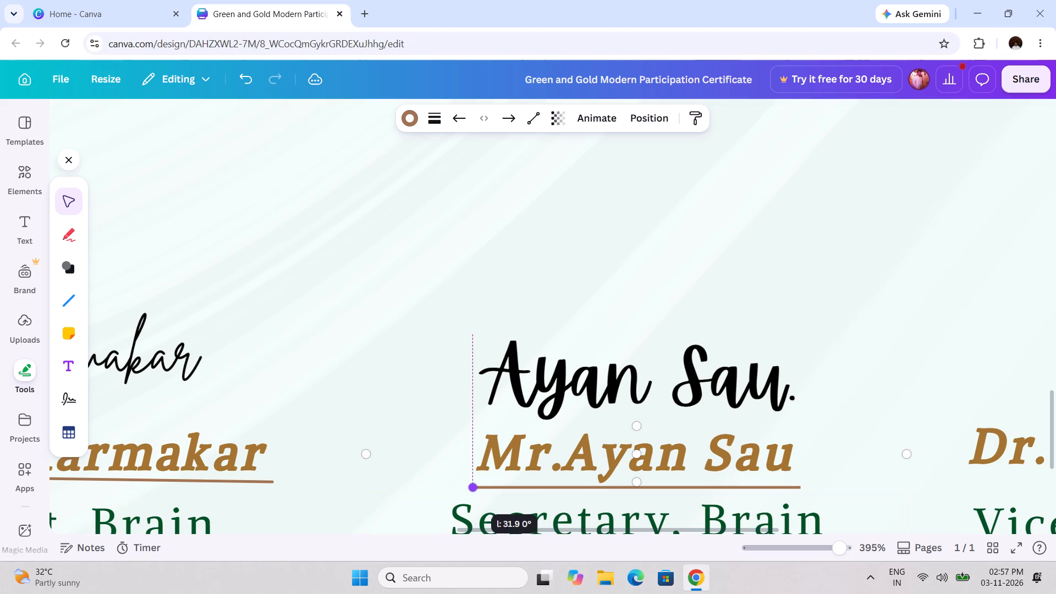
{"action": "left_click_drag", "start_coordinate": [469, 490], "coordinate": [470, 490]}
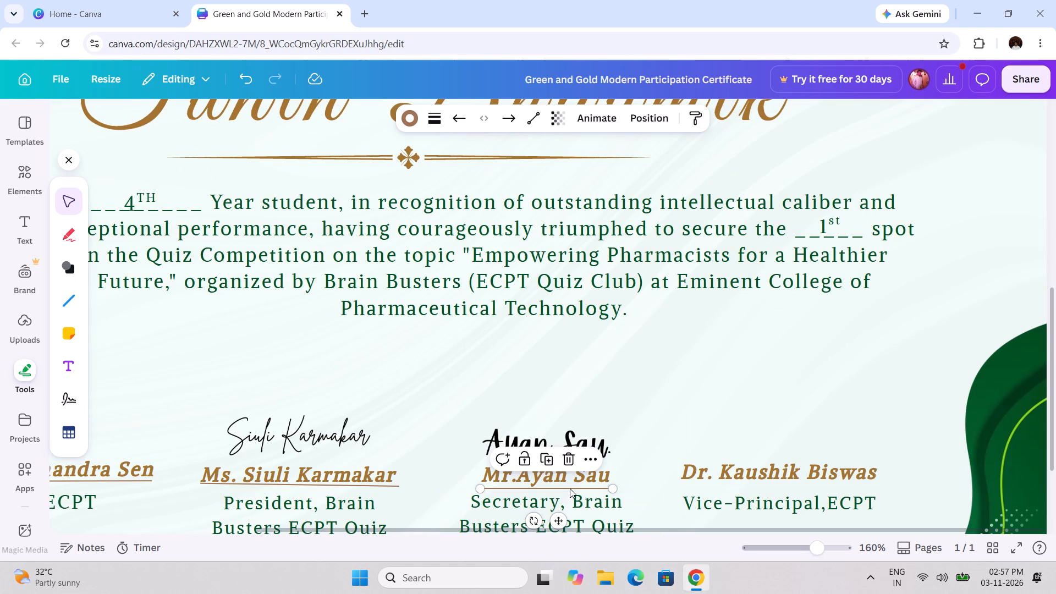
Fine-tune the position of the line under the Secretary's name so it sits centred beneath the name.
{"action": "left_click", "coordinate": [557, 519]}
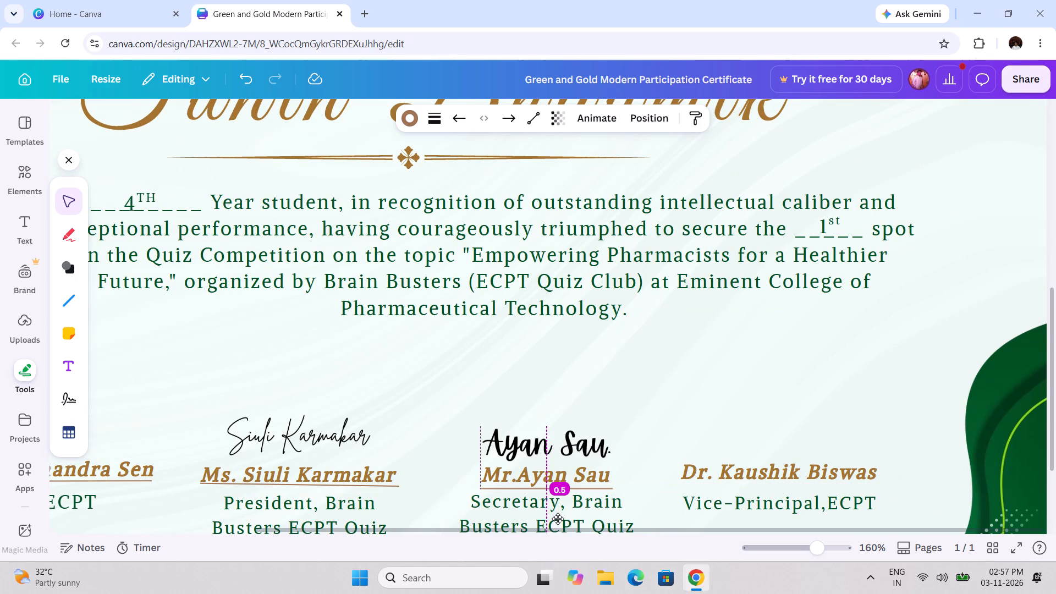
{"action": "left_click", "coordinate": [625, 433]}
Draw a straight line about 47.6 long under the Vice-Principal's name and level it by lowering its starting end.
{"action": "scroll", "coordinate": [625, 433], "scroll_direction": "left", "scroll_amount": 2}
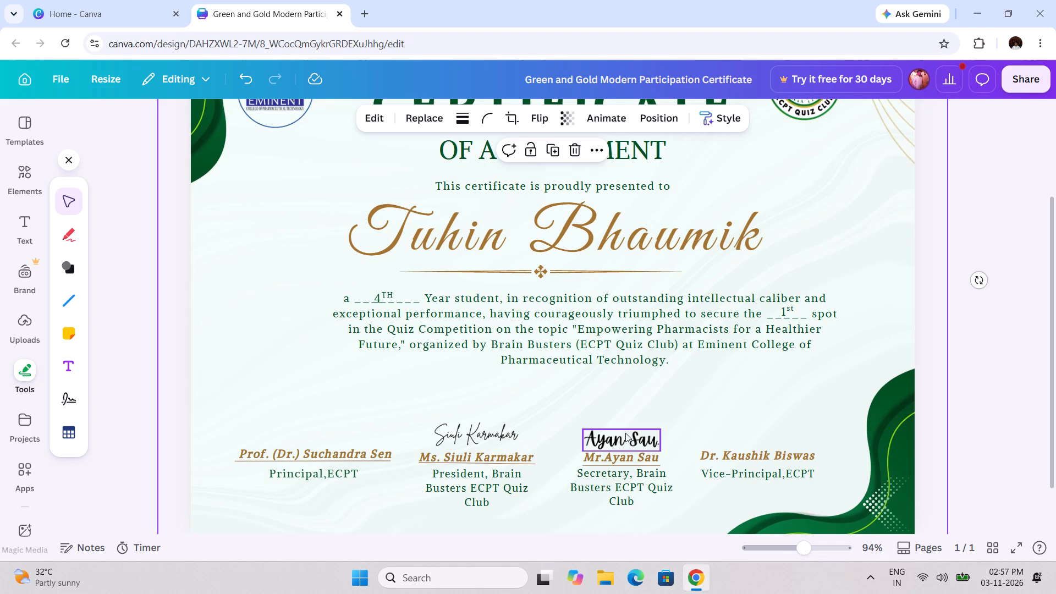
{"action": "scroll", "coordinate": [625, 433], "scroll_direction": "left", "scroll_amount": 6}
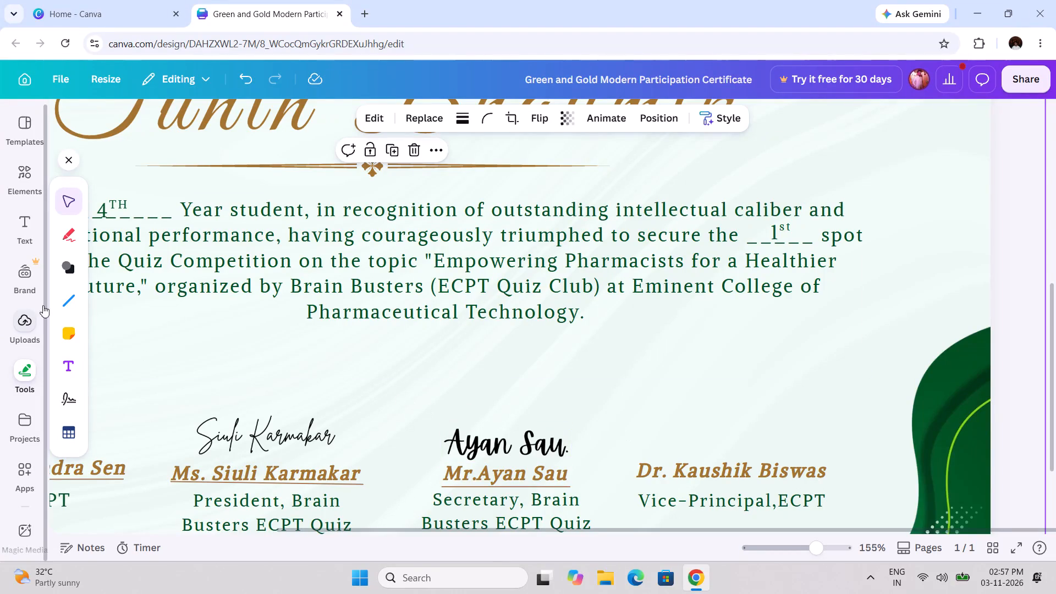
{"action": "left_click", "coordinate": [65, 297]}
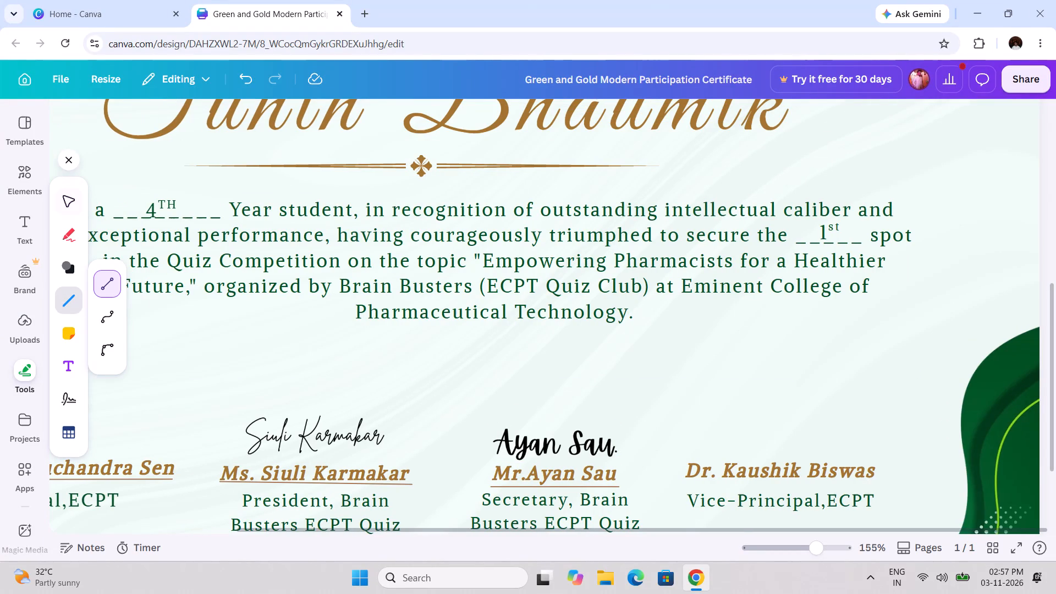
{"action": "left_click_drag", "start_coordinate": [686, 479], "coordinate": [877, 479]}
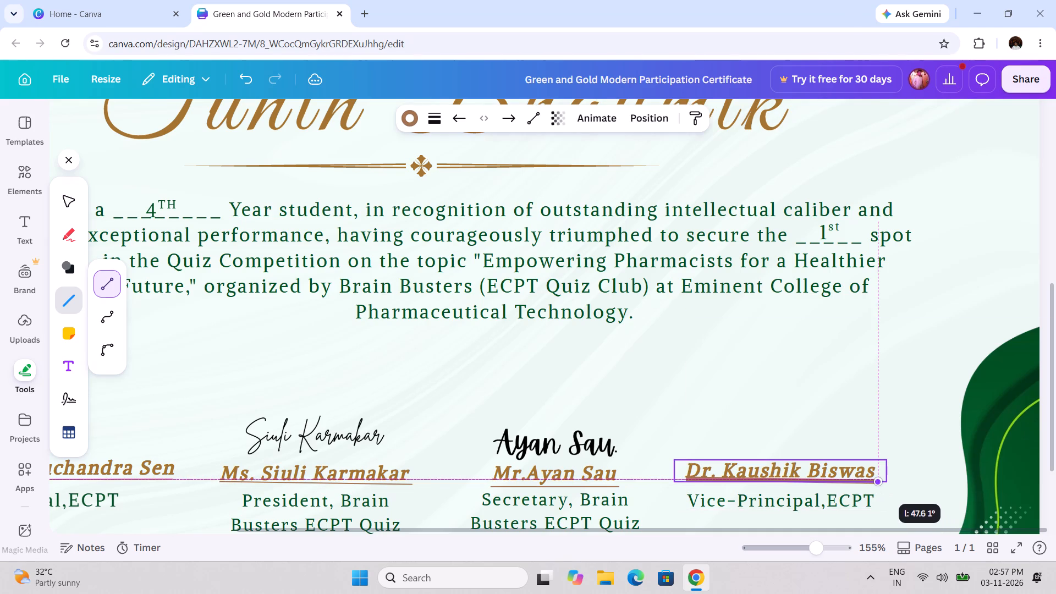
{"action": "left_click_drag", "start_coordinate": [877, 479], "coordinate": [876, 479]}
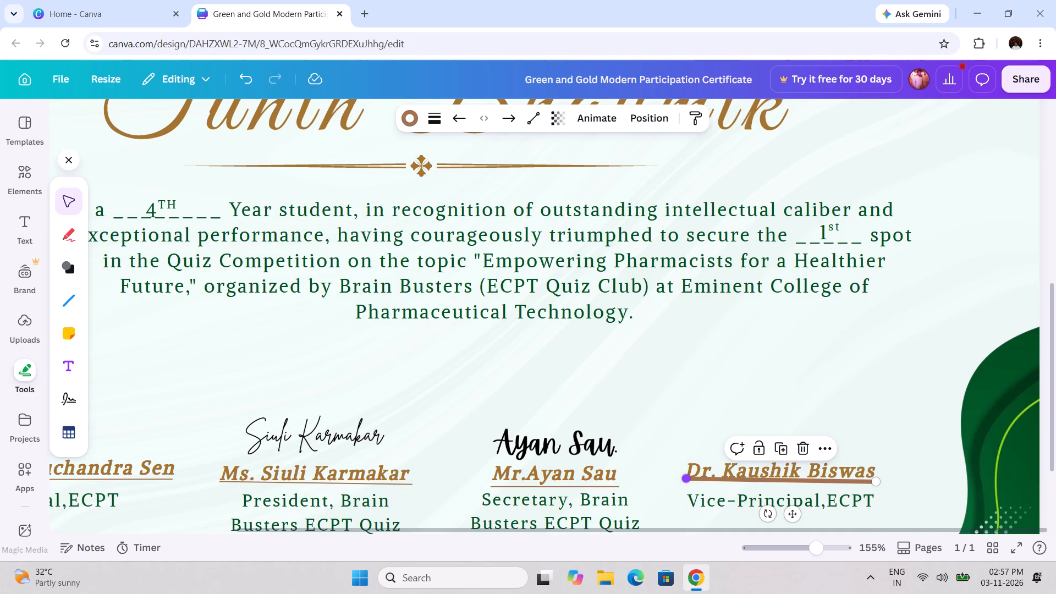
{"action": "left_click_drag", "start_coordinate": [685, 479], "coordinate": [683, 483]}
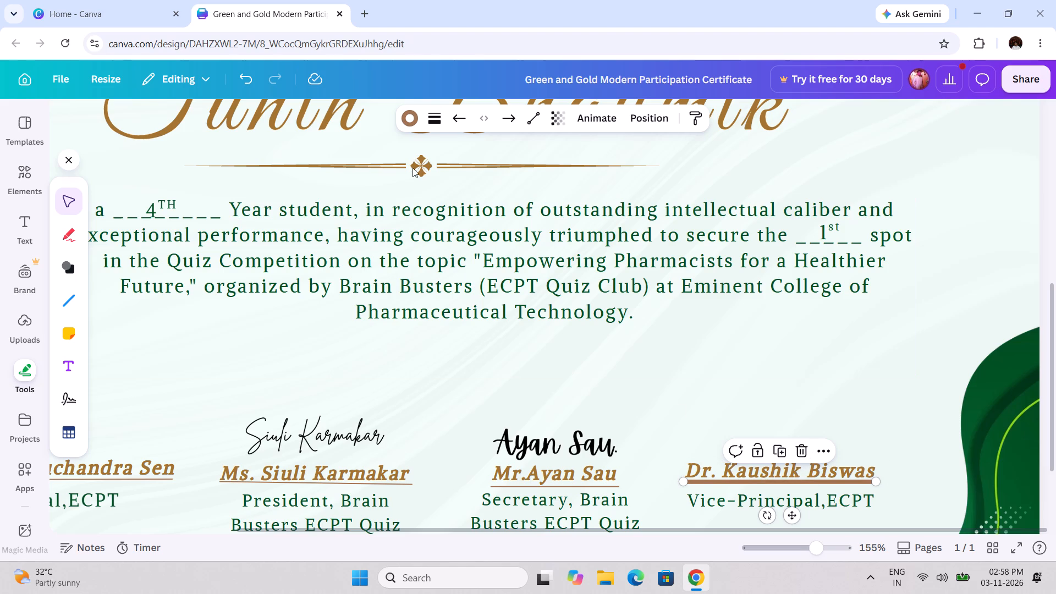
Open the stroke weight settings for the line under the Vice-Principal's name.
{"action": "left_click", "coordinate": [437, 117]}
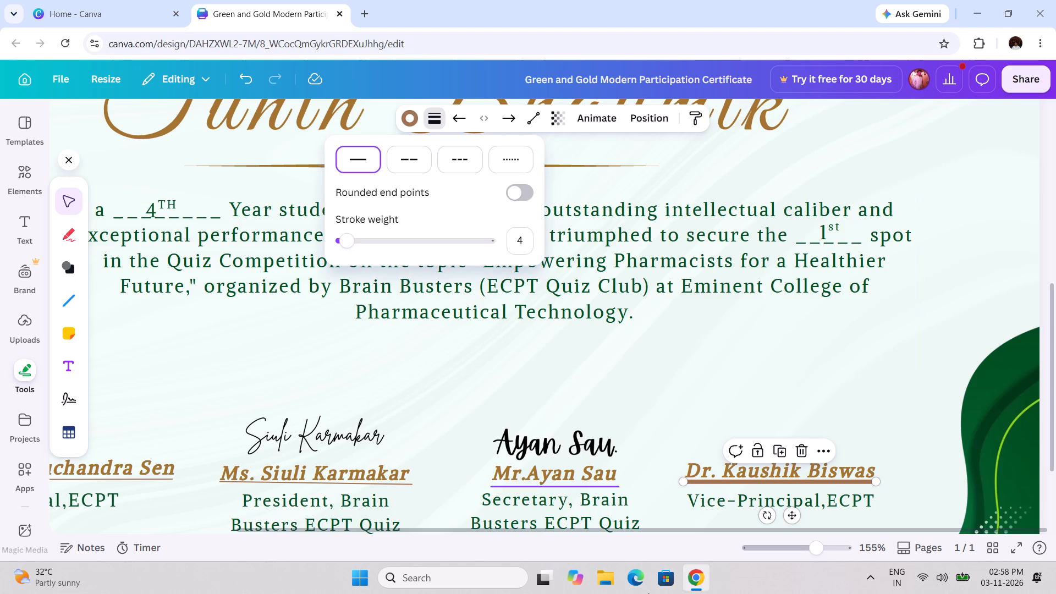
Switch to the desktop and launch the Kuro app.
{"action": "left_click", "coordinate": [1055, 593]}
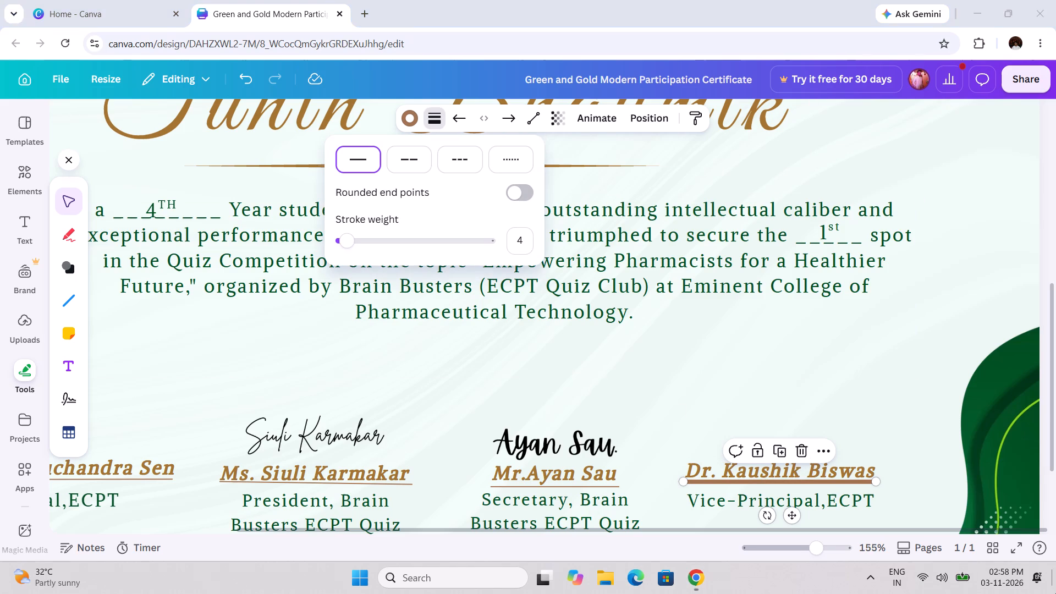
{"action": "double_click", "coordinate": [167, 19]}
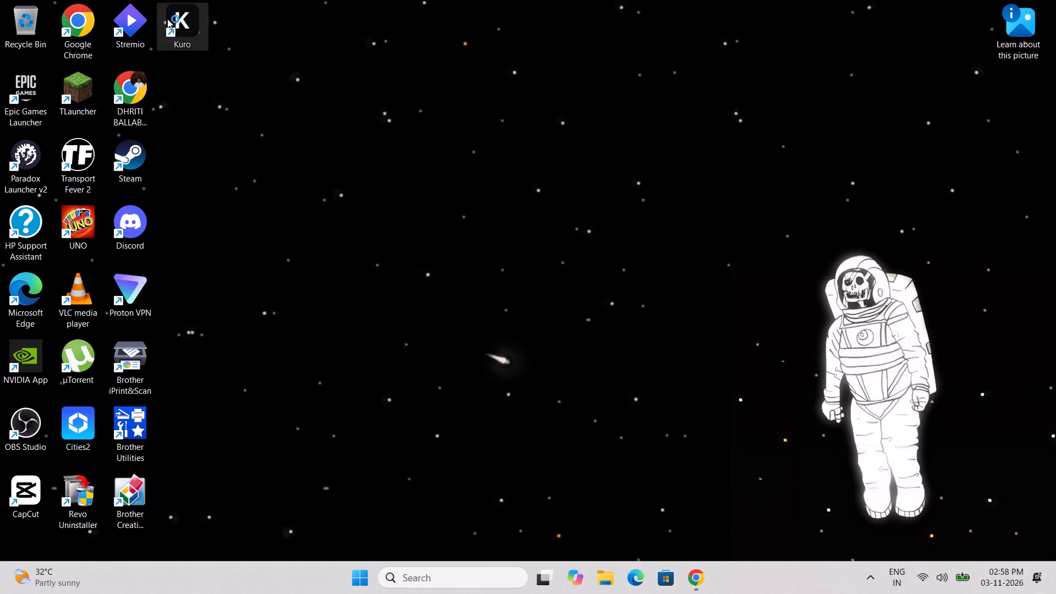
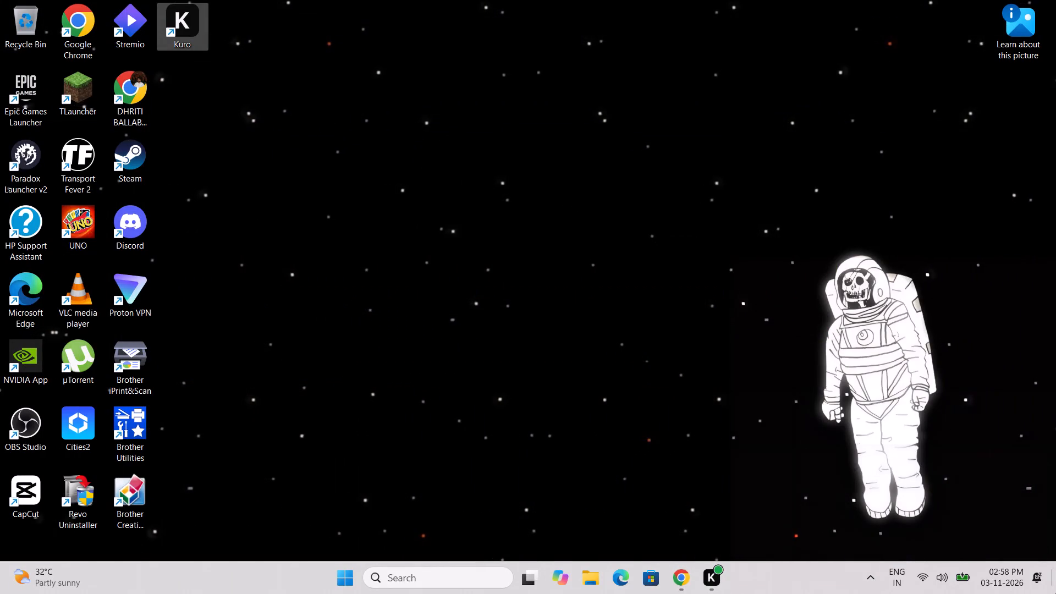
Switch from the desktop back to the certificate design open in Chrome.
{"action": "left_click", "coordinate": [683, 588]}
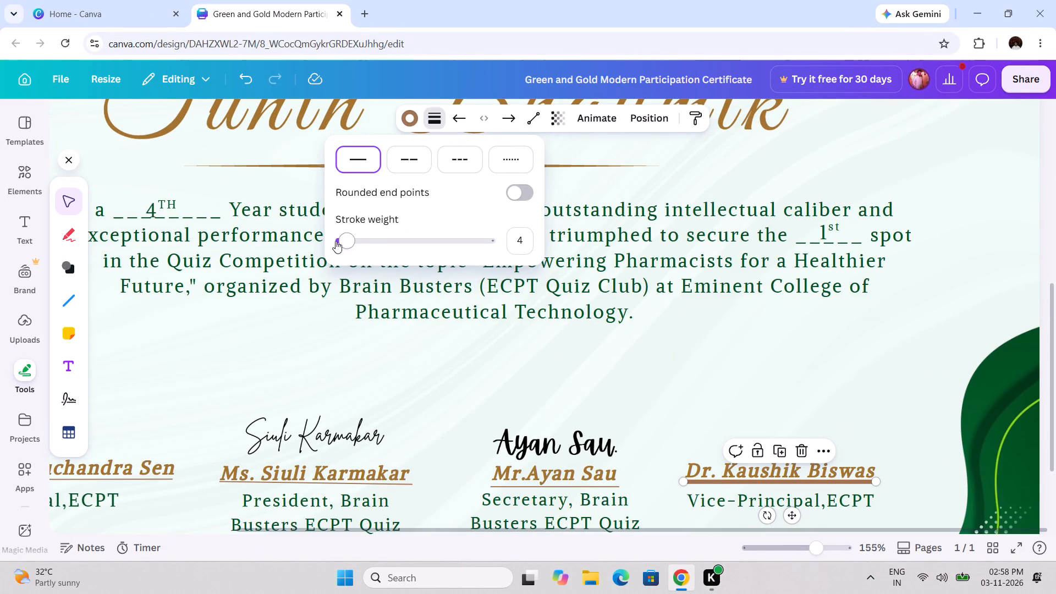
Set the stroke weight of the line under the Vice-Principal's name to 1.
{"action": "left_click_drag", "start_coordinate": [342, 243], "coordinate": [264, 258]}
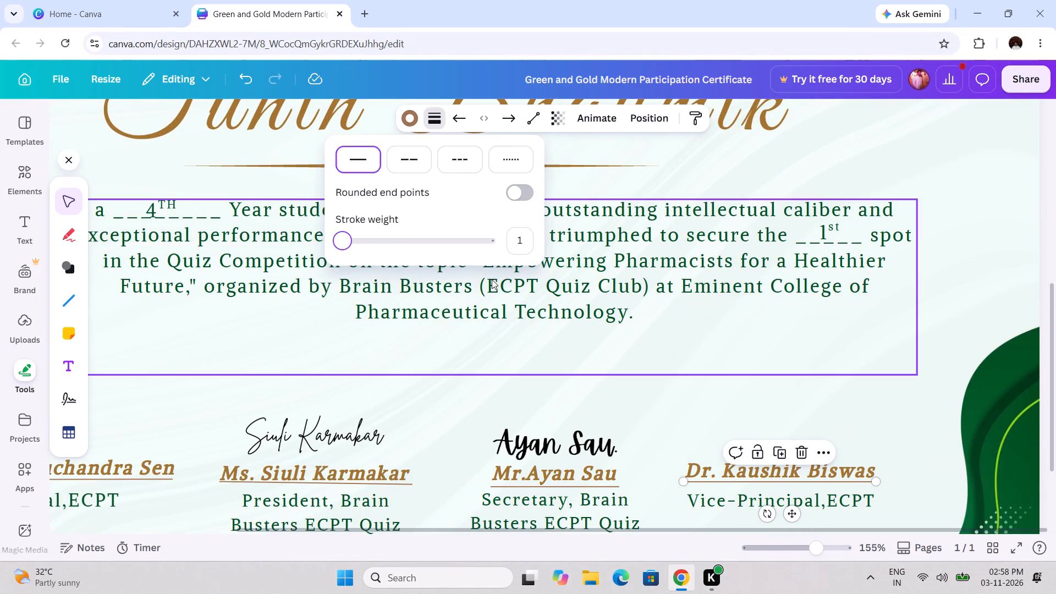
{"action": "left_click", "coordinate": [954, 260]}
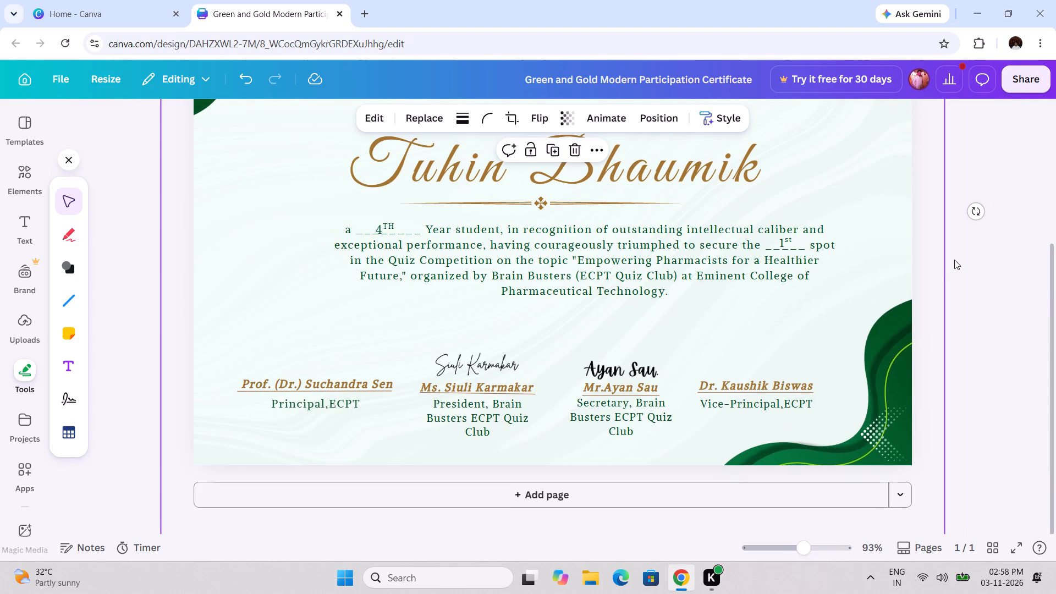
Delete the bold handwritten signature above the Secretary's printed name.
{"action": "left_click", "coordinate": [627, 367]}
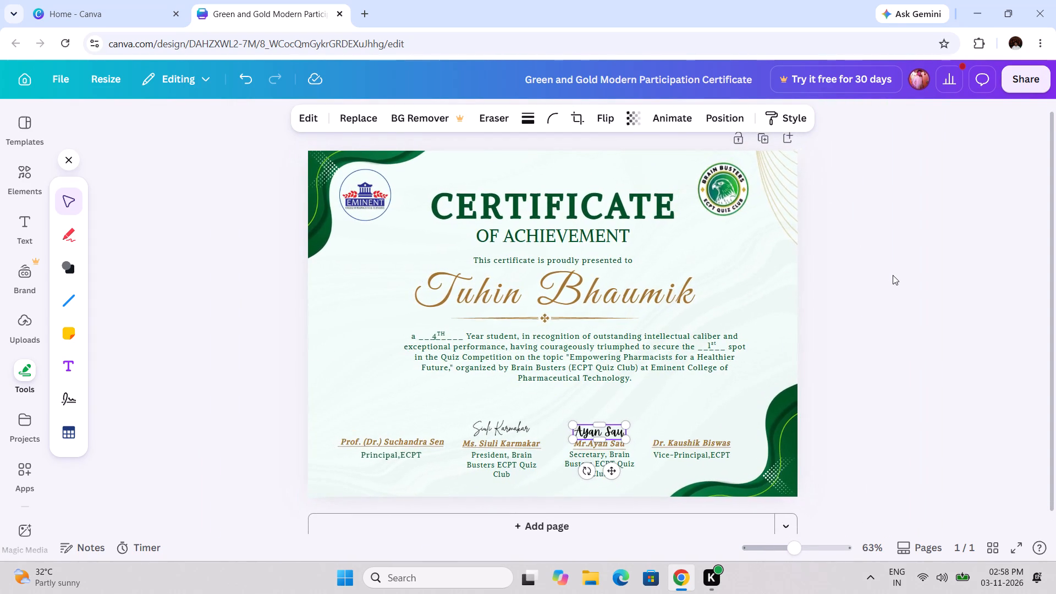
{"action": "left_click", "coordinate": [617, 397]}
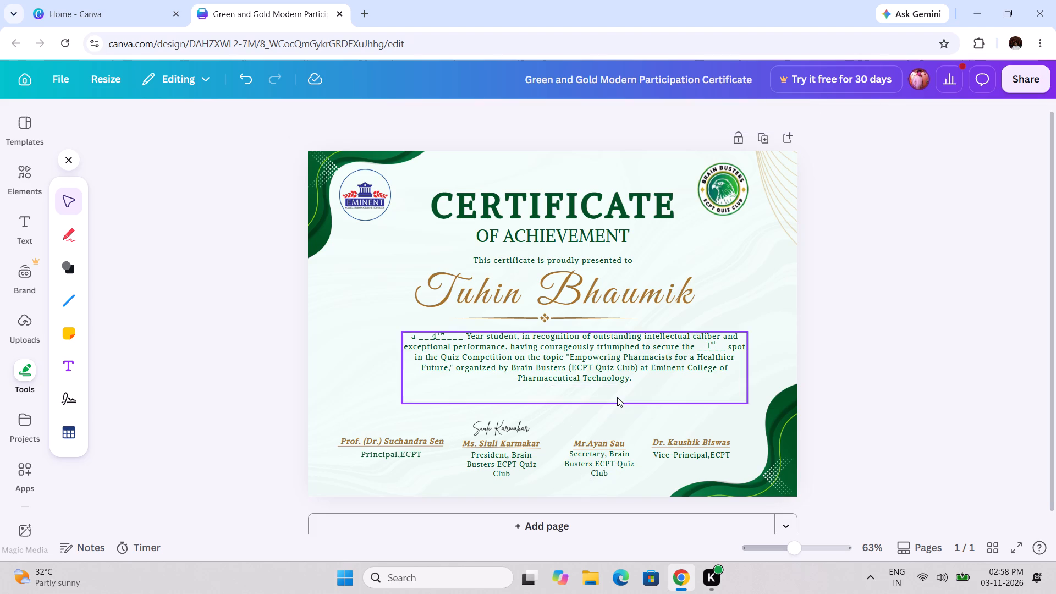
Start a new text signature and replace its full name with the Secretary's name in title case.
{"action": "left_click", "coordinate": [14, 465]}
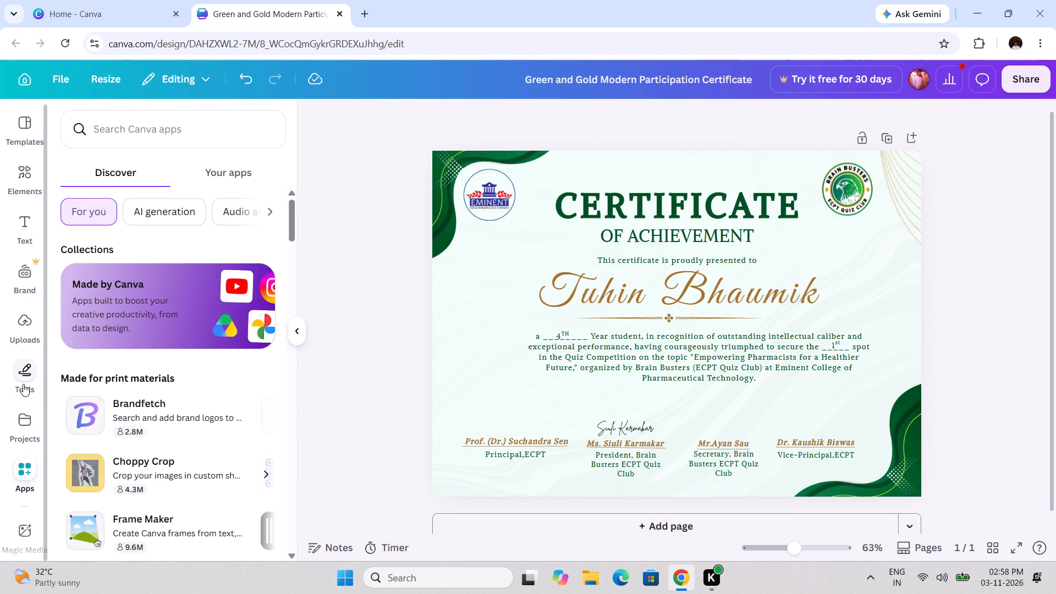
{"action": "left_click", "coordinate": [23, 384]}
{"action": "left_click", "coordinate": [62, 398]}
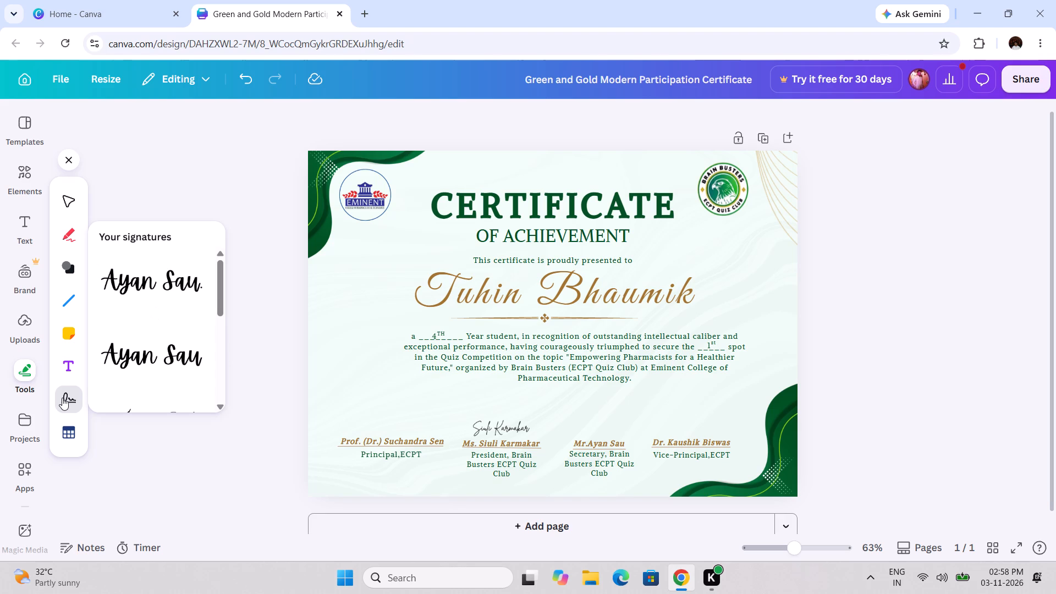
{"action": "scroll", "coordinate": [136, 362], "scroll_direction": "down", "scroll_amount": 3}
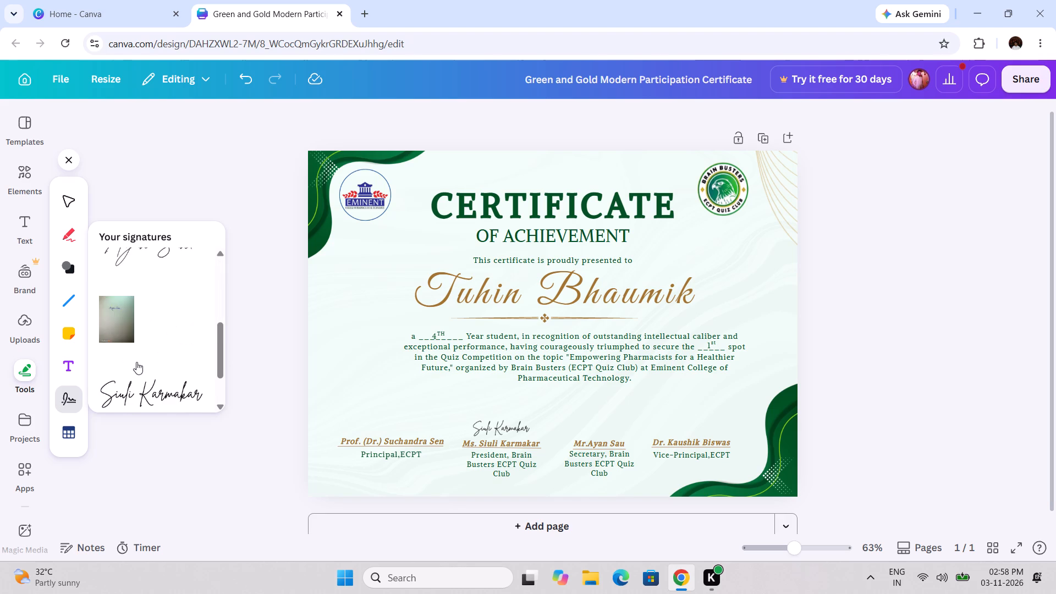
{"action": "scroll", "coordinate": [136, 362], "scroll_direction": "down", "scroll_amount": 3}
{"action": "left_click", "coordinate": [136, 388]}
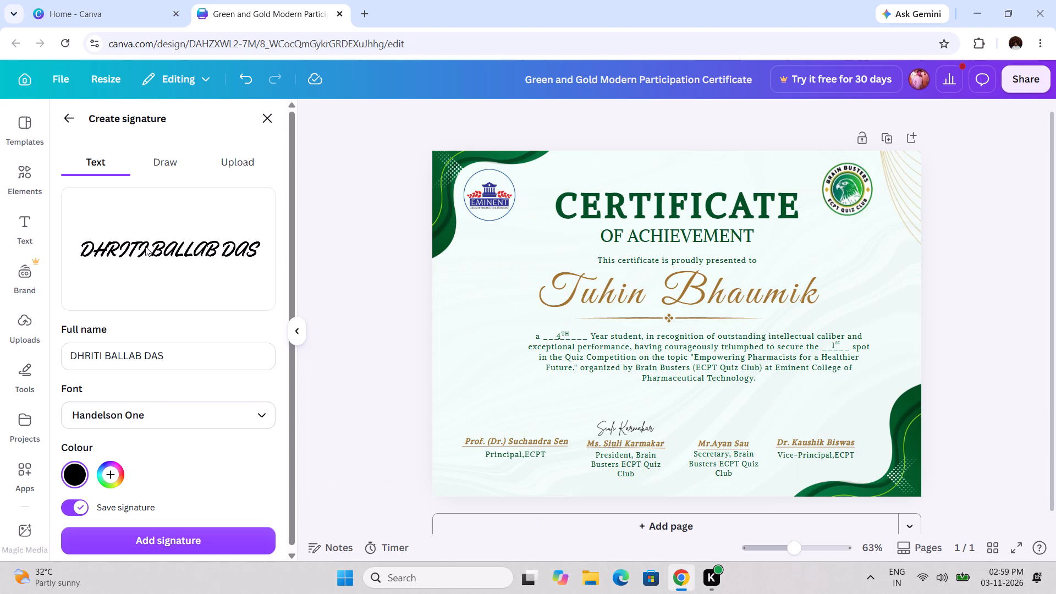
{"action": "left_click", "coordinate": [165, 358]}
{"action": "key", "text": "BackSpace"}
{"action": "key", "text": "BackSpace"}
{"action": "key", "text": "BackSpace"}
{"action": "key", "text": "BackSpace"}
{"action": "key", "text": "BackSpace"}
{"action": "key", "text": "BackSpace"}
{"action": "key", "text": "BackSpace"}
{"action": "key", "text": "BackSpace"}
{"action": "key", "text": "BackSpace"}
{"action": "key", "text": "BackSpace"}
{"action": "key", "text": "BackSpace"}
{"action": "key", "text": "BackSpace"}
{"action": "key", "text": "BackSpace"}
{"action": "key", "text": "BackSpace"}
{"action": "key", "text": "BackSpace"}
{"action": "key", "text": "BackSpace"}
{"action": "key", "text": "BackSpace"}
{"action": "key", "text": "BackSpace"}
{"action": "key", "text": "BackSpace"}
{"action": "key", "text": "BackSpace"}
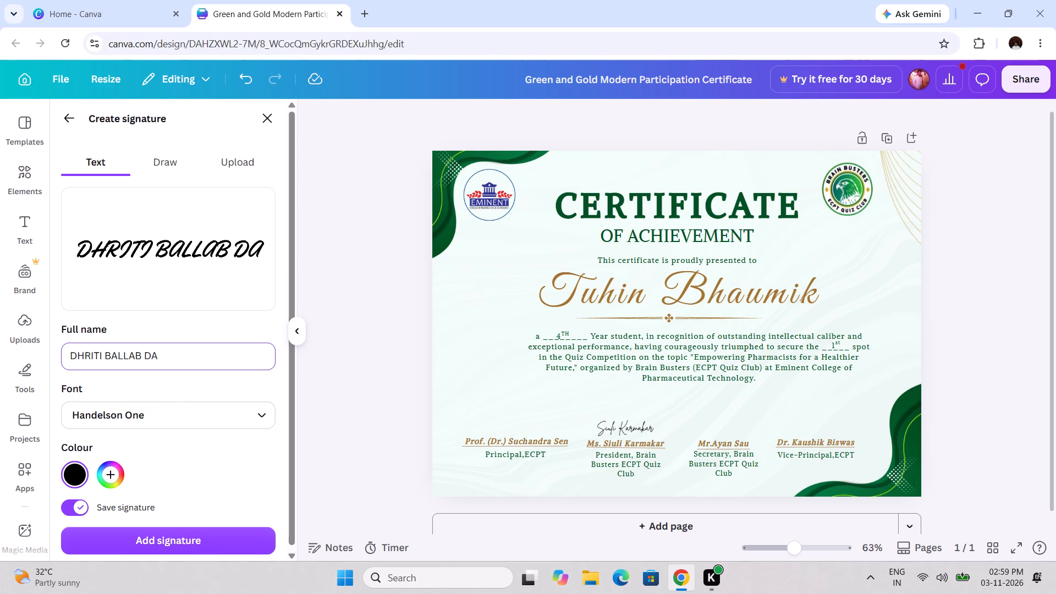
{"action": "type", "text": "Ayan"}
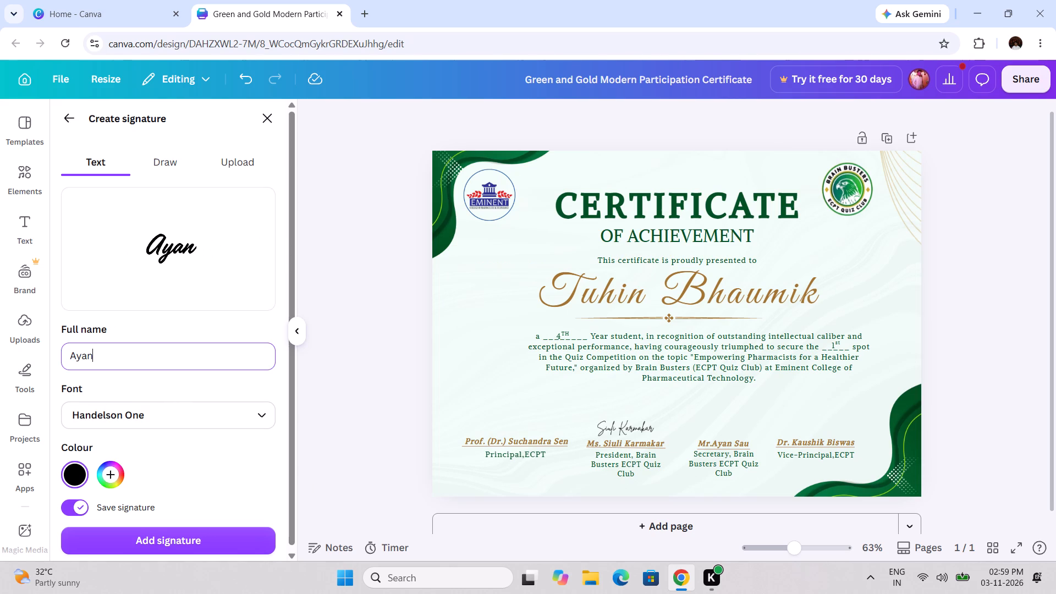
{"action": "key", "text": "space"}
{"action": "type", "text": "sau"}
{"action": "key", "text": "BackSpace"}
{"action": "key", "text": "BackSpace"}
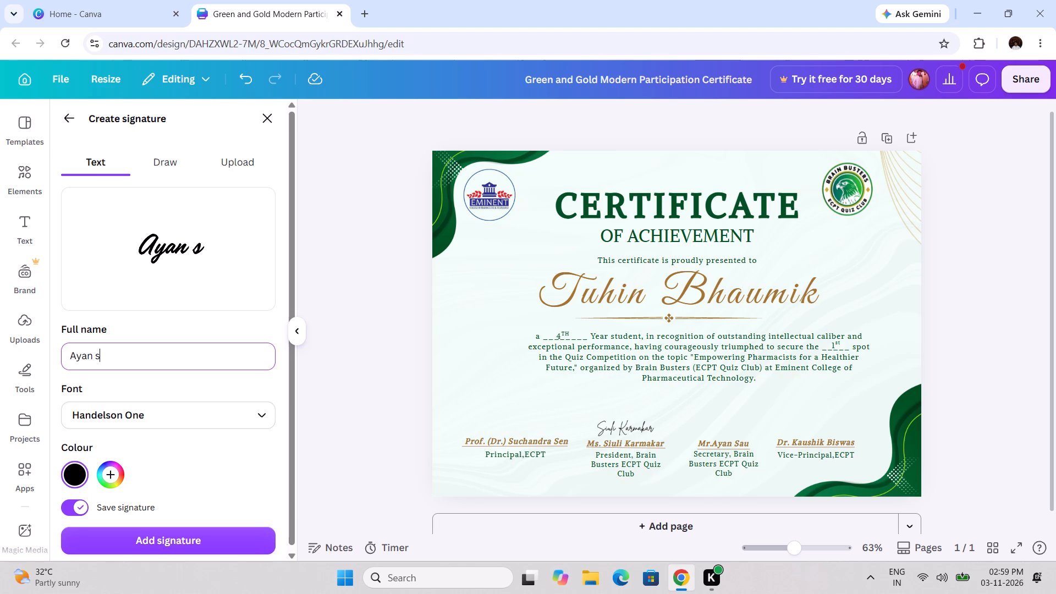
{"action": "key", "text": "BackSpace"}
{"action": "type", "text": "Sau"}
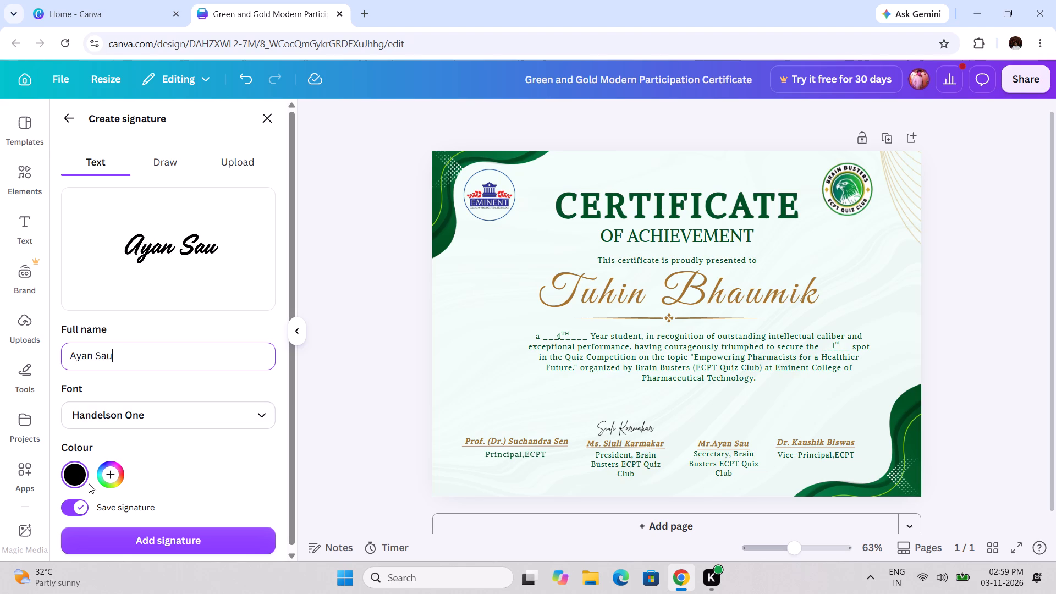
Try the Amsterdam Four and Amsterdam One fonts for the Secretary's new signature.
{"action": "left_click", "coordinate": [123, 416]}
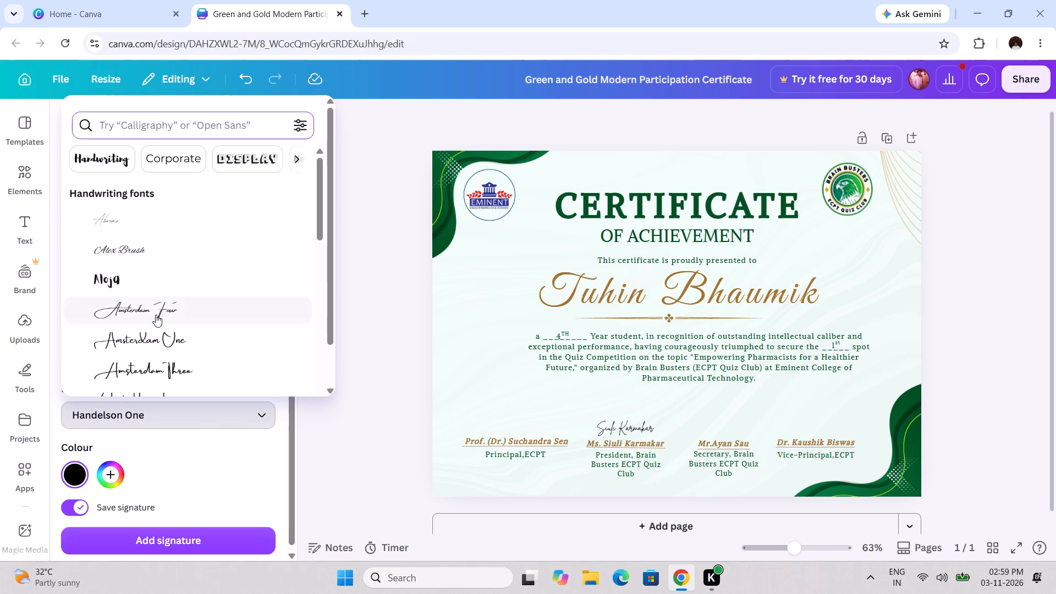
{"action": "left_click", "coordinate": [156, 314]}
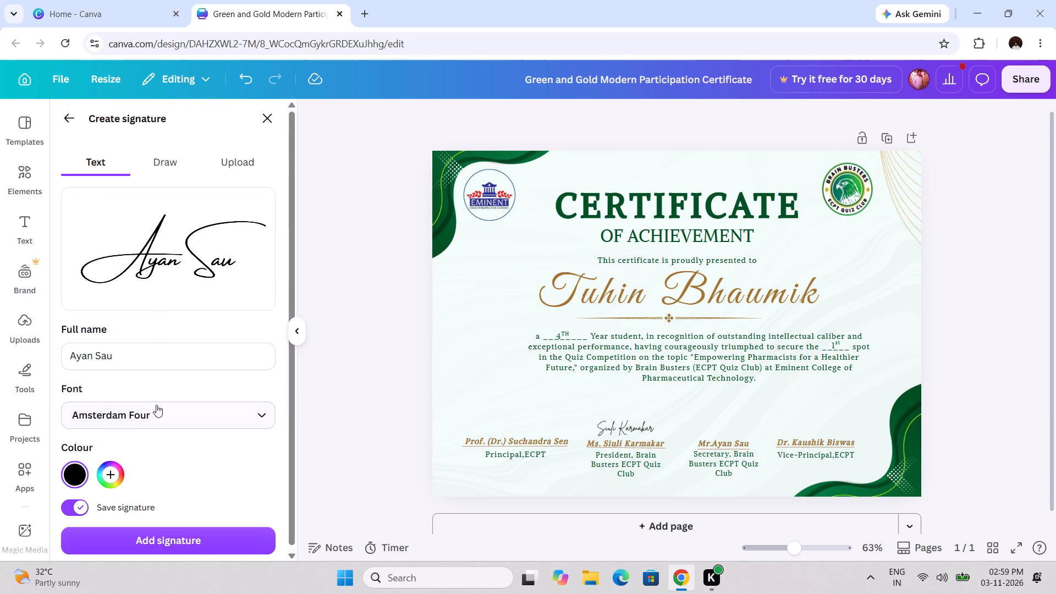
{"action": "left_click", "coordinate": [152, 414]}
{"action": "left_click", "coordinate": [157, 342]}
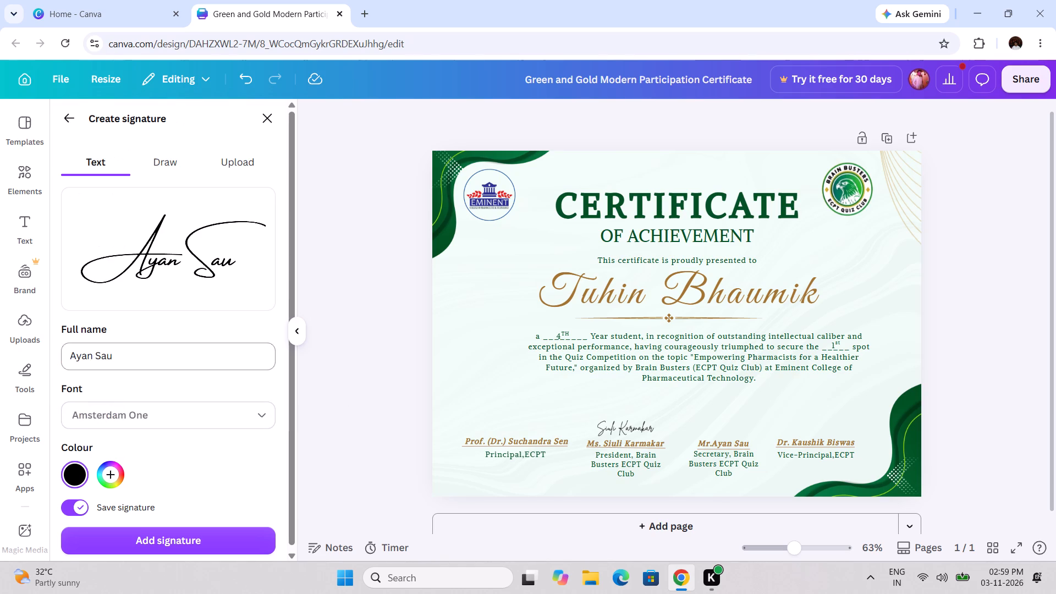
Set the new signature's font to Bow Tie and place it on the certificate above the Secretary's printed name.
{"action": "left_click", "coordinate": [161, 421]}
{"action": "scroll", "coordinate": [167, 391], "scroll_direction": "down", "scroll_amount": 2}
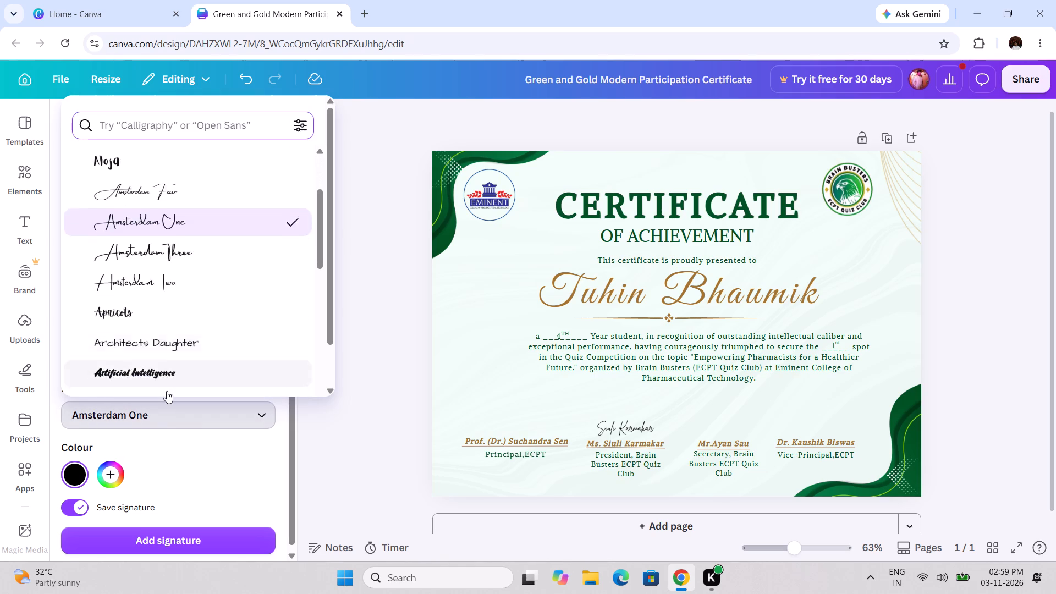
{"action": "scroll", "coordinate": [167, 391], "scroll_direction": "down", "scroll_amount": 4}
{"action": "left_click", "coordinate": [145, 276]}
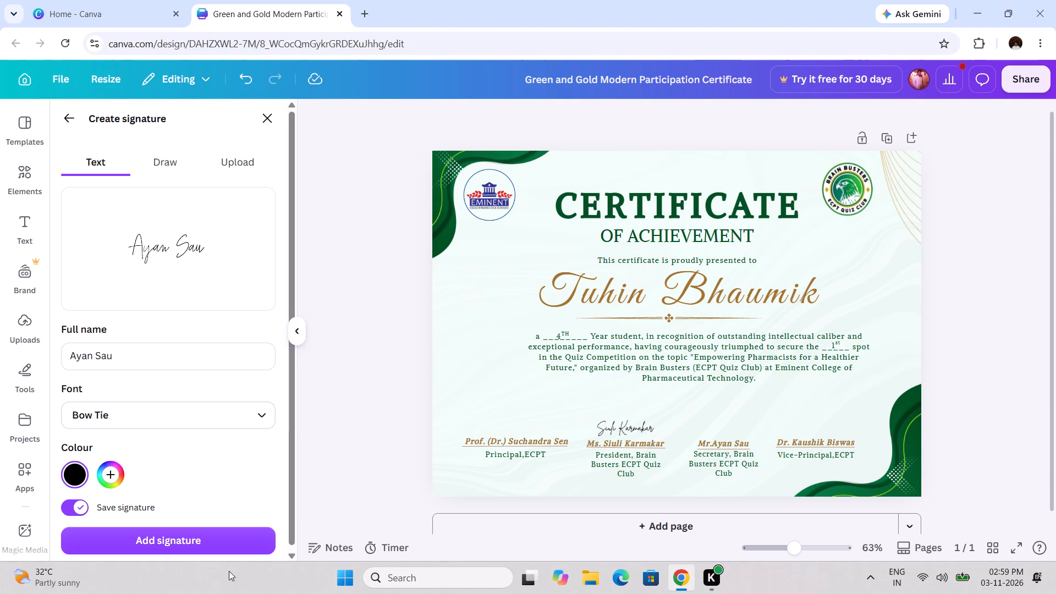
{"action": "left_click", "coordinate": [206, 540]}
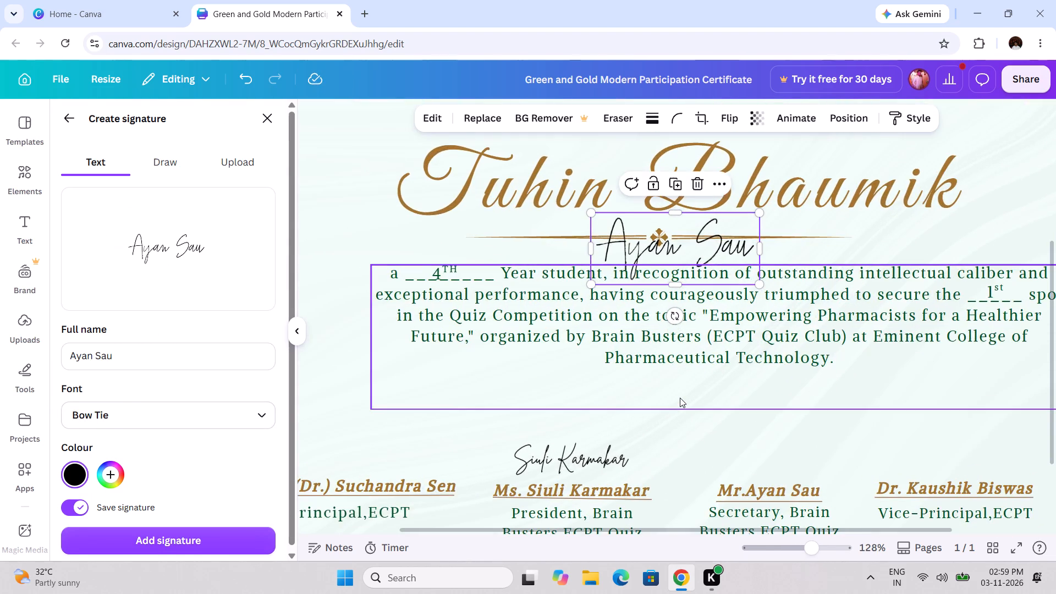
{"action": "left_click_drag", "start_coordinate": [559, 139], "coordinate": [559, 140]}
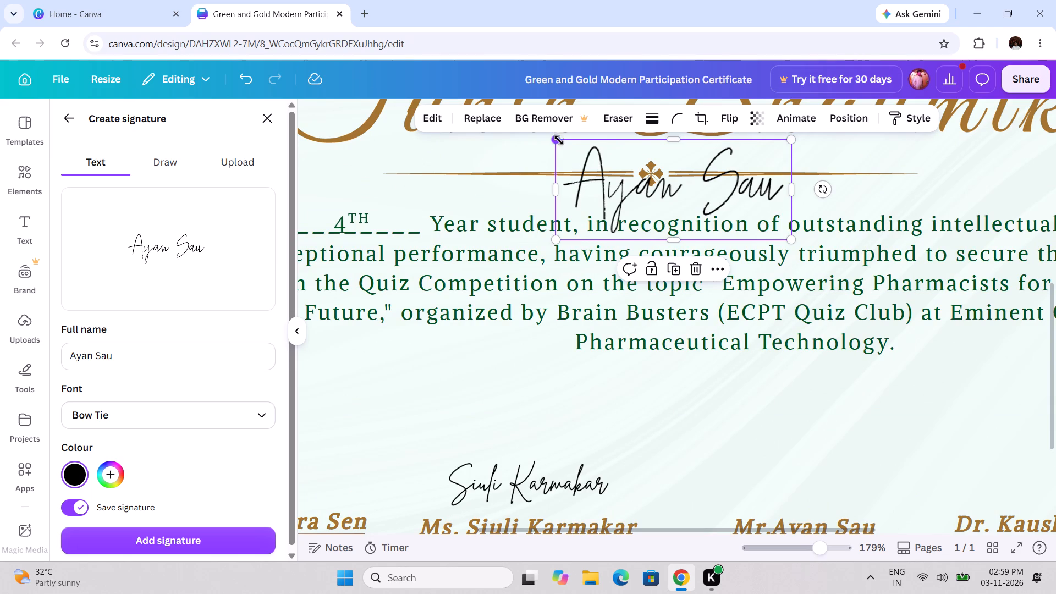
Shrink the Secretary's new signature and move it down to just above the Secretary's printed name.
{"action": "left_click_drag", "start_coordinate": [559, 140], "coordinate": [680, 283]}
{"action": "left_click_drag", "start_coordinate": [762, 269], "coordinate": [826, 533]}
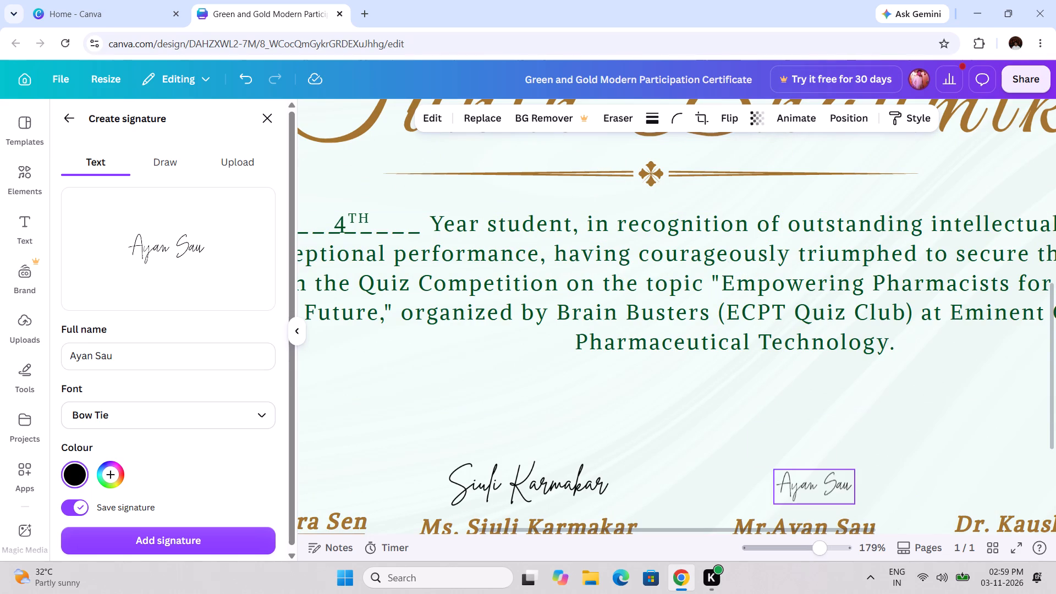
{"action": "left_click_drag", "start_coordinate": [826, 533], "coordinate": [795, 543]}
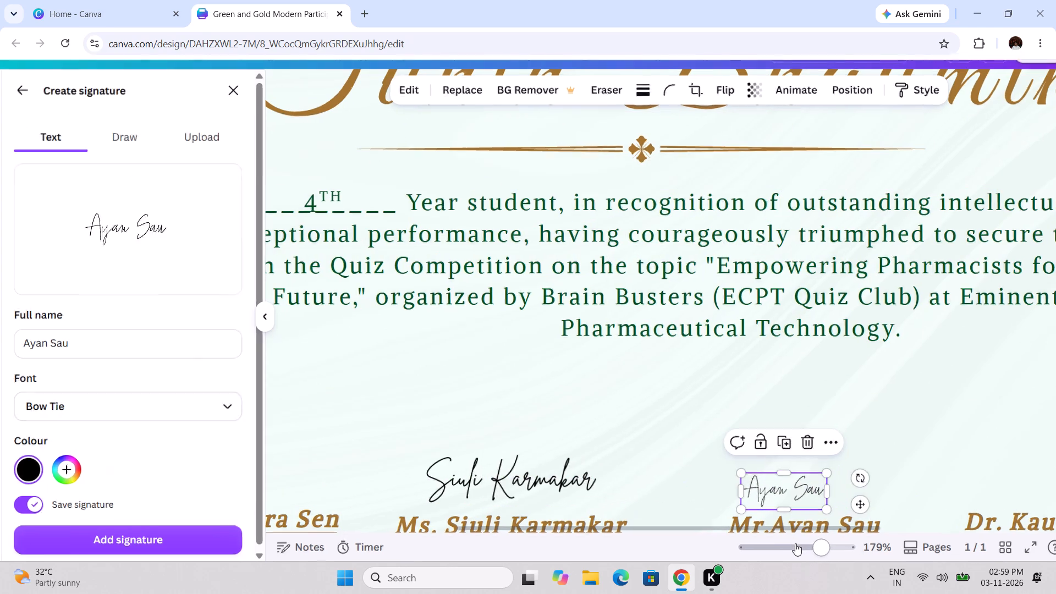
Stretch the Secretary's signature to about 29.5 wide by 10 high, matching the printed name's width, and close the signature creator.
{"action": "scroll", "coordinate": [795, 543], "scroll_direction": "down", "scroll_amount": 1}
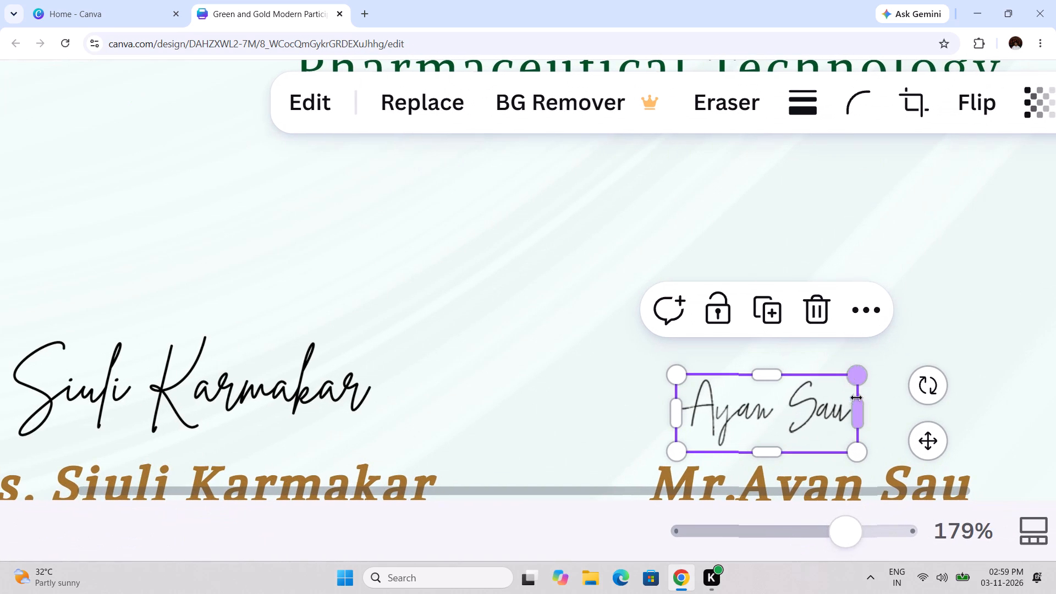
{"action": "left_click_drag", "start_coordinate": [860, 414], "coordinate": [982, 422]}
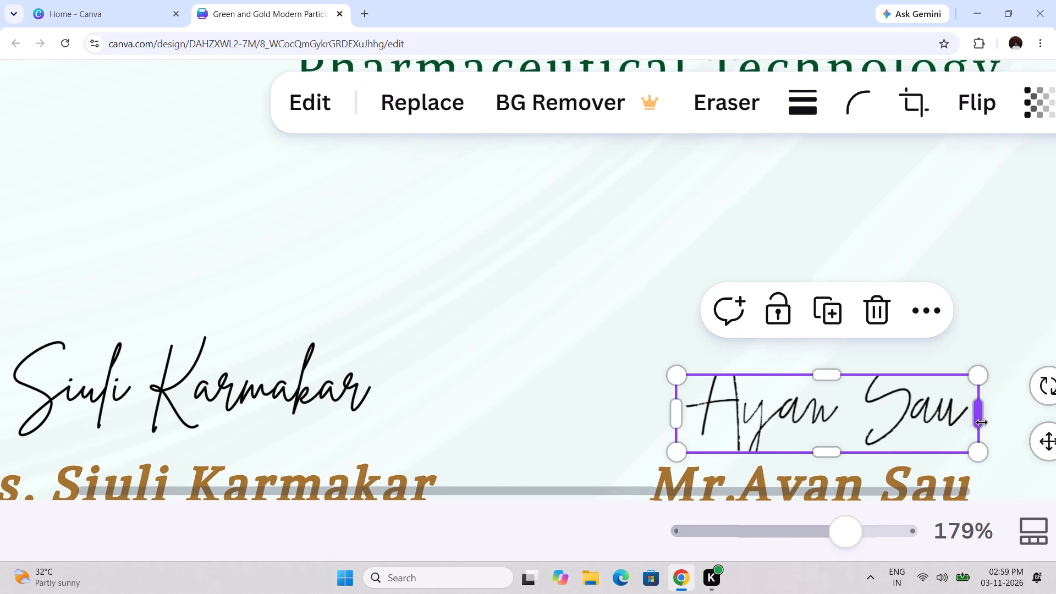
{"action": "right_click_drag", "start_coordinate": [673, 374], "coordinate": [664, 364]}
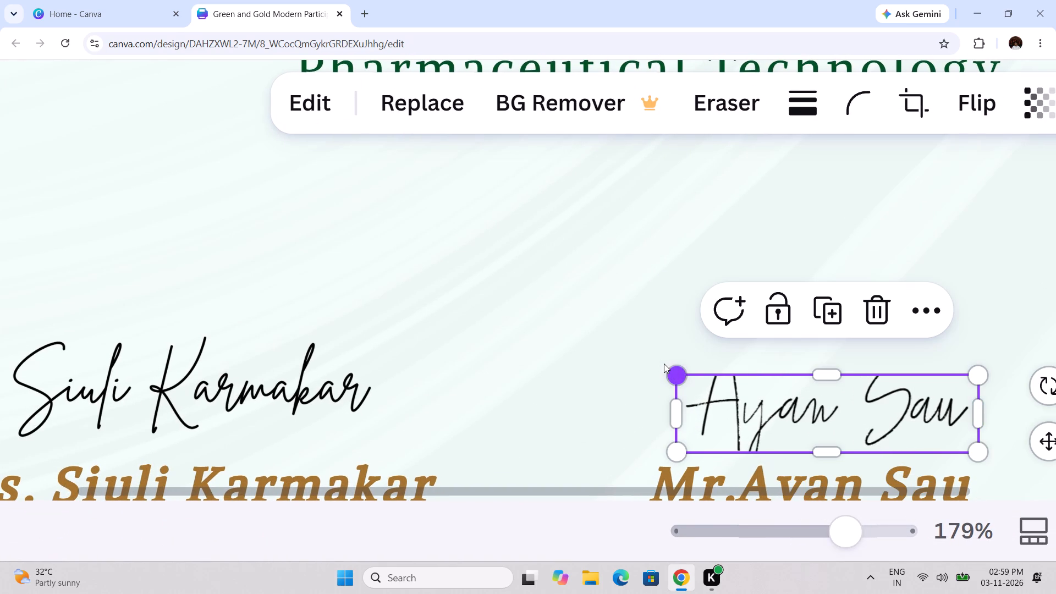
{"action": "right_click_drag", "start_coordinate": [664, 364], "coordinate": [663, 365]}
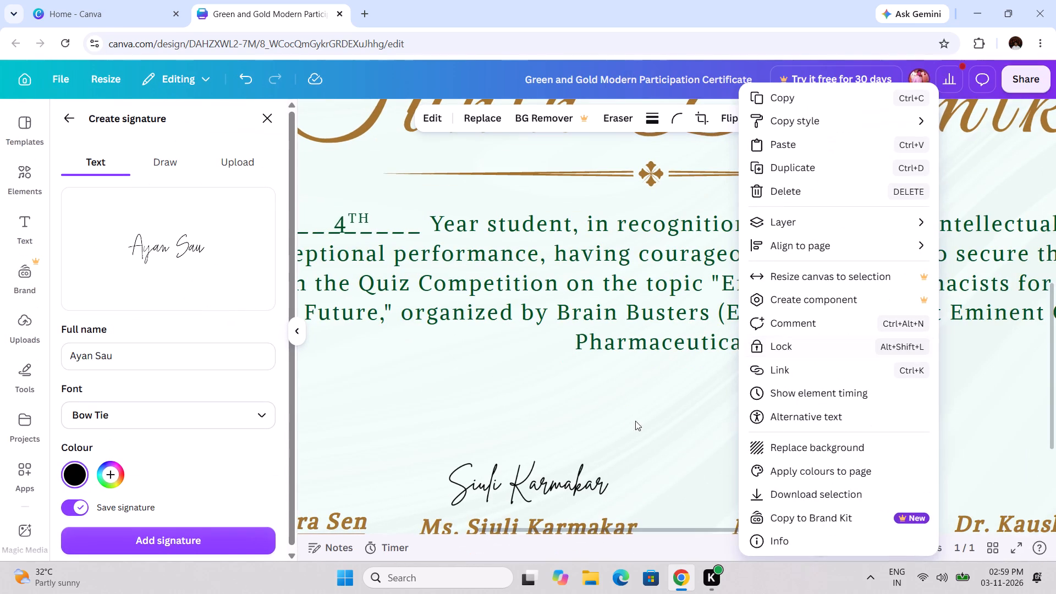
{"action": "left_click", "coordinate": [626, 413]}
{"action": "scroll", "coordinate": [626, 413], "scroll_direction": "left", "scroll_amount": 3}
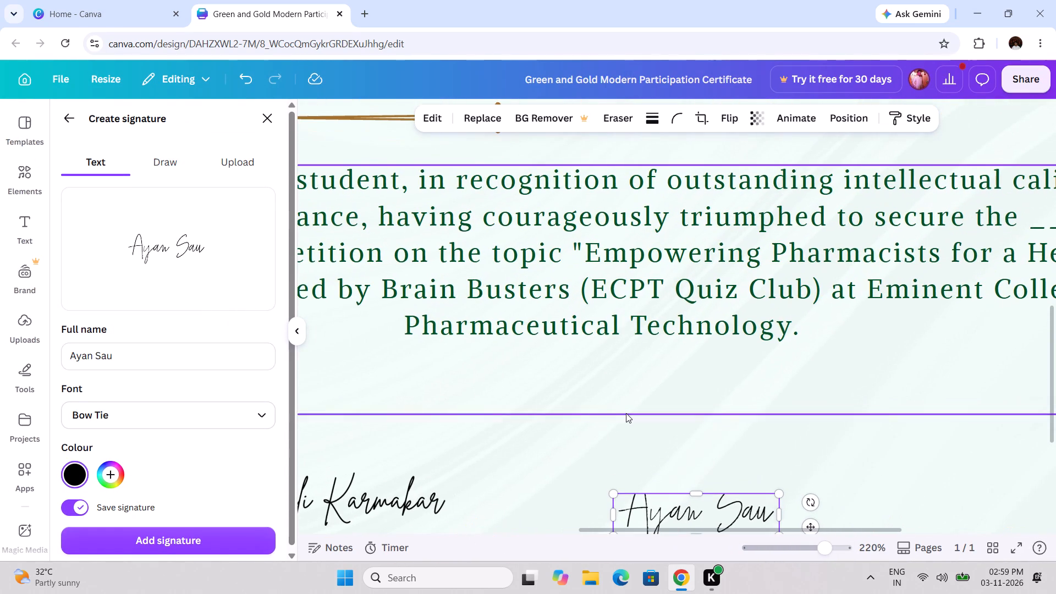
{"action": "left_click_drag", "start_coordinate": [615, 491], "coordinate": [613, 483]}
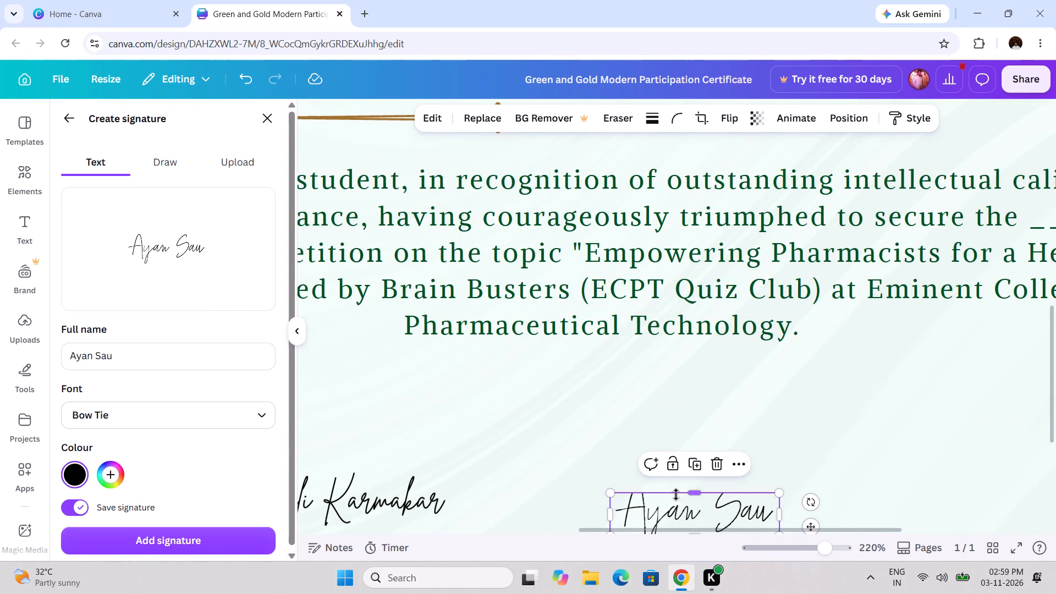
{"action": "left_click_drag", "start_coordinate": [694, 494], "coordinate": [695, 481]}
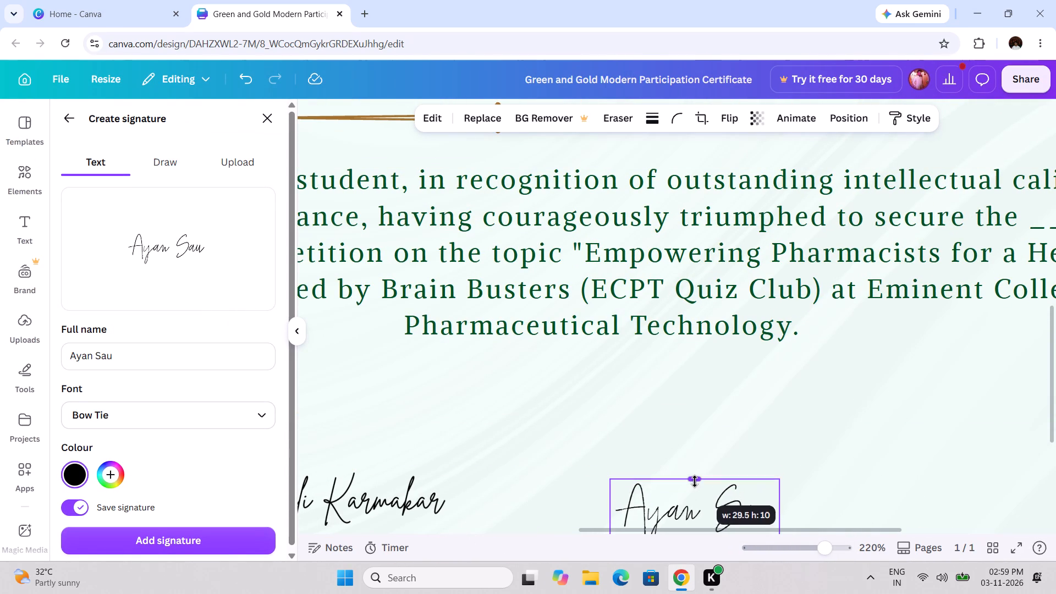
{"action": "left_click_drag", "start_coordinate": [695, 481], "coordinate": [695, 482]}
{"action": "scroll", "coordinate": [785, 449], "scroll_direction": "down", "scroll_amount": 1}
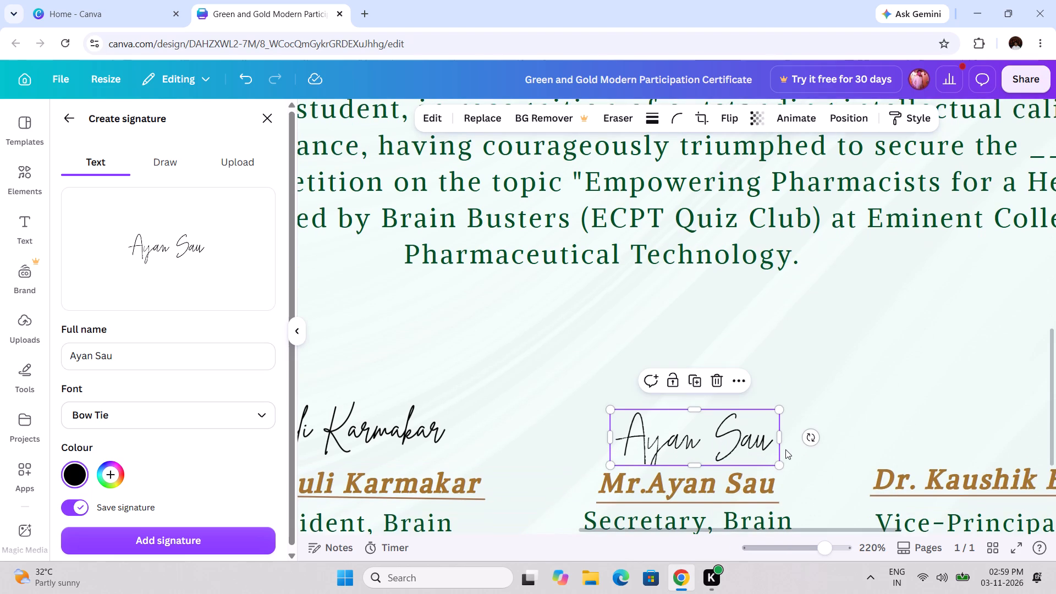
{"action": "left_click", "coordinate": [537, 413]}
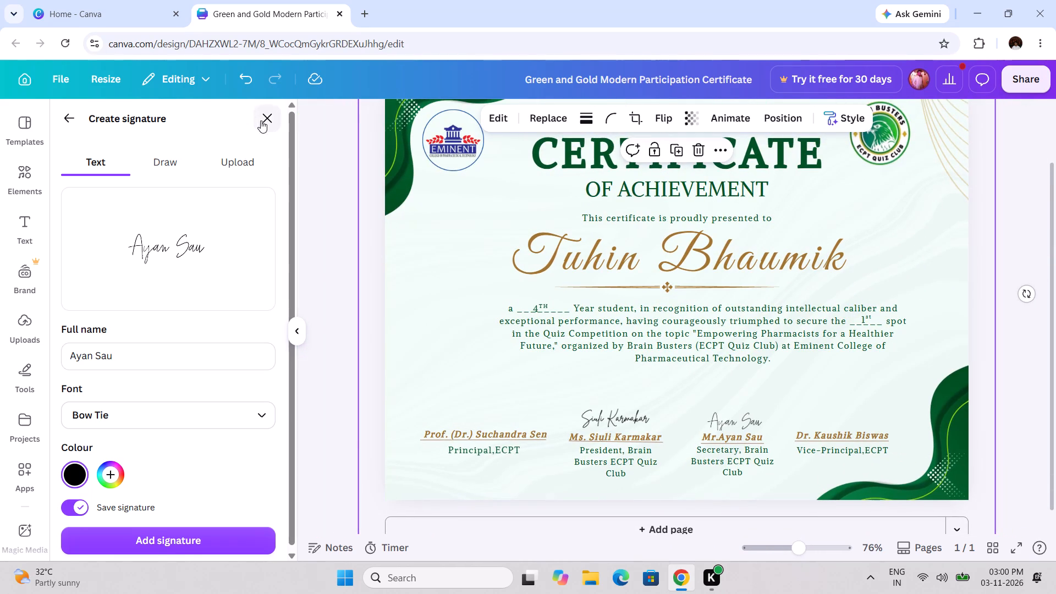
{"action": "left_click", "coordinate": [262, 120]}
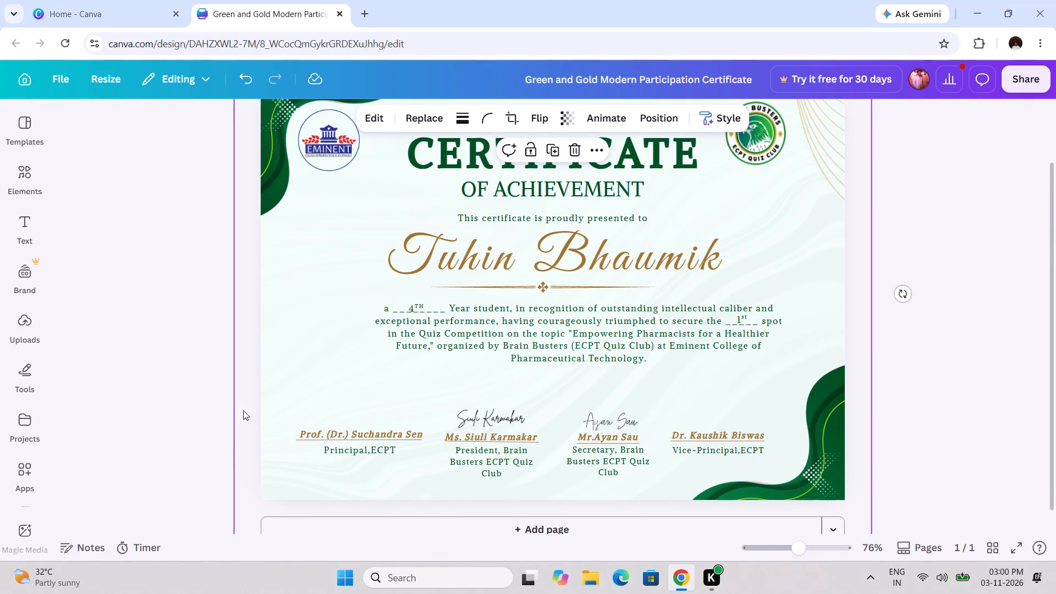
Erase all the text of the recognition paragraph below the recipient's name.
{"action": "left_click", "coordinate": [492, 321]}
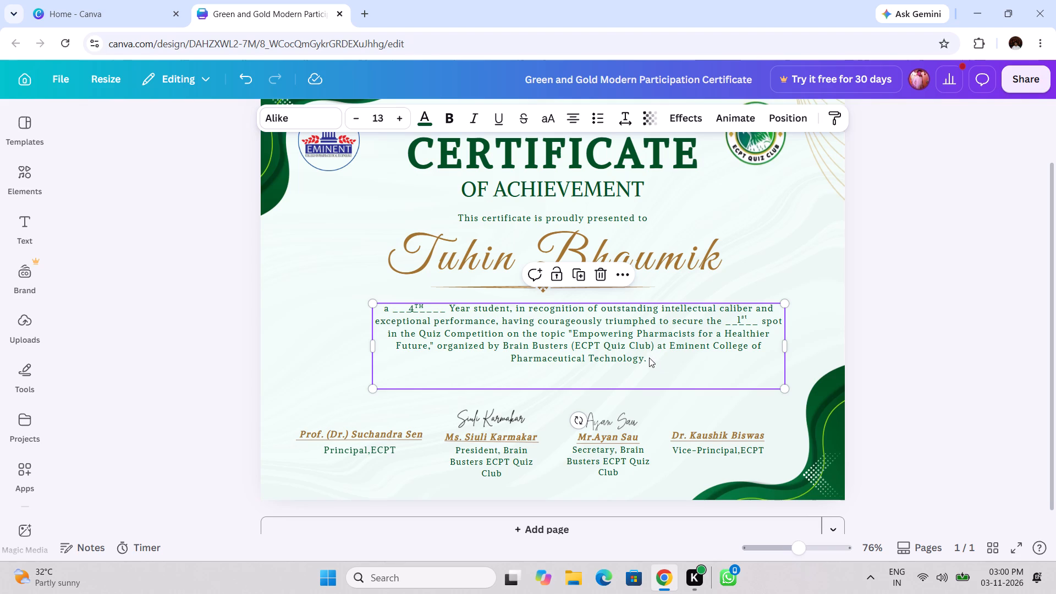
{"action": "right_click_drag", "start_coordinate": [644, 358], "coordinate": [576, 360]}
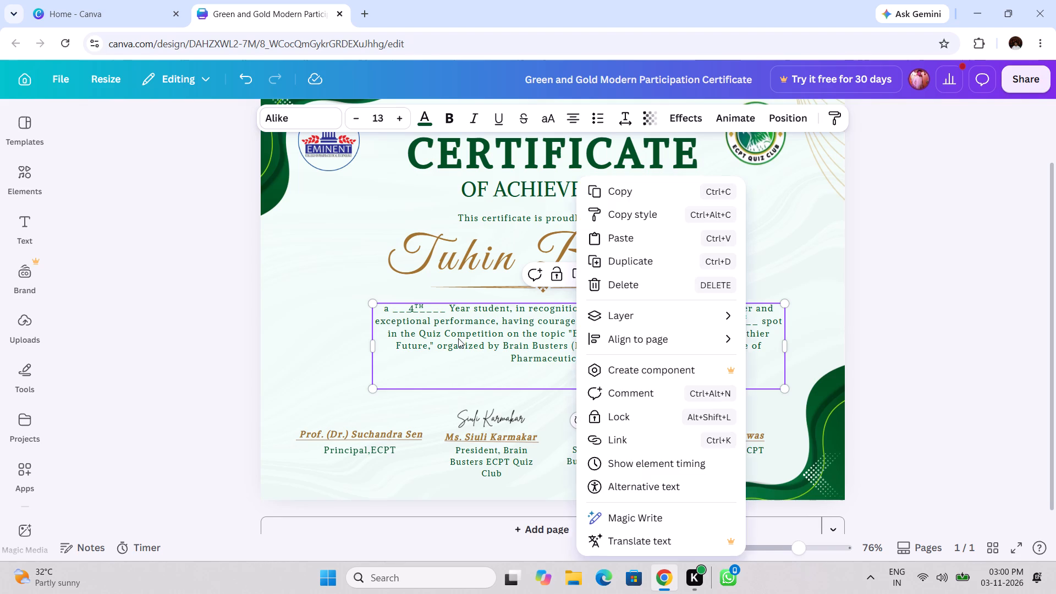
{"action": "left_click", "coordinate": [458, 338]}
{"action": "double_click", "coordinate": [656, 356]}
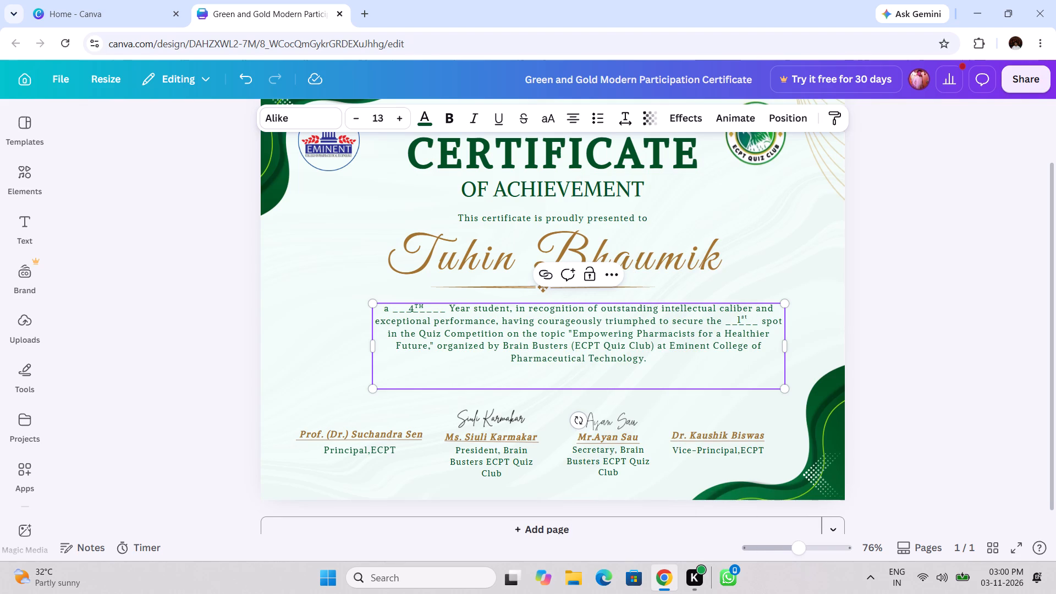
{"action": "left_click", "coordinate": [656, 356]}
{"action": "key", "text": "BackSpace"}
{"action": "key", "text": "BackSpace"}
{"action": "key", "text": "BackSpace"}
{"action": "key", "text": "BackSpace"}
{"action": "key", "text": "BackSpace"}
{"action": "key", "text": "BackSpace"}
{"action": "key", "text": "BackSpace"}
{"action": "key", "text": "BackSpace"}
{"action": "key", "text": "BackSpace"}
{"action": "key", "text": "BackSpace"}
{"action": "key", "text": "BackSpace"}
{"action": "key", "text": "BackSpace"}
{"action": "key", "text": "BackSpace"}
{"action": "key", "text": "BackSpace"}
{"action": "key", "text": "BackSpace"}
{"action": "key", "text": "BackSpace"}
{"action": "key", "text": "BackSpace"}
{"action": "key", "text": "BackSpace"}
{"action": "key", "text": "BackSpace"}
{"action": "key", "text": "BackSpace"}
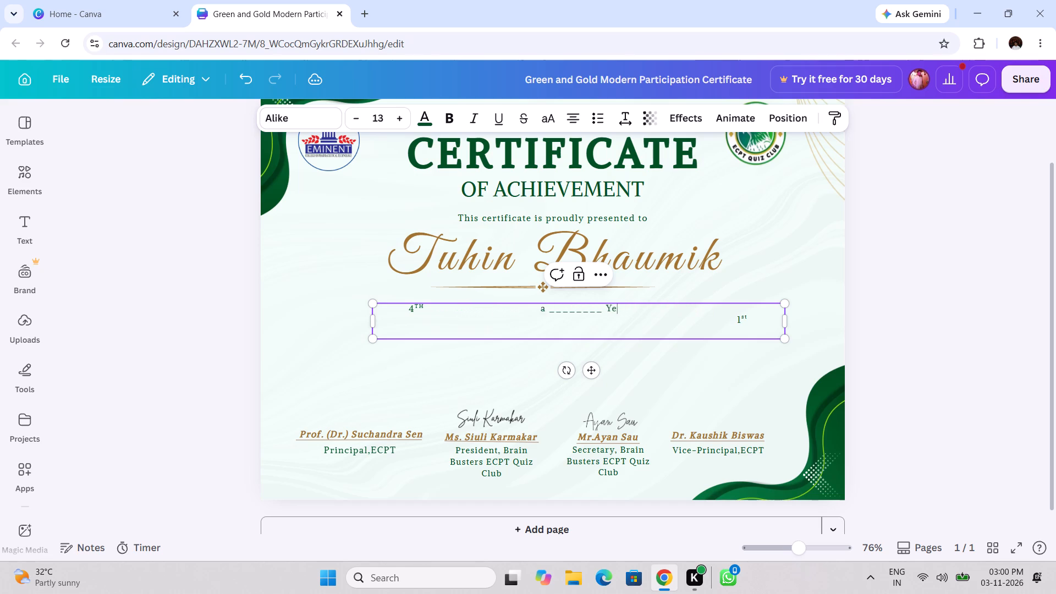
Delete the separate "1st" and "4TH" text entries left over from the recognition paragraph.
{"action": "left_click", "coordinate": [752, 318]}
{"action": "left_click", "coordinate": [747, 318]}
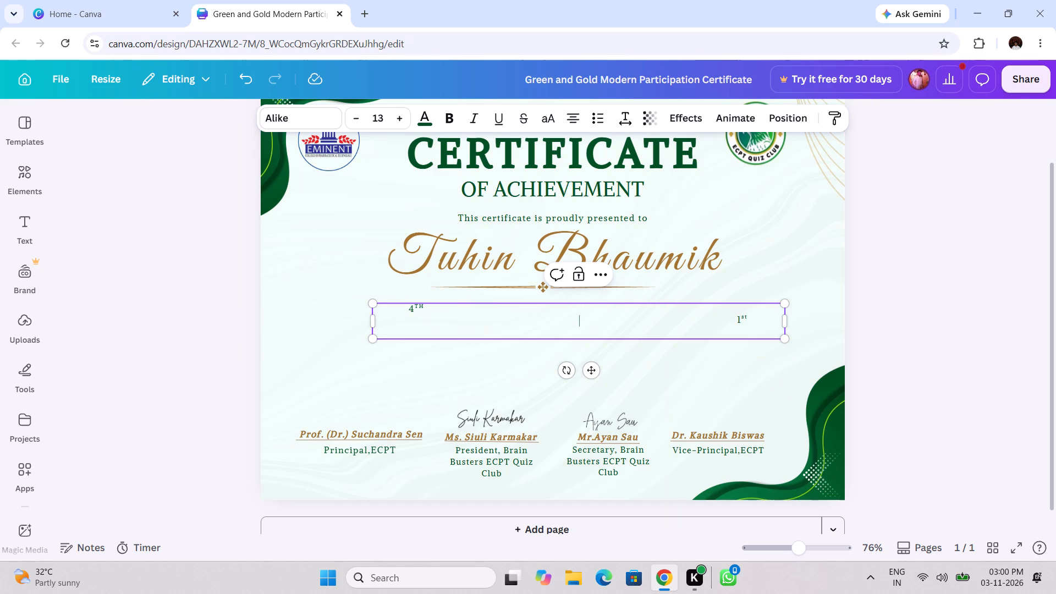
{"action": "left_click", "coordinate": [740, 319]}
{"action": "double_click", "coordinate": [740, 319]}
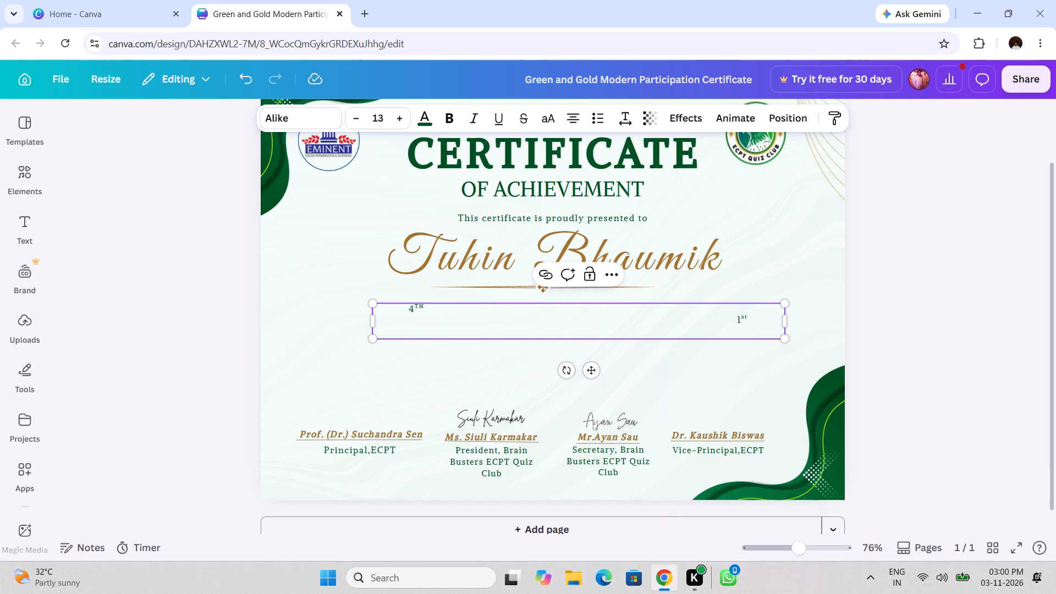
{"action": "left_click", "coordinate": [826, 306]}
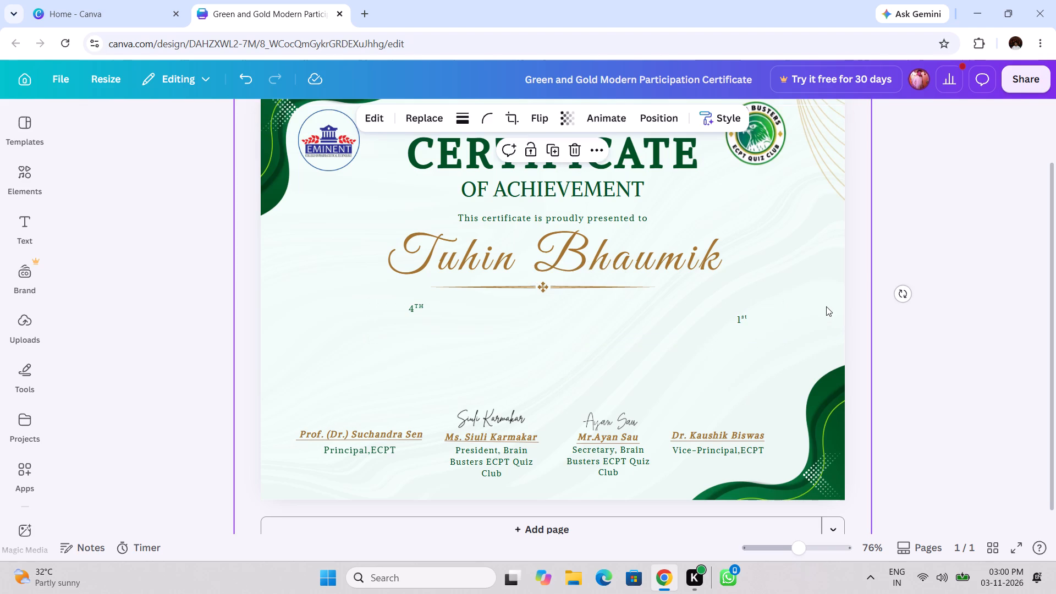
{"action": "left_click", "coordinate": [734, 317]}
{"action": "key", "text": "Delete"}
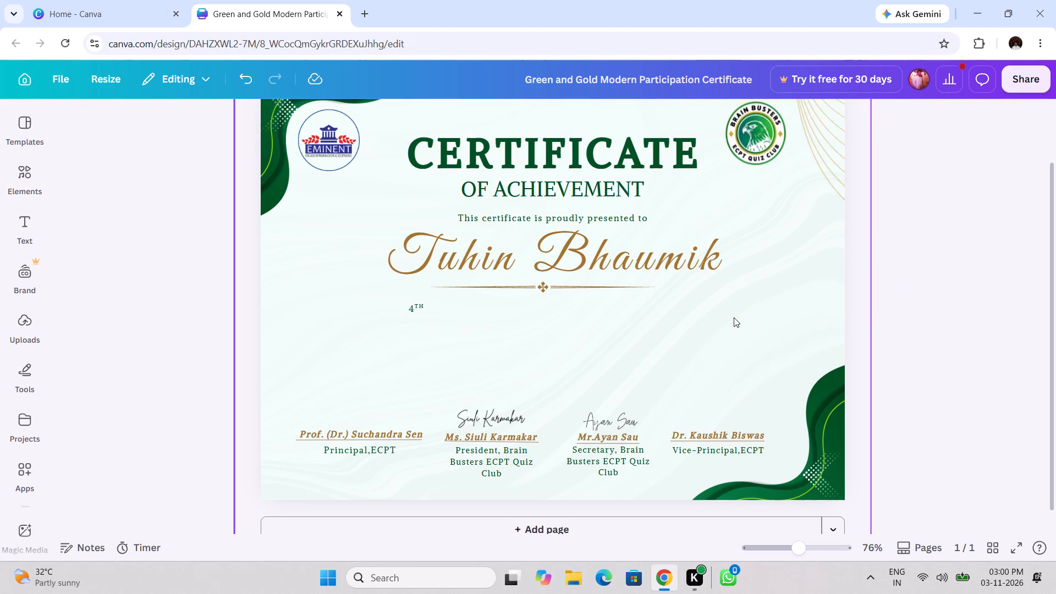
{"action": "left_click", "coordinate": [406, 308]}
{"action": "key", "text": "Delete"}
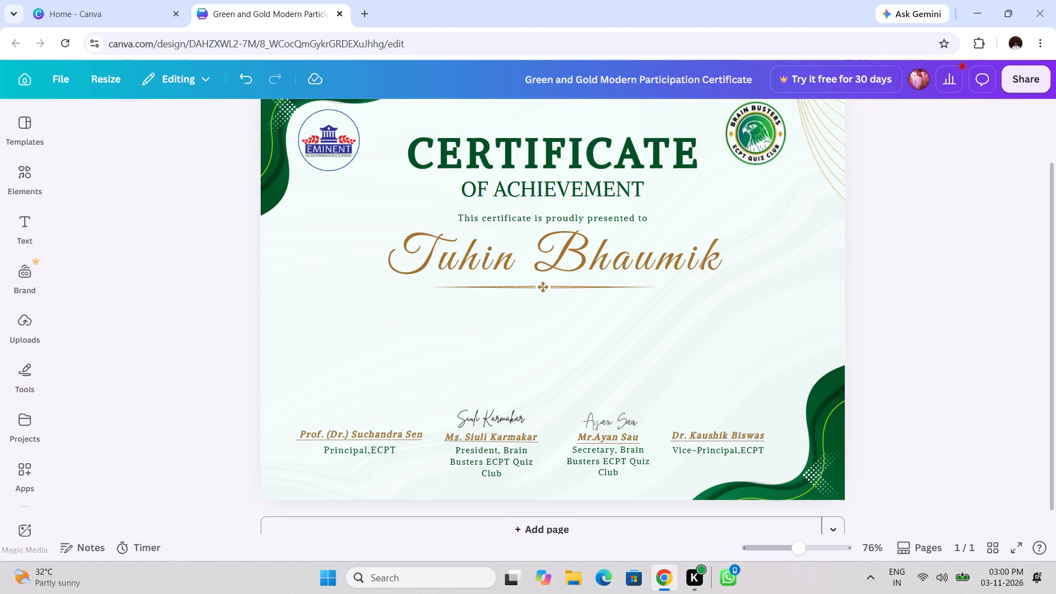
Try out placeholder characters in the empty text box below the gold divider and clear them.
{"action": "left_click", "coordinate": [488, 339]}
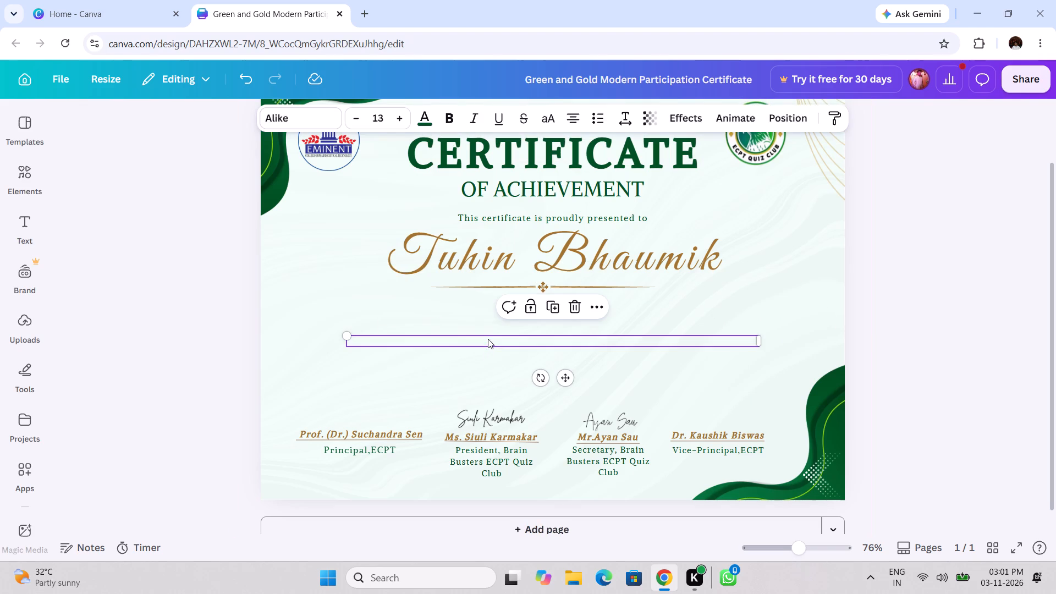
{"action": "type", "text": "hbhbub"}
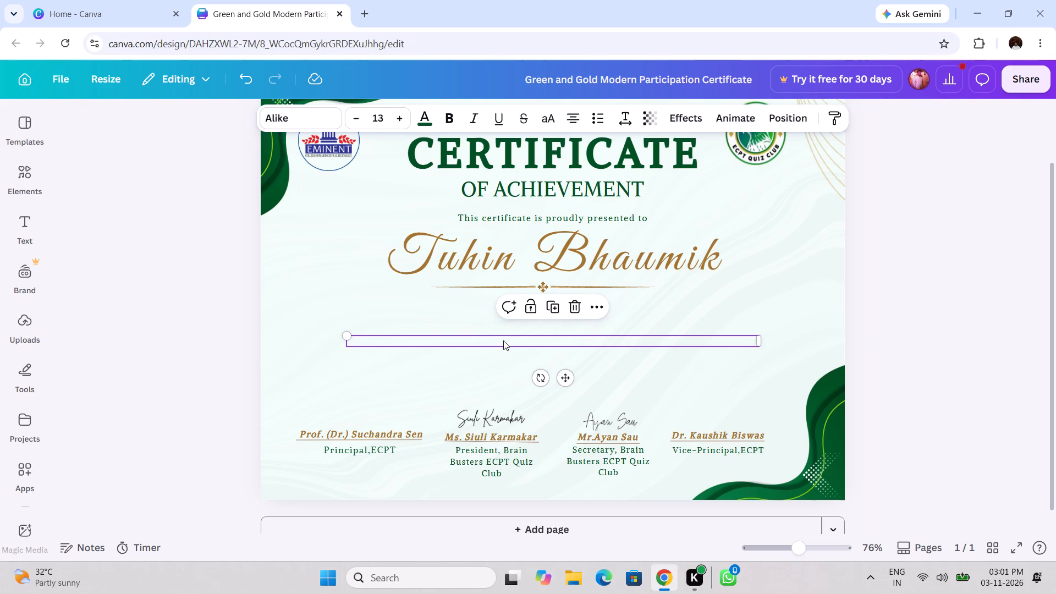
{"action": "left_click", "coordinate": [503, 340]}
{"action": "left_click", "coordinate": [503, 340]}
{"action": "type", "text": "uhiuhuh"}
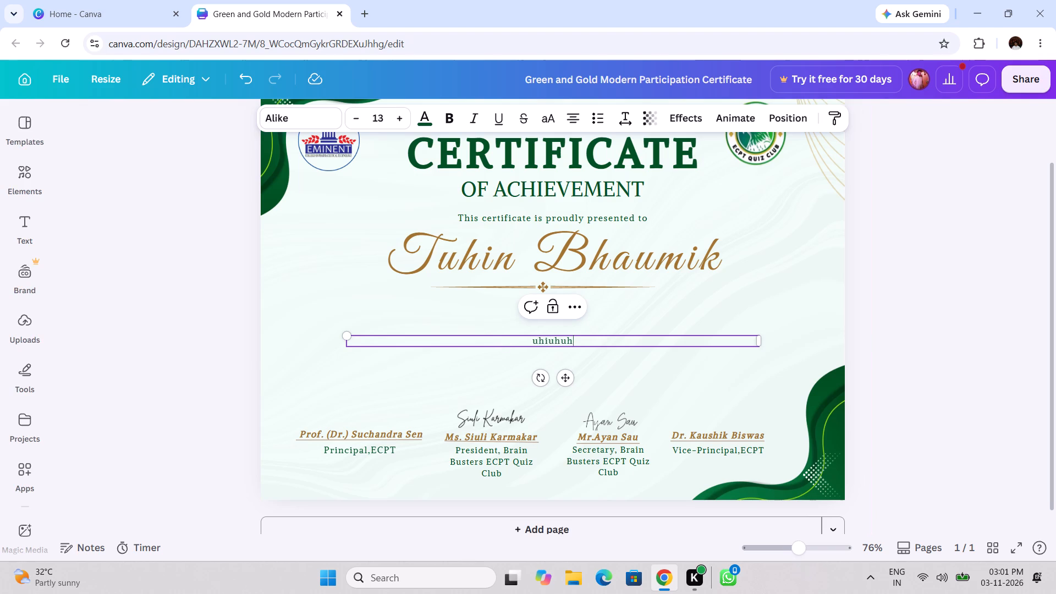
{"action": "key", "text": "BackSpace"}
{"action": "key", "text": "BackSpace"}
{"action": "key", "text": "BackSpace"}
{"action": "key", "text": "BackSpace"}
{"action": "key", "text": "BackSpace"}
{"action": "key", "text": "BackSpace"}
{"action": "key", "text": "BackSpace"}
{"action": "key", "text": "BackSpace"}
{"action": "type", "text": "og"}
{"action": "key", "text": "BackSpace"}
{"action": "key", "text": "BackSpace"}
Begin the new recognition paragraph in the empty text box below the gold divider with "Of B.Pharm".
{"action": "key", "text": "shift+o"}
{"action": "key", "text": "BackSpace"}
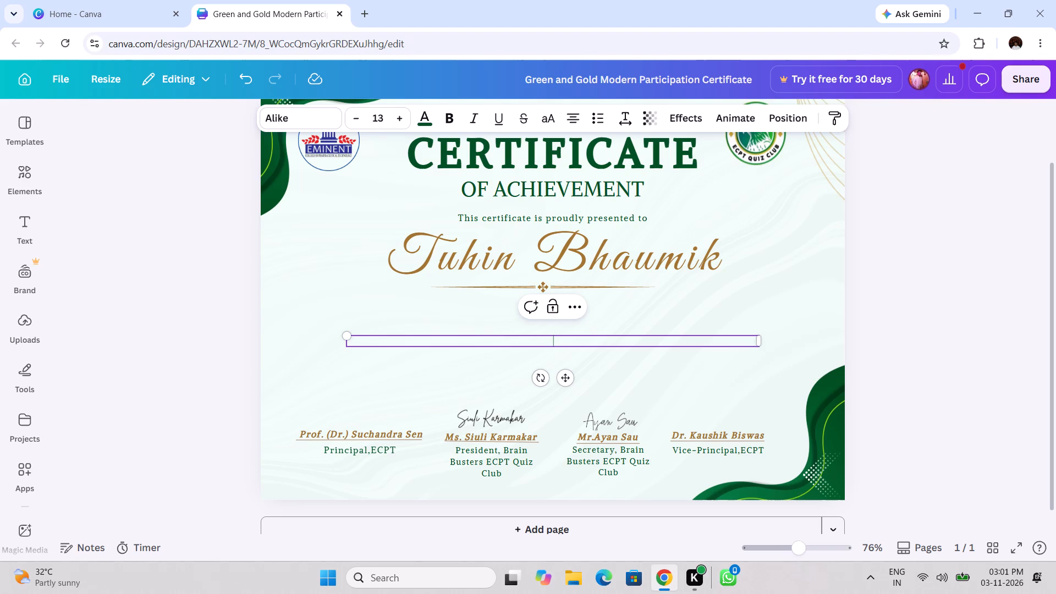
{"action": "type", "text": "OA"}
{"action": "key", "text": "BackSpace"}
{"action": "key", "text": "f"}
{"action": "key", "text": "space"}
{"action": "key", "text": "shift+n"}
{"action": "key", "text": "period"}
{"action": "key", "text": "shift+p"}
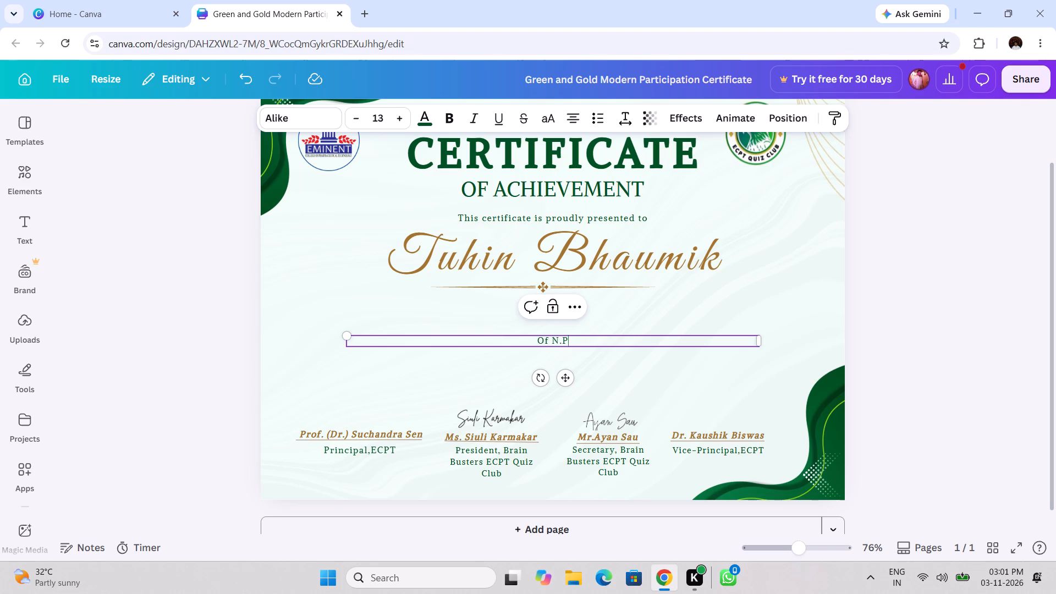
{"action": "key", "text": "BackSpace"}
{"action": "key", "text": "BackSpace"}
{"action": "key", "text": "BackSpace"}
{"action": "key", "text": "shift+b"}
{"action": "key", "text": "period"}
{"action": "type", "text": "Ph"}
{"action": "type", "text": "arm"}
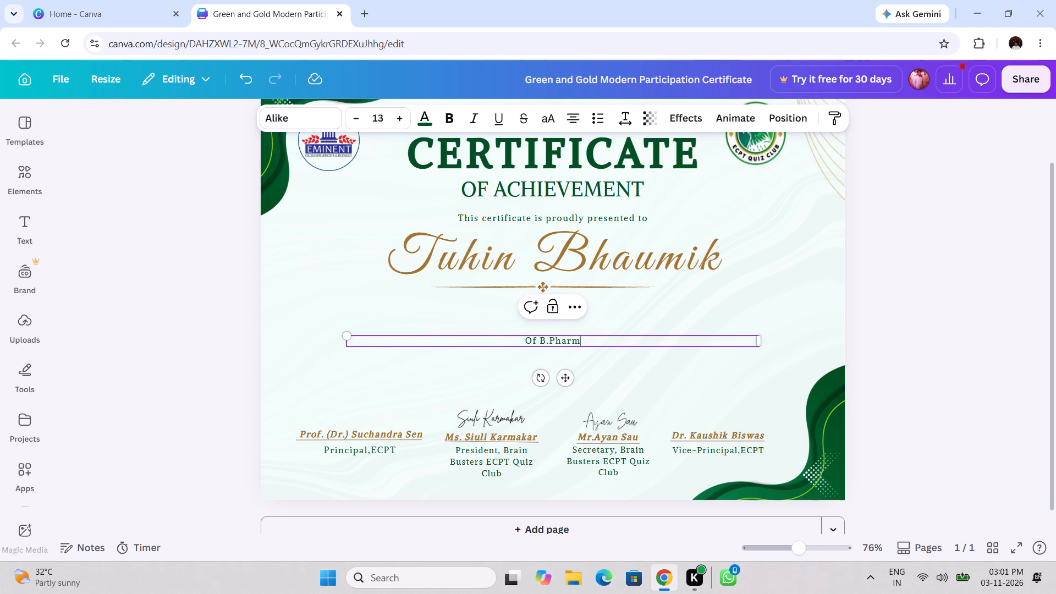
Add a blank of nine underscores after "B.Pharm", followed by "Year Student".
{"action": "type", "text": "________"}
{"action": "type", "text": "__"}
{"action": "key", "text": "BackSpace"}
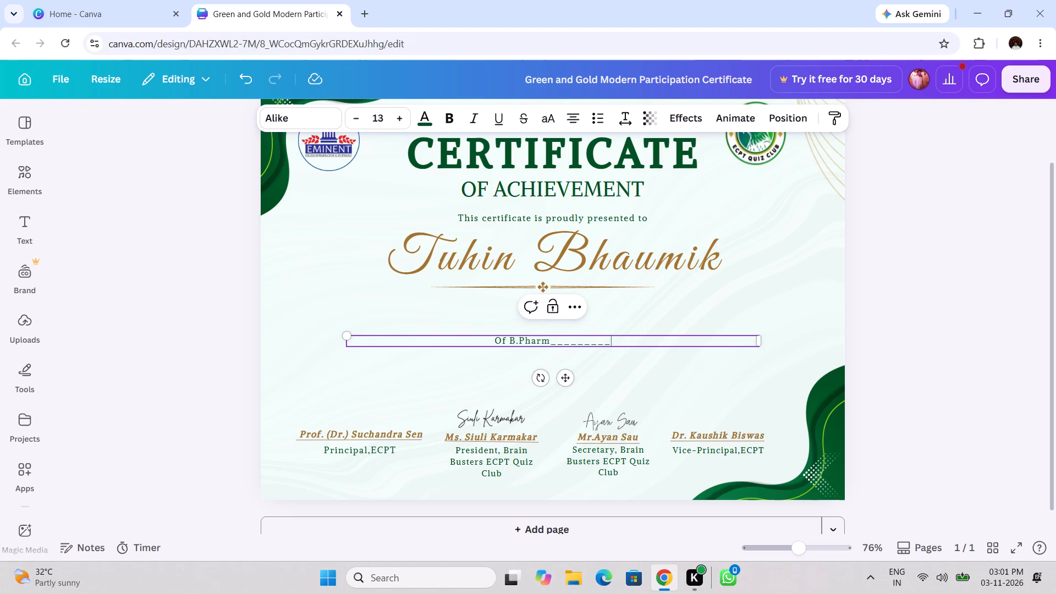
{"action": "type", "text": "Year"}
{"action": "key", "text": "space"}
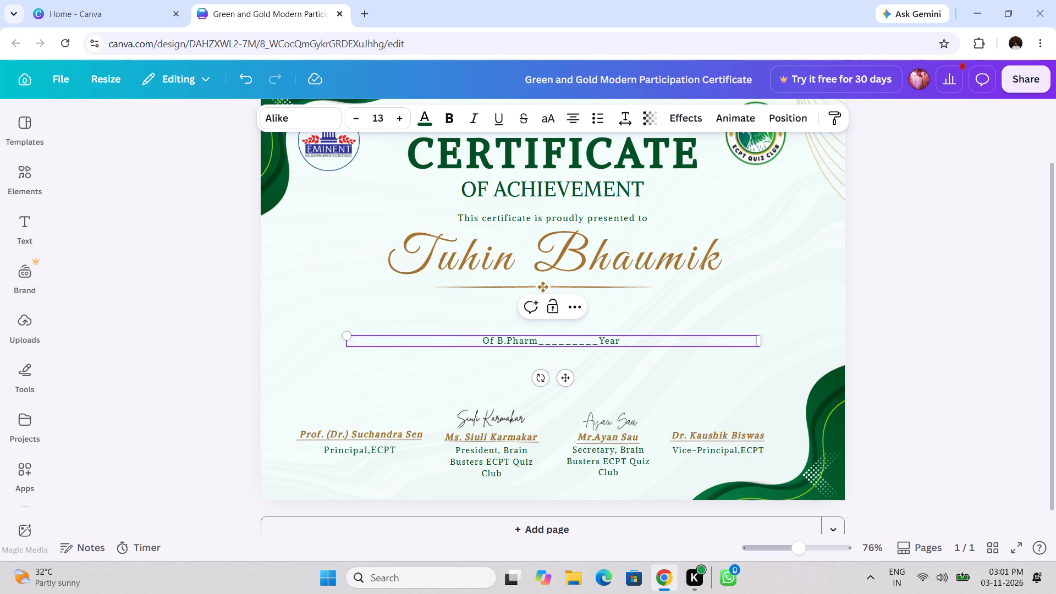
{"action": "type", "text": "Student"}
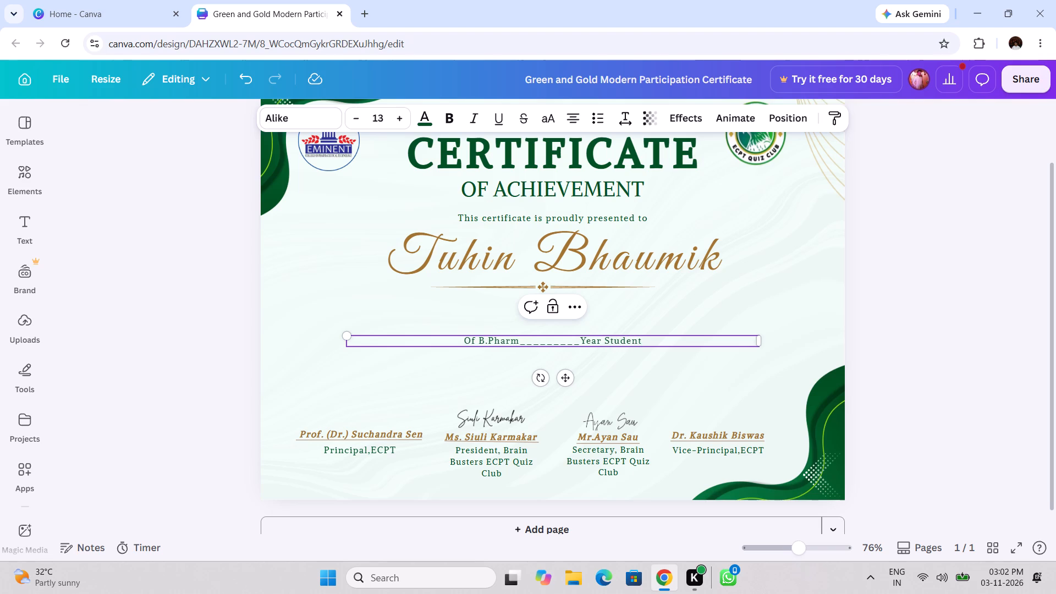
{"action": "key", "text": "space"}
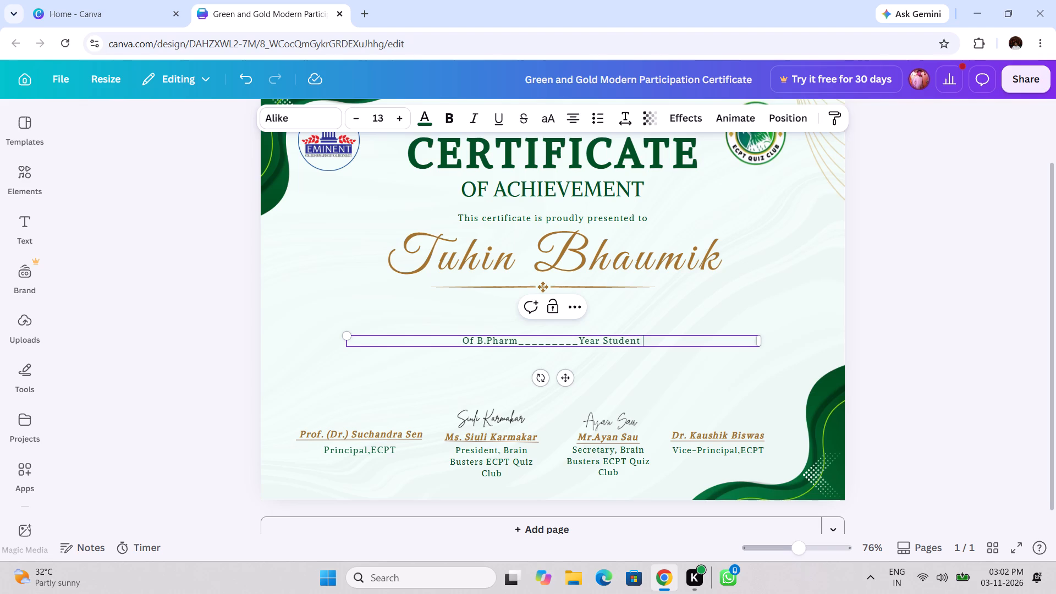
Continue the paragraph after "Student" with lowercase "for" and a blank of four underscores.
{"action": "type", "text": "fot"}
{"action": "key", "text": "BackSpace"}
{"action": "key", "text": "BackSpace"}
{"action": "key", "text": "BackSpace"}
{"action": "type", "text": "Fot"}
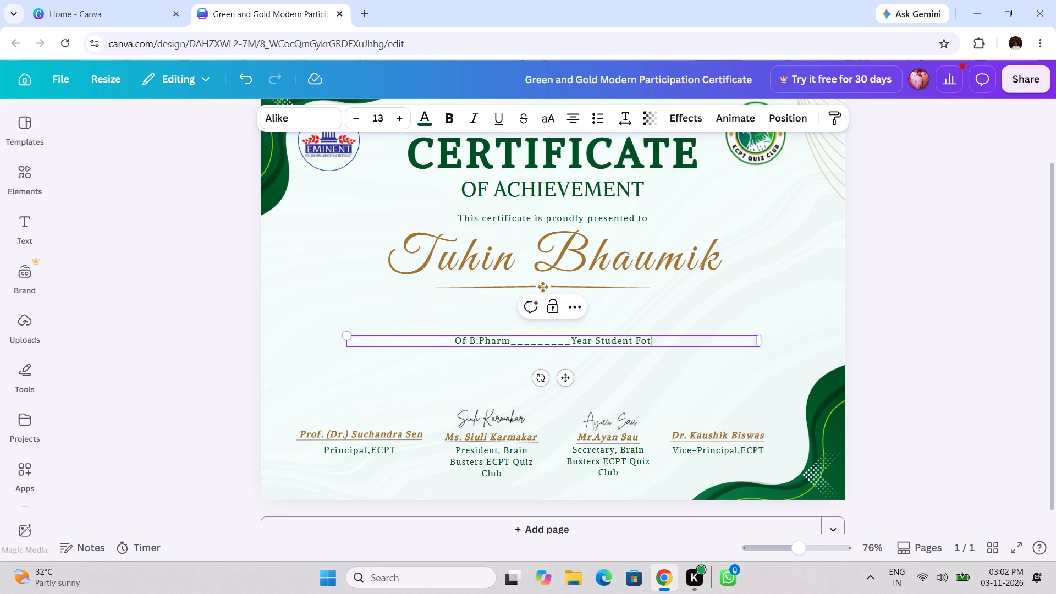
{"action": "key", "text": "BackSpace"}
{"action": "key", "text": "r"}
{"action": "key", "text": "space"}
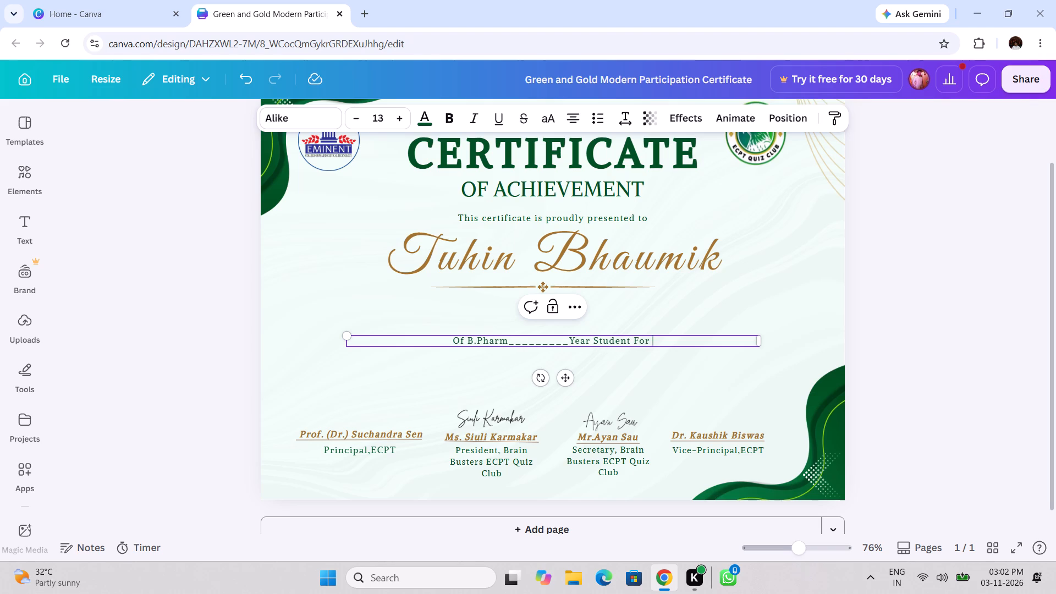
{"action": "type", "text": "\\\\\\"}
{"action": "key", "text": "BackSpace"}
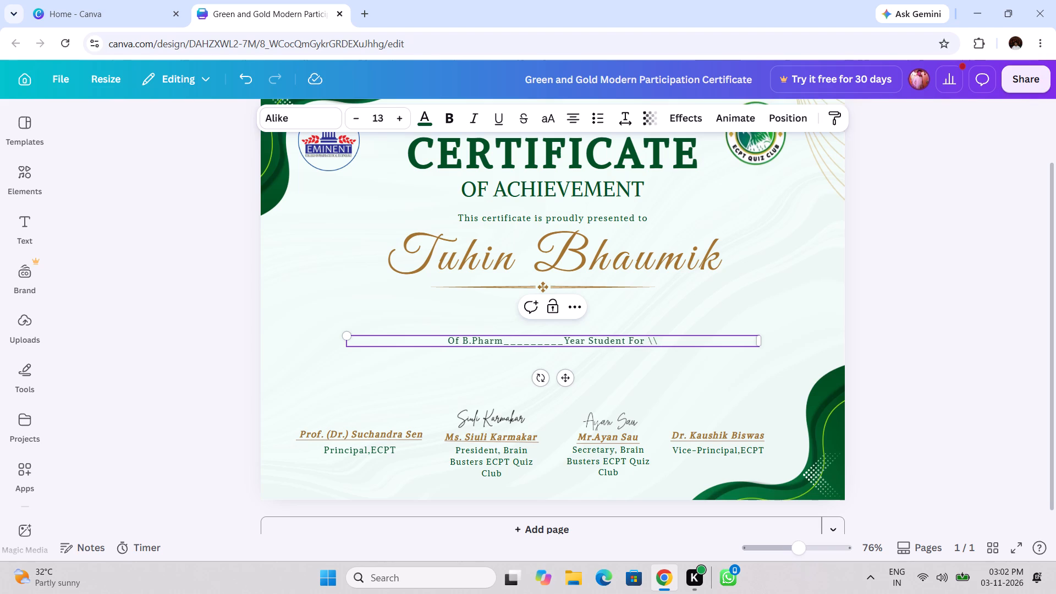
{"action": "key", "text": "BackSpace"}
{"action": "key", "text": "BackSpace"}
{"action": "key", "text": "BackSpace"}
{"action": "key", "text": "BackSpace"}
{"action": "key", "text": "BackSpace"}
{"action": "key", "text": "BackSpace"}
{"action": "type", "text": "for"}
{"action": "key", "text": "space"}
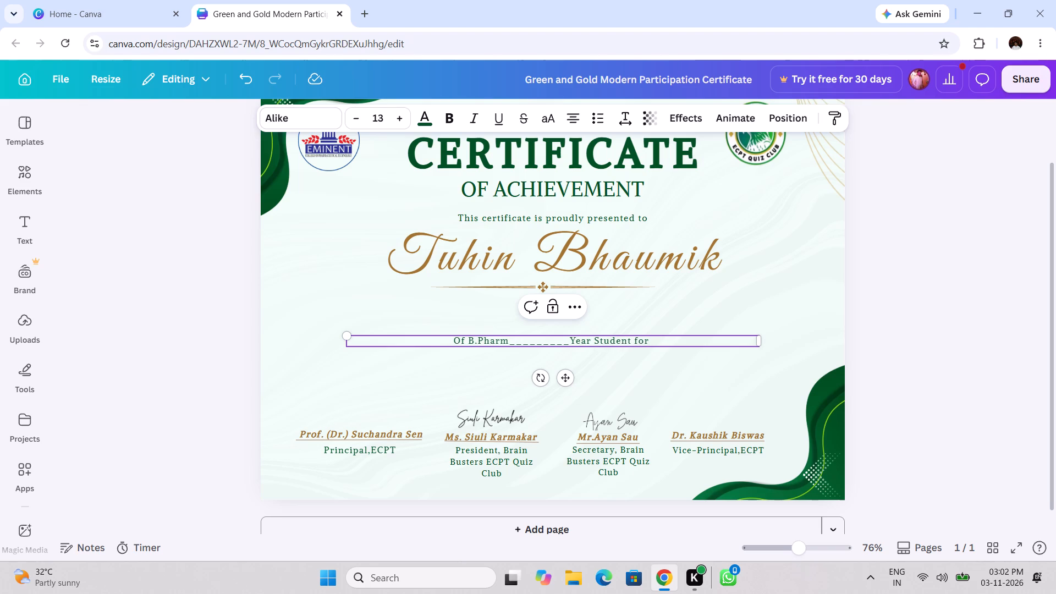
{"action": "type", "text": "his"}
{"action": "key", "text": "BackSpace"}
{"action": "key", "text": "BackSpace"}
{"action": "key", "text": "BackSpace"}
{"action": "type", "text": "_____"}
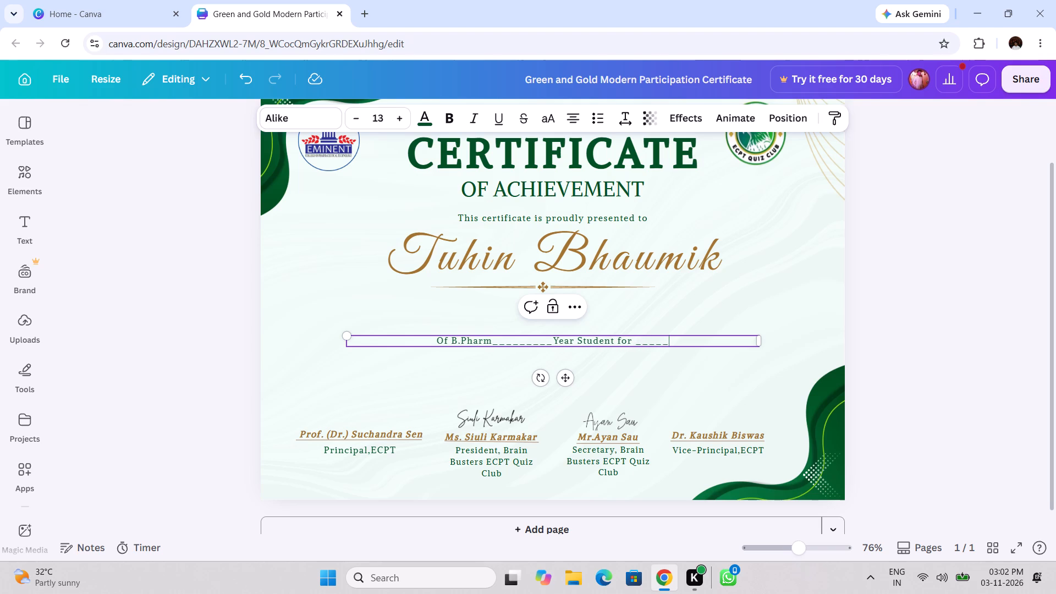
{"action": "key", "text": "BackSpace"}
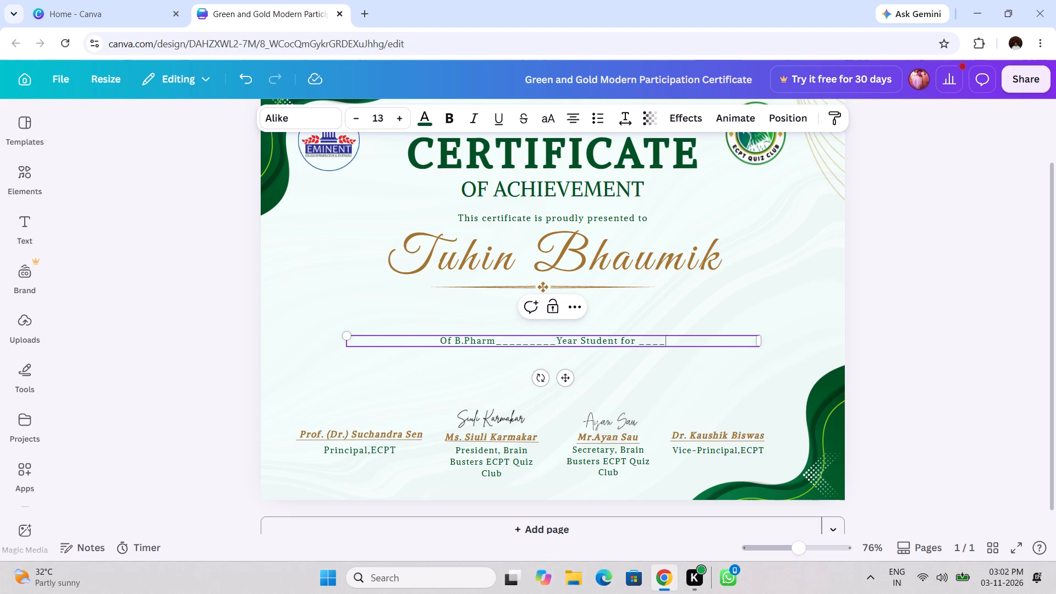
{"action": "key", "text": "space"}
Continue the recognition paragraph after the four-underscore blank with "courageous participation and".
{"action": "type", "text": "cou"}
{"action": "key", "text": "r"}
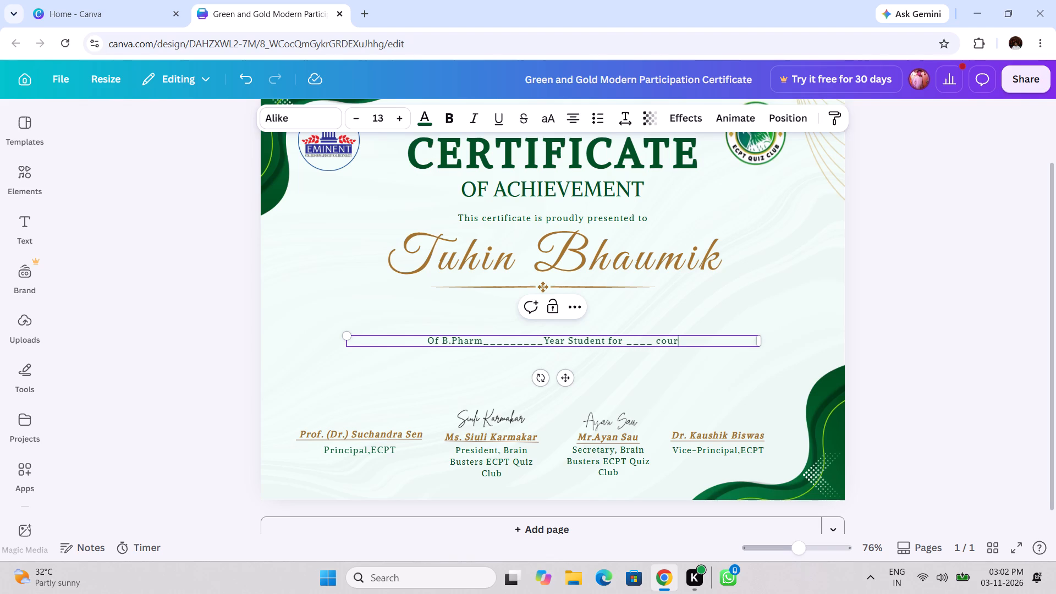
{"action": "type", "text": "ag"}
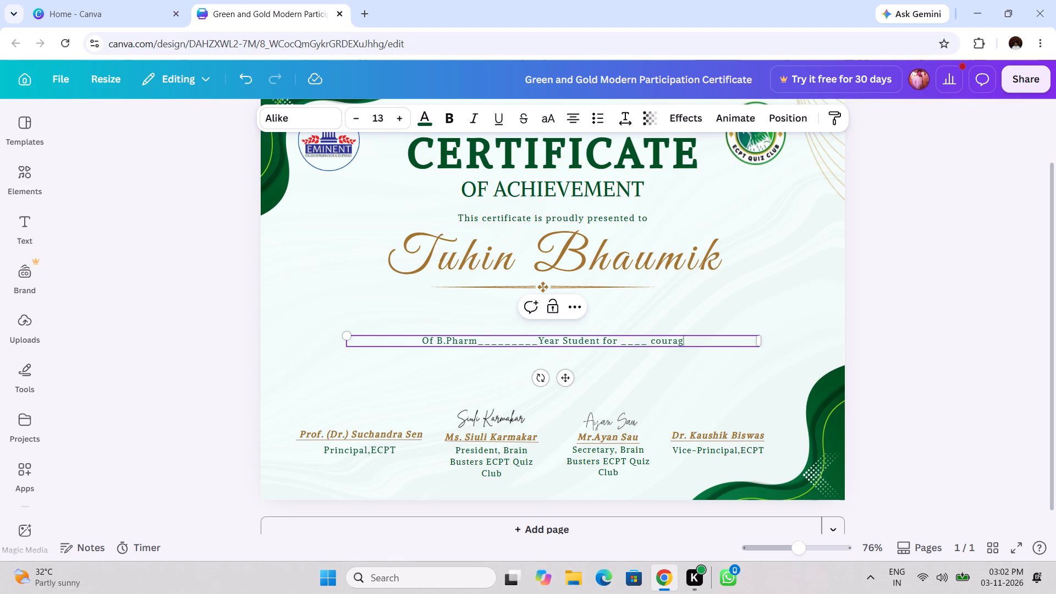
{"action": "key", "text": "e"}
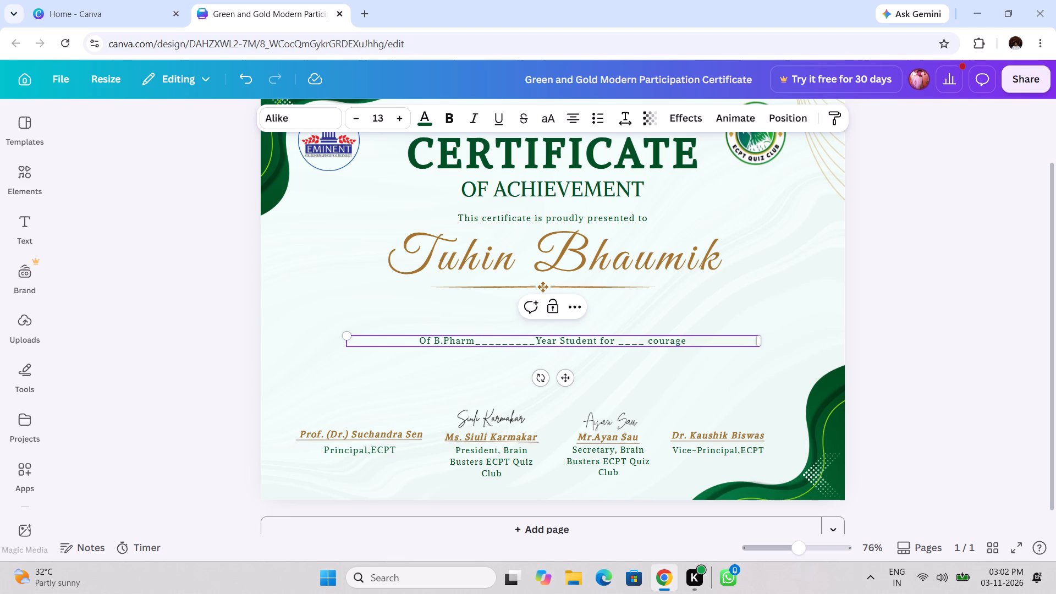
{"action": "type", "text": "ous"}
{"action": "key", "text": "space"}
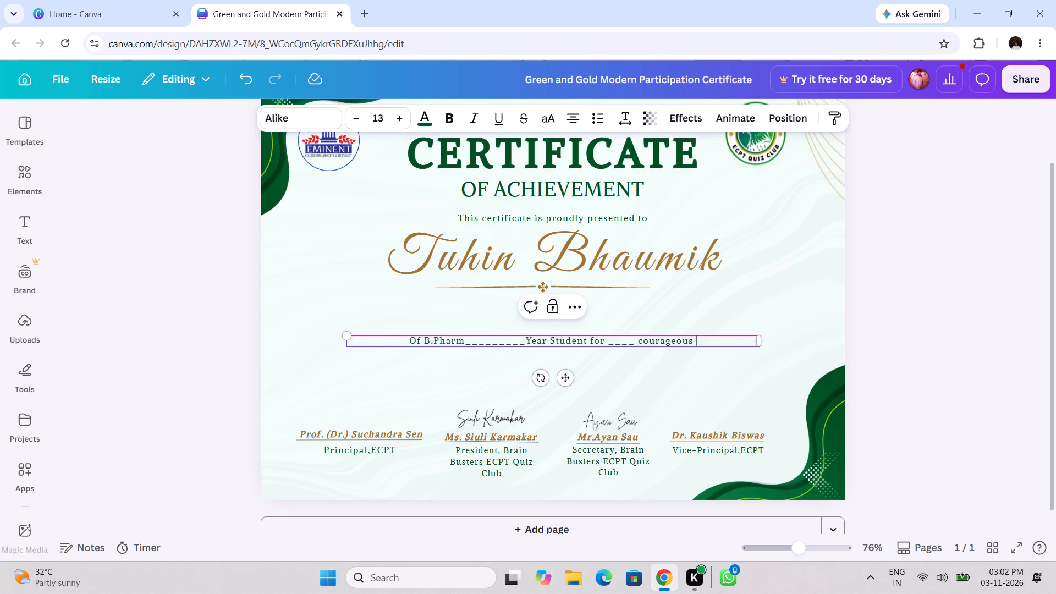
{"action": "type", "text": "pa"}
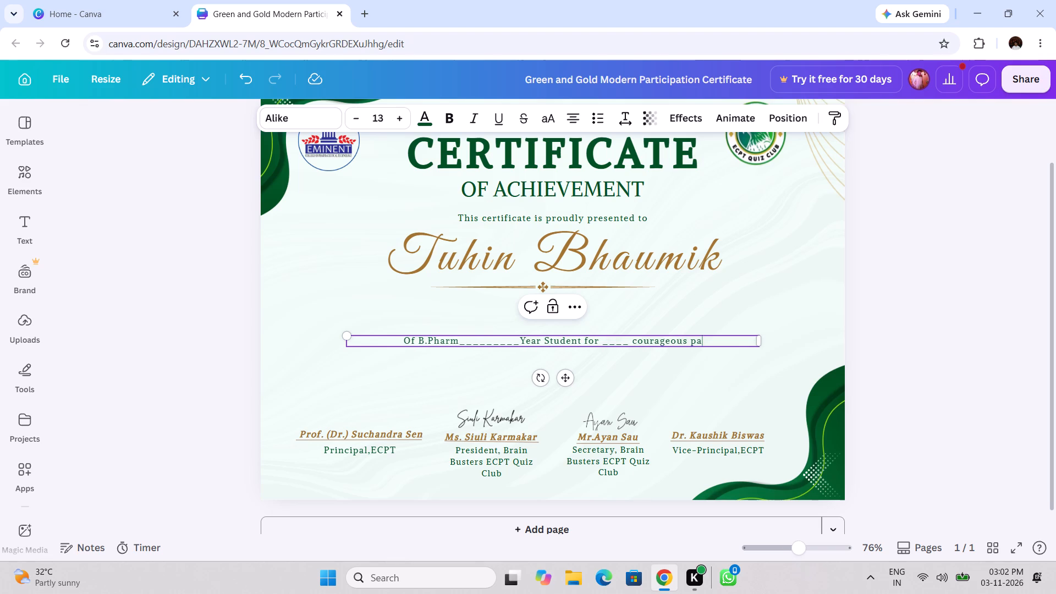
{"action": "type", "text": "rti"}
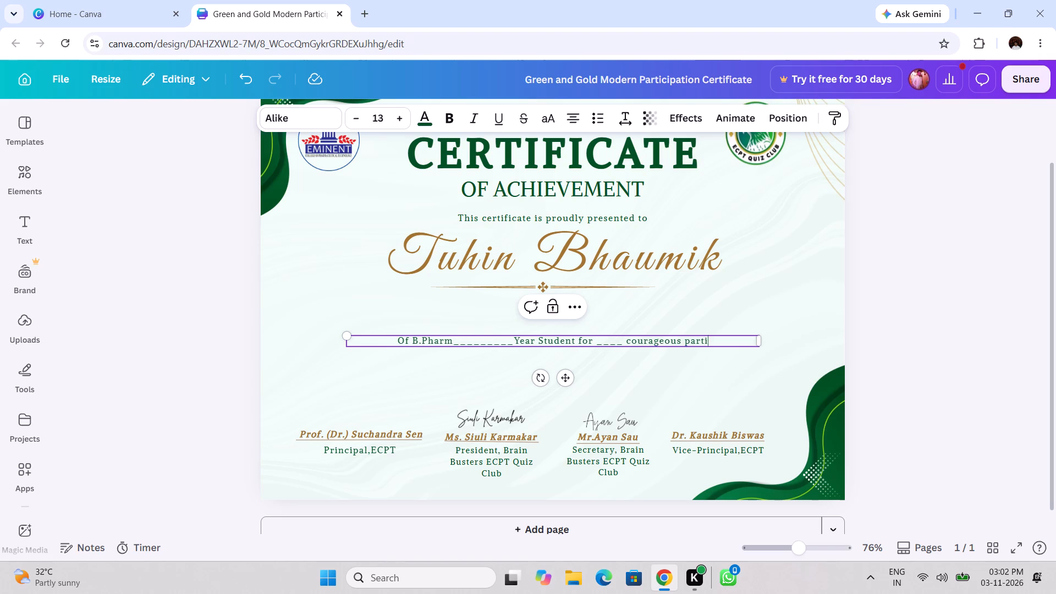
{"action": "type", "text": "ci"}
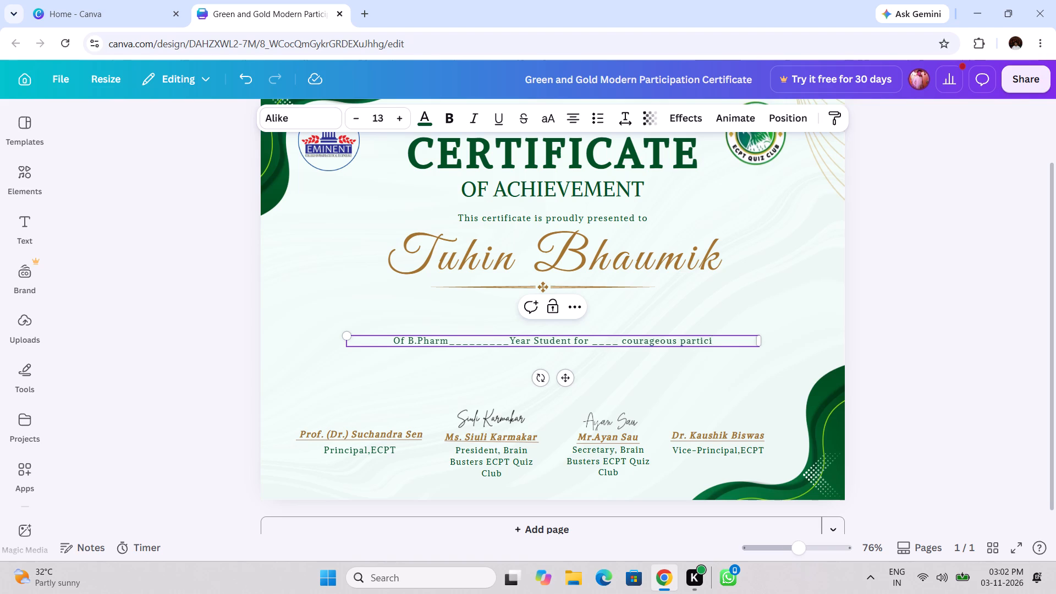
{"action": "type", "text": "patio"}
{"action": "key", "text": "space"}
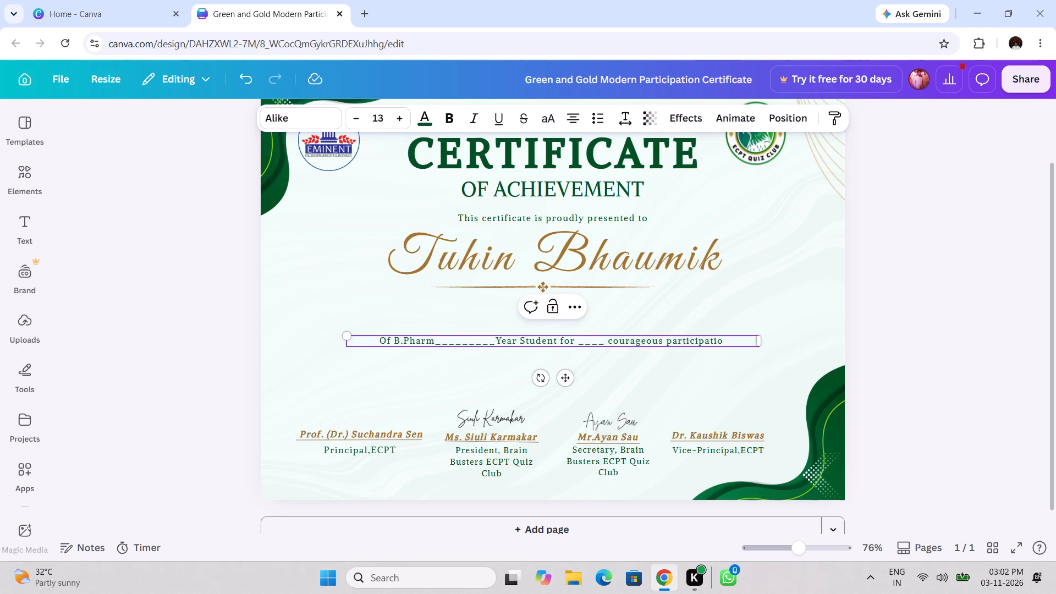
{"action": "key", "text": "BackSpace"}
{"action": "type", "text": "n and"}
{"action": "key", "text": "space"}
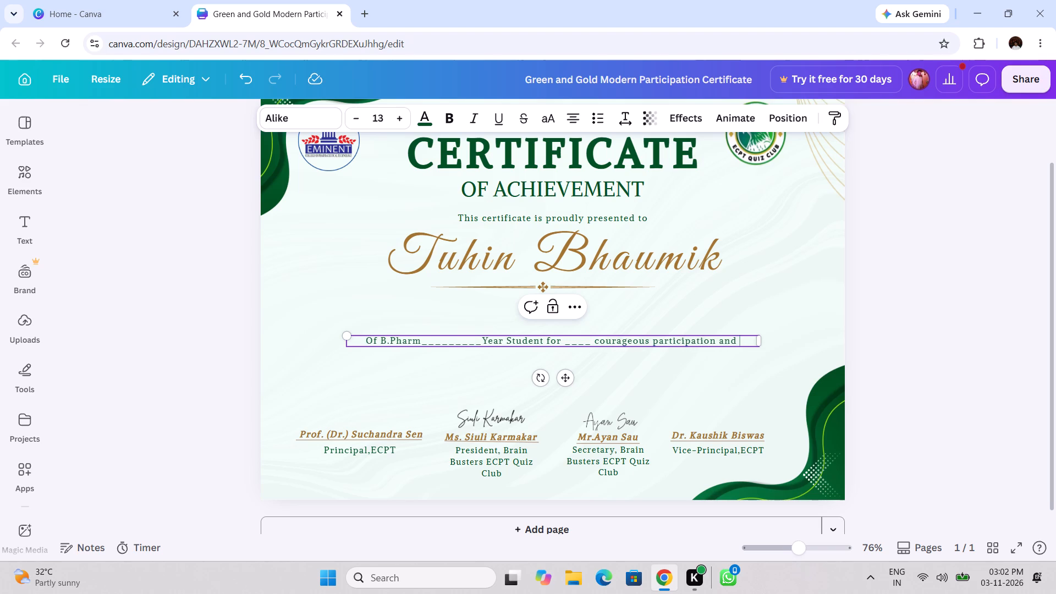
Add "securing", a blank of five underscores and "Position" with a capital P to the recognition paragraph.
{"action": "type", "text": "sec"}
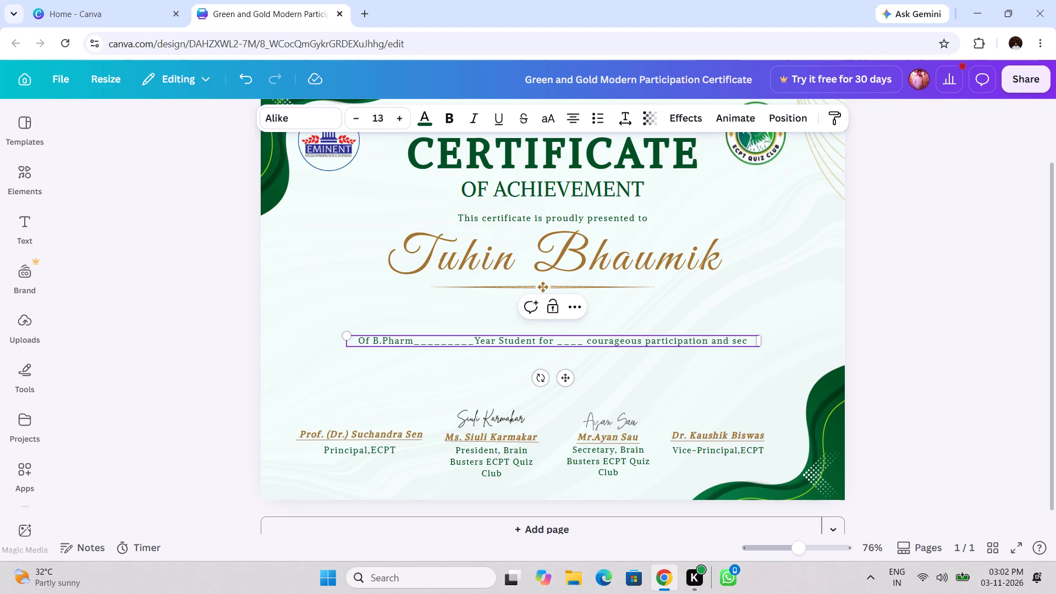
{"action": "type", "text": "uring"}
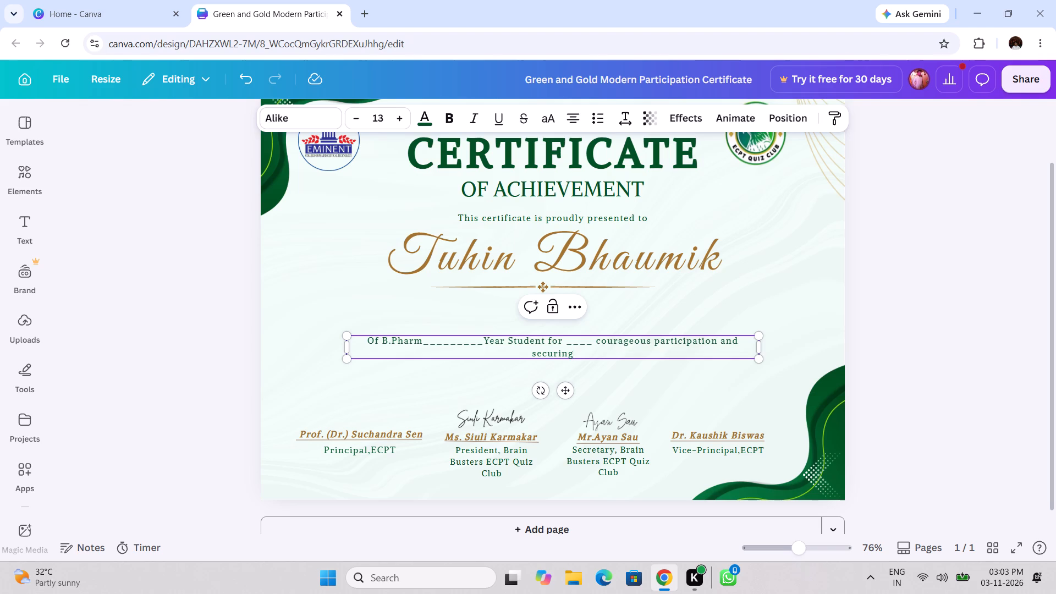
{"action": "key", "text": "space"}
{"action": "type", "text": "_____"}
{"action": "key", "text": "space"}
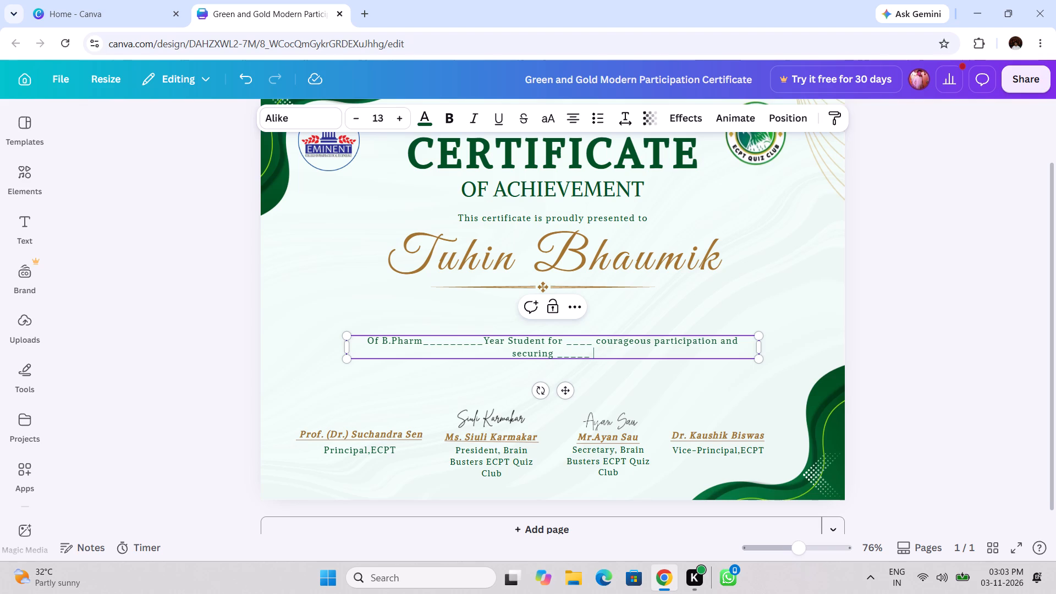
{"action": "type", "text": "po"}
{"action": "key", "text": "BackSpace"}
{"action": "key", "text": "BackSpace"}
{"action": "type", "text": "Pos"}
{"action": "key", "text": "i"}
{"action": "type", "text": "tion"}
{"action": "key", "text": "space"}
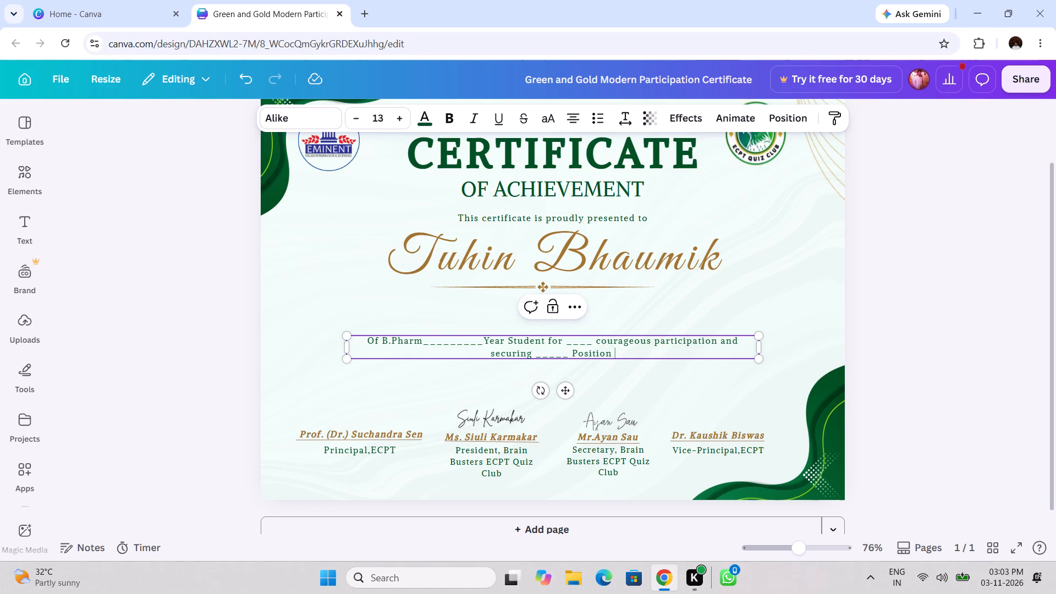
Continue the recognition paragraph after "Position" with "in the Quiz Comperirion".
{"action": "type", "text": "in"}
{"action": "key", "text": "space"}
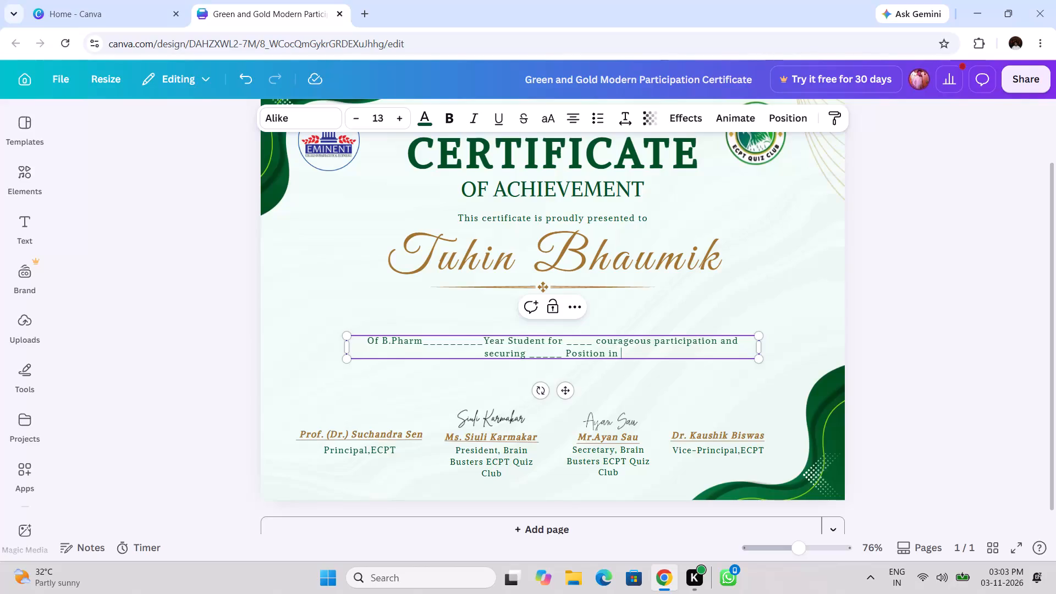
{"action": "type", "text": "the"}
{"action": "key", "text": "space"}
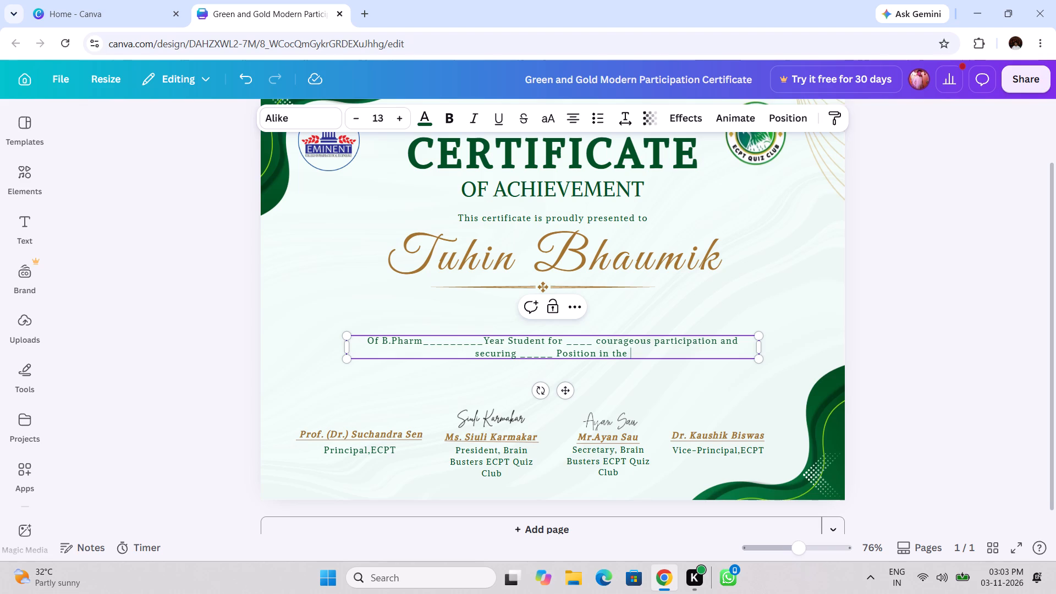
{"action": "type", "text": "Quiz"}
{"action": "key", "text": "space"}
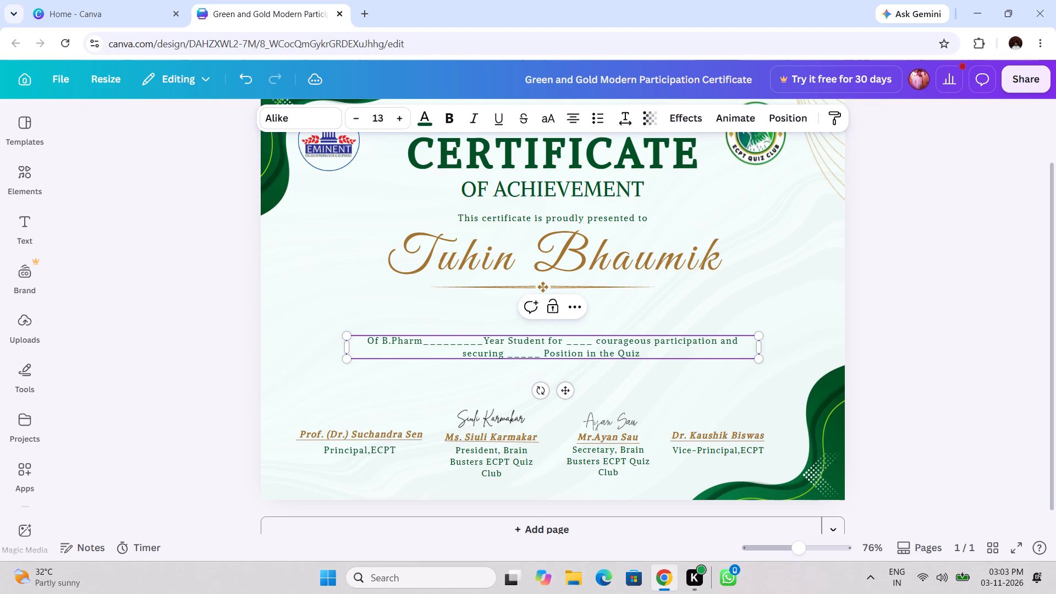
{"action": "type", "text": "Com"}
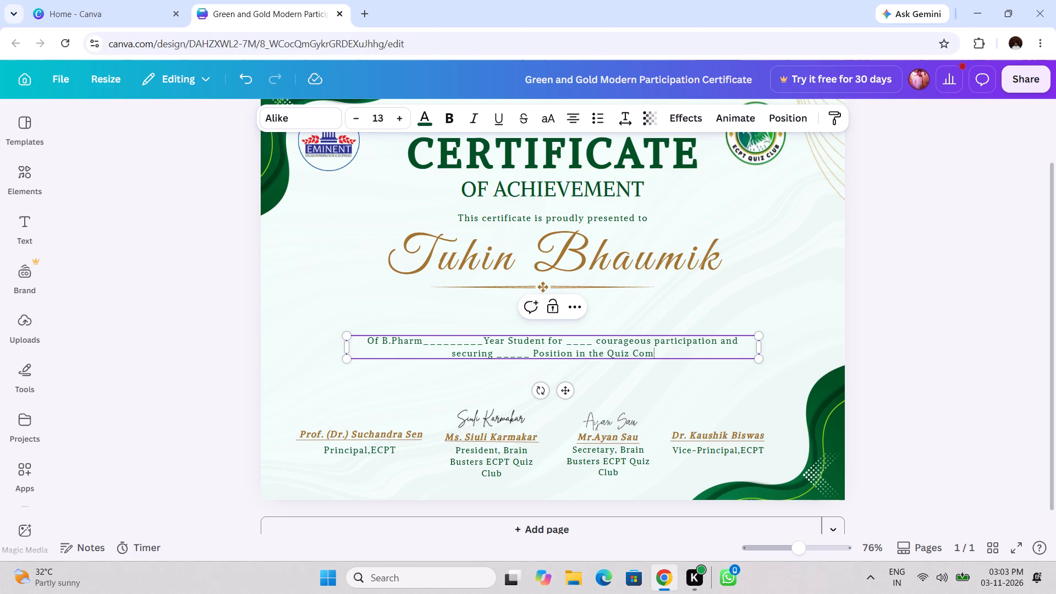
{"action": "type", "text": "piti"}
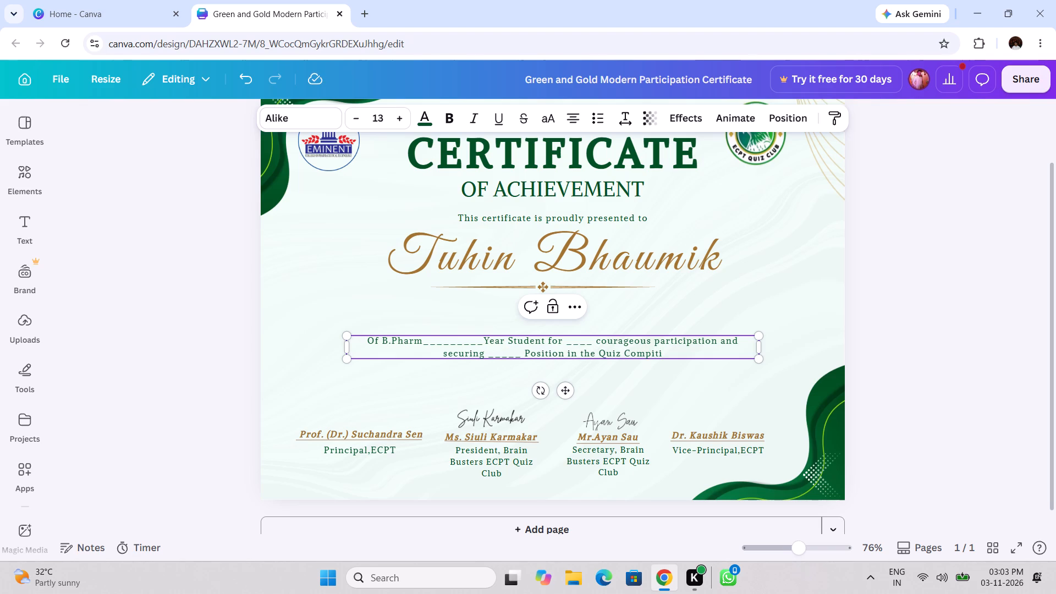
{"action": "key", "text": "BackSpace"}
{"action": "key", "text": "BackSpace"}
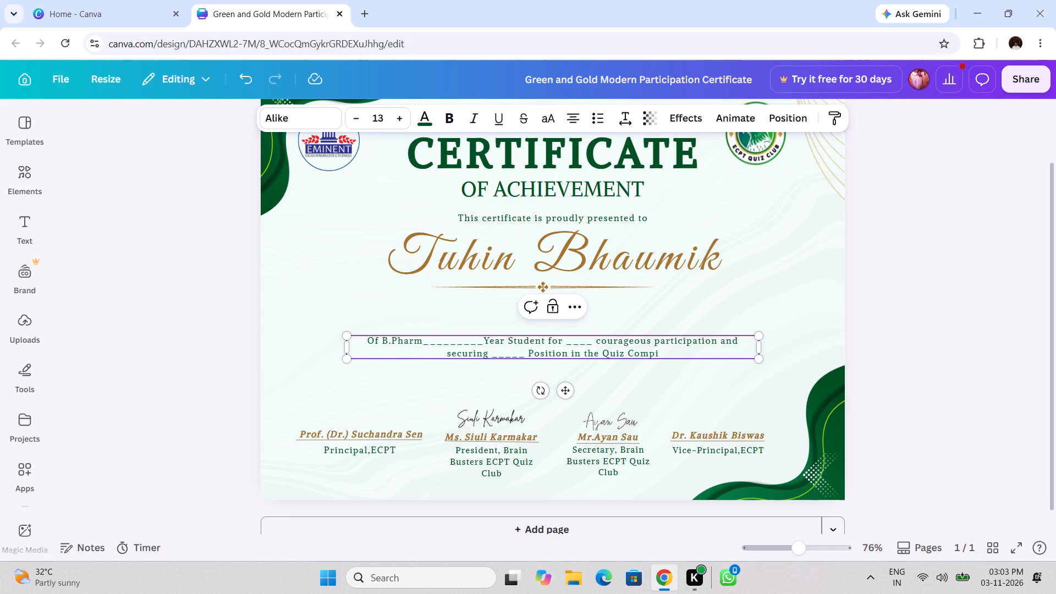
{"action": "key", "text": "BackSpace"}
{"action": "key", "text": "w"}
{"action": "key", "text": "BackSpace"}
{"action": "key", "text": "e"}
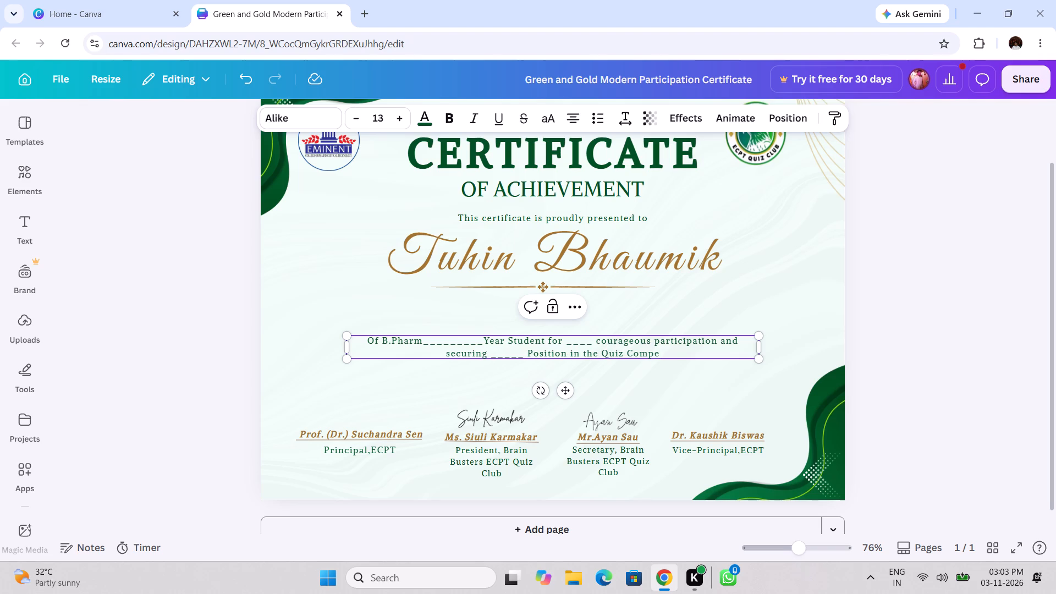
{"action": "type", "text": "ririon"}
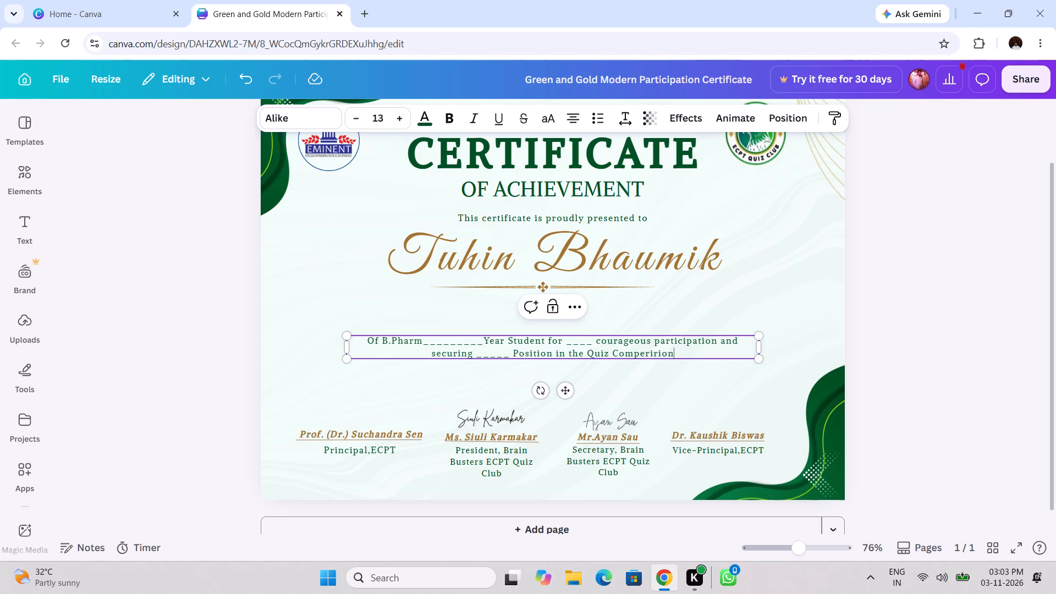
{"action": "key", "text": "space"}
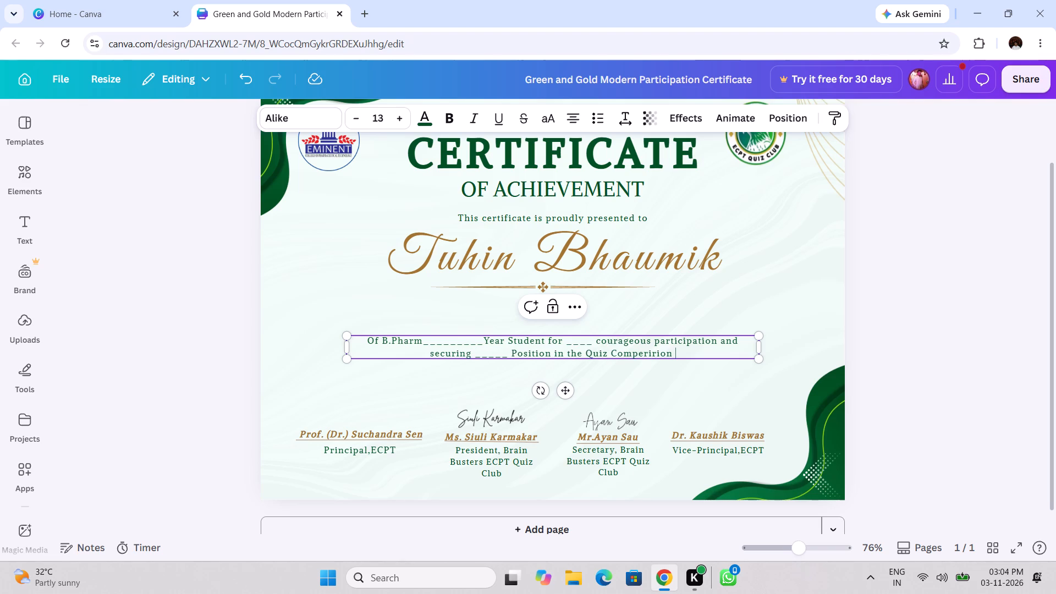
Extend the recognition paragraph with "on the occasion", leaving a trailing space.
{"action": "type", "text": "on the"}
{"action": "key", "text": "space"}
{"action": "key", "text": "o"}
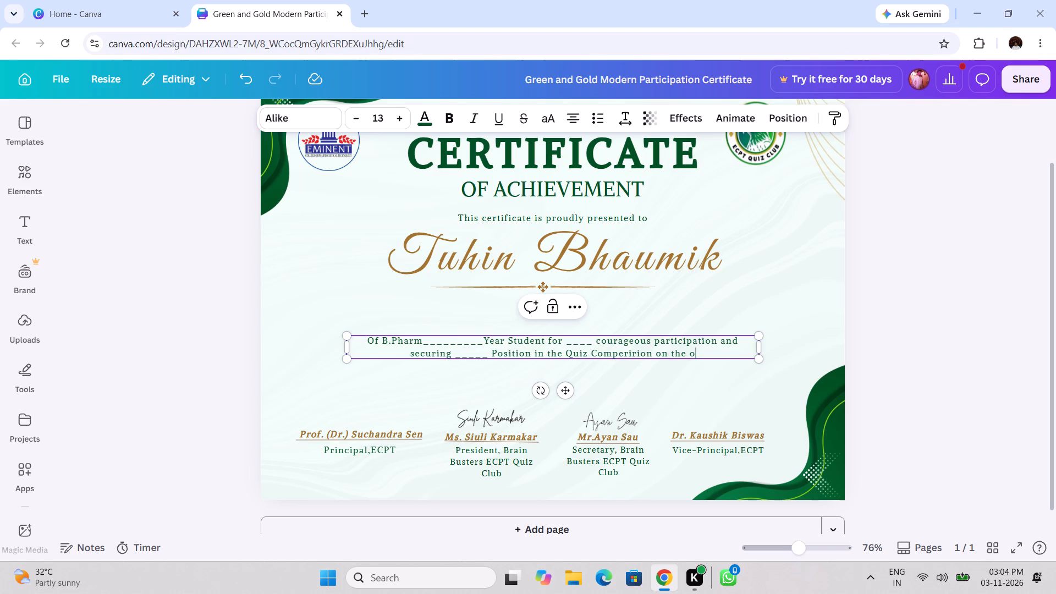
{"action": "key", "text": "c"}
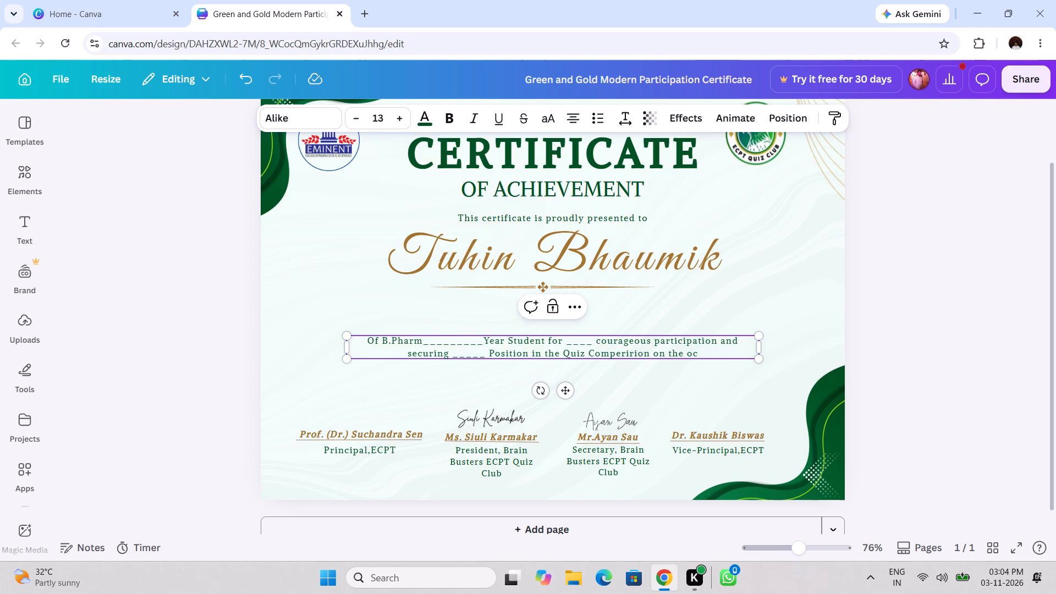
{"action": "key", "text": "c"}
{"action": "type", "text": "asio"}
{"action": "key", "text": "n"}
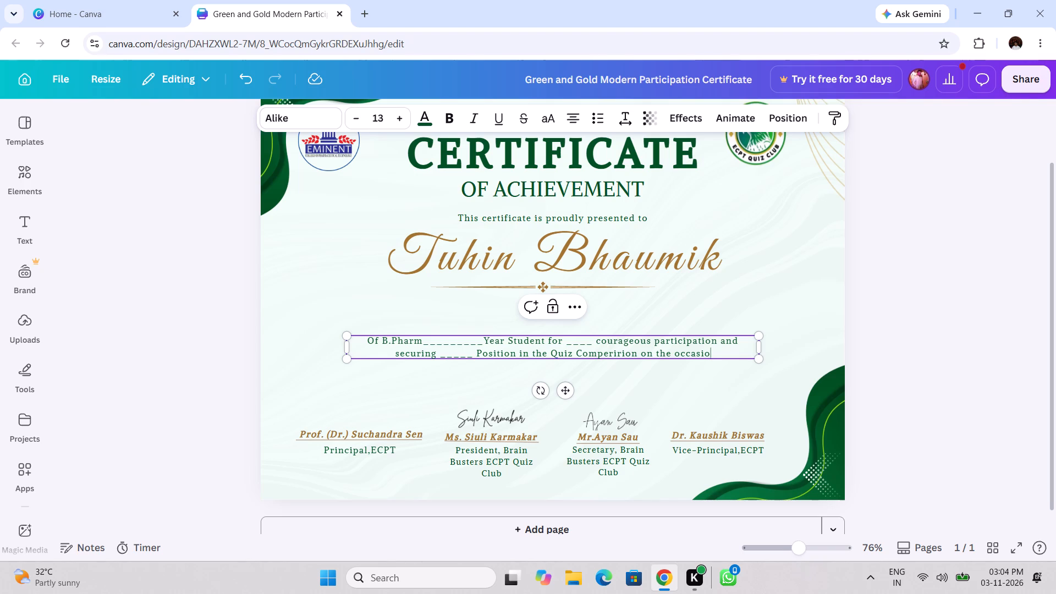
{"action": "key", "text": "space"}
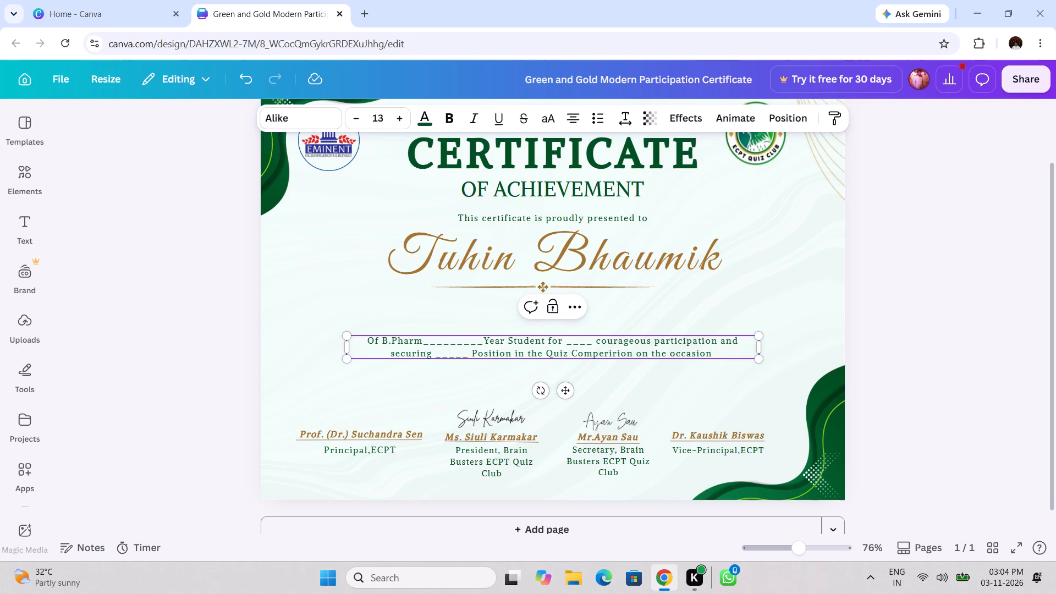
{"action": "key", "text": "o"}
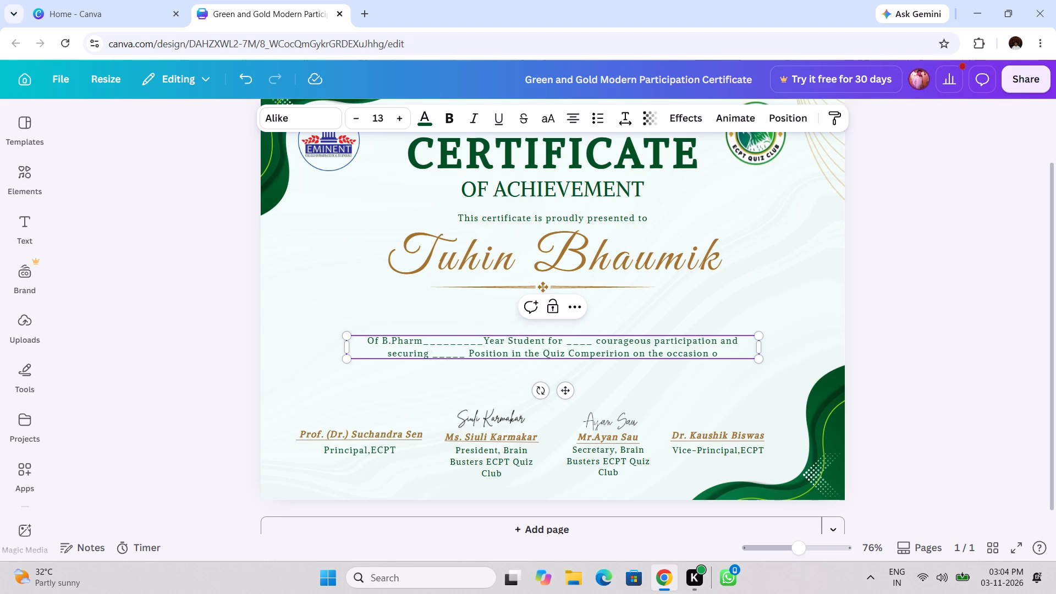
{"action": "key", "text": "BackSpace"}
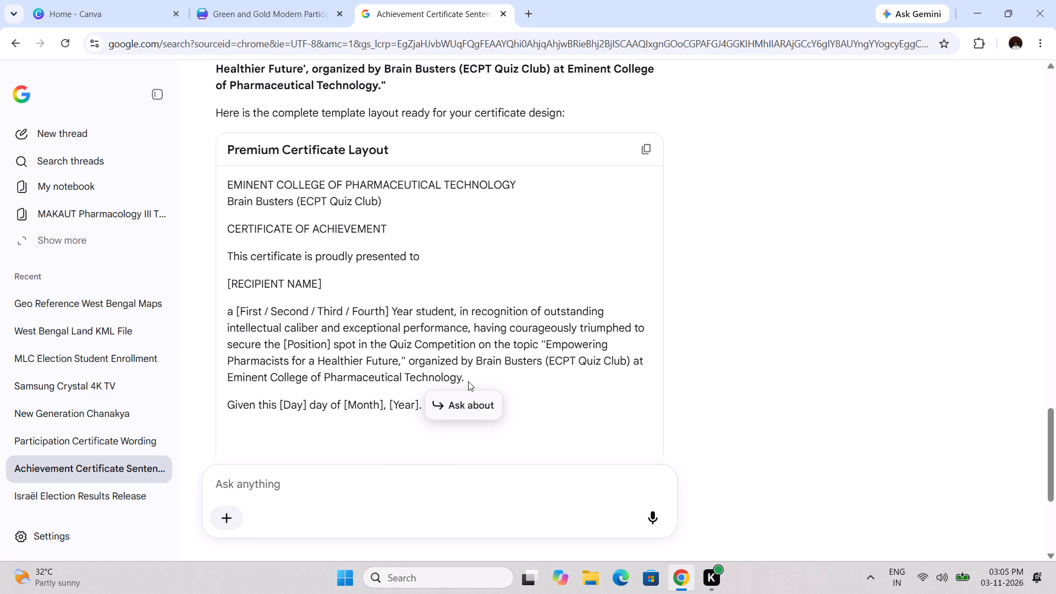
{"action": "left_click", "coordinate": [279, 0]}
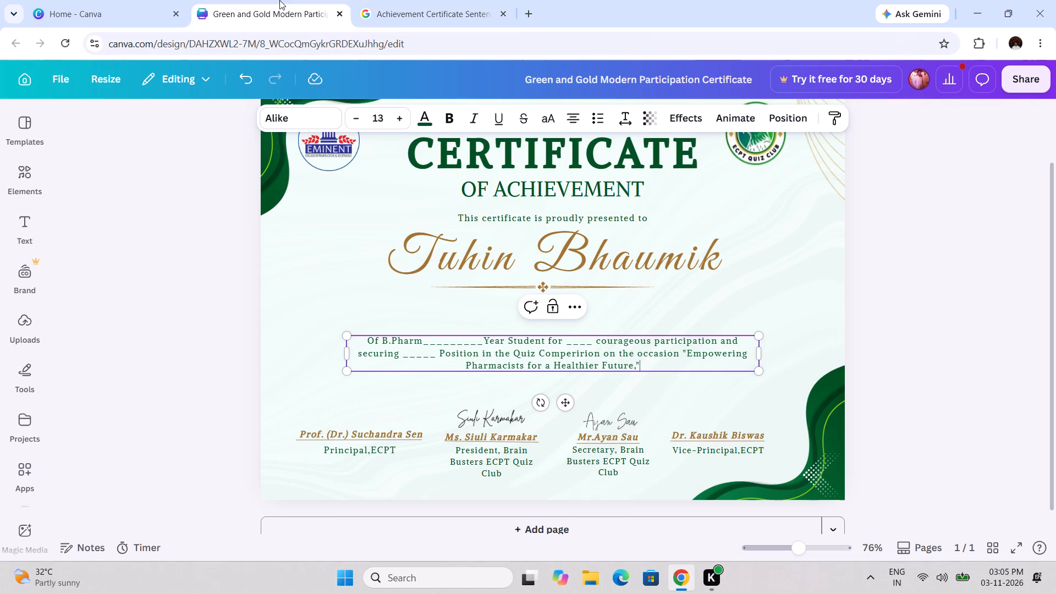
Add the date 25.09.2026 on its own line below the recognition paragraph and finish editing the text.
{"action": "key", "text": "Return"}
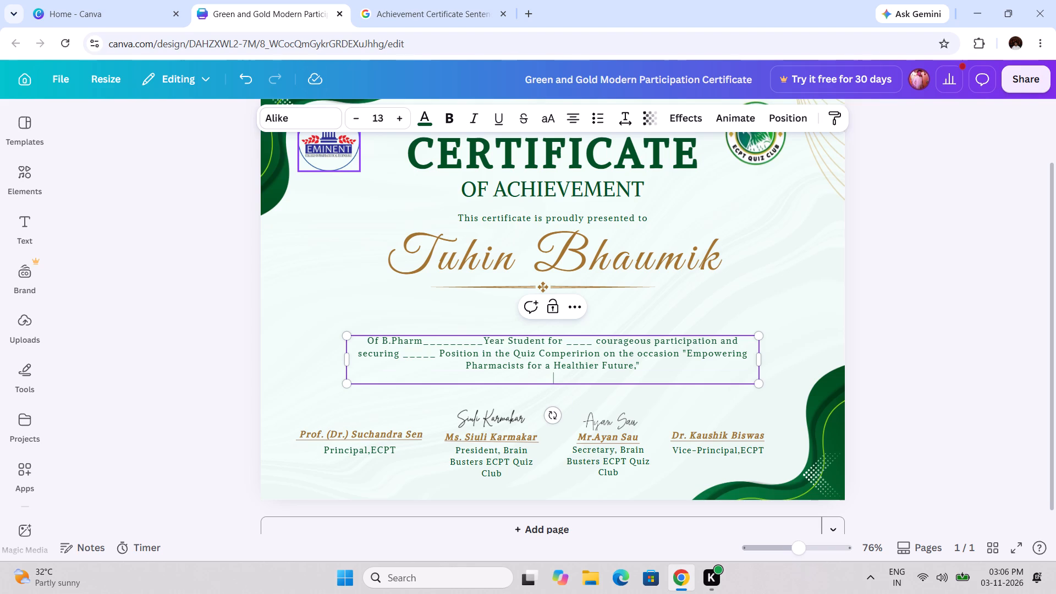
{"action": "key", "text": "Down"}
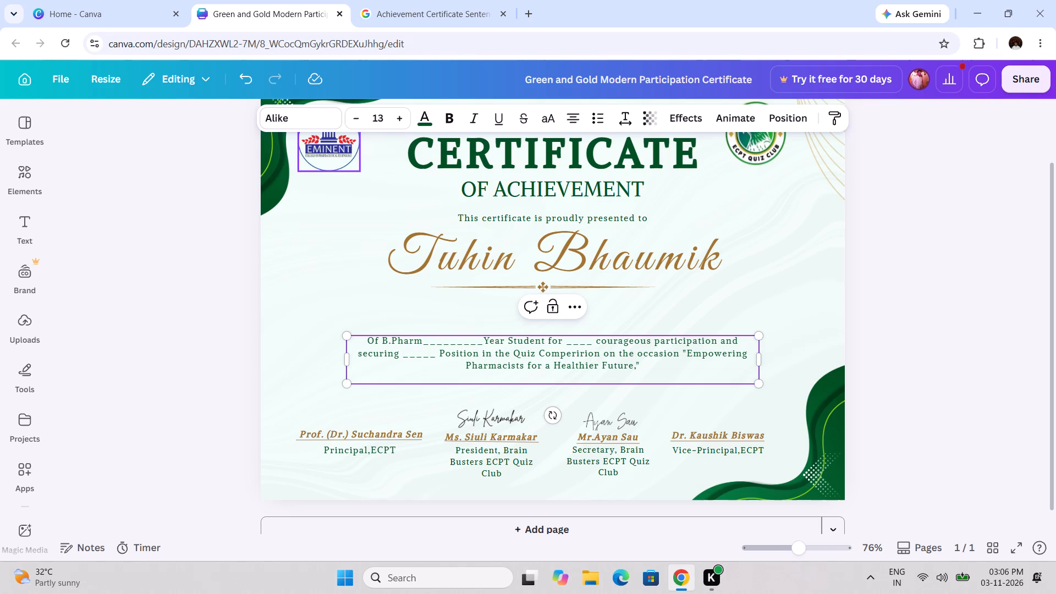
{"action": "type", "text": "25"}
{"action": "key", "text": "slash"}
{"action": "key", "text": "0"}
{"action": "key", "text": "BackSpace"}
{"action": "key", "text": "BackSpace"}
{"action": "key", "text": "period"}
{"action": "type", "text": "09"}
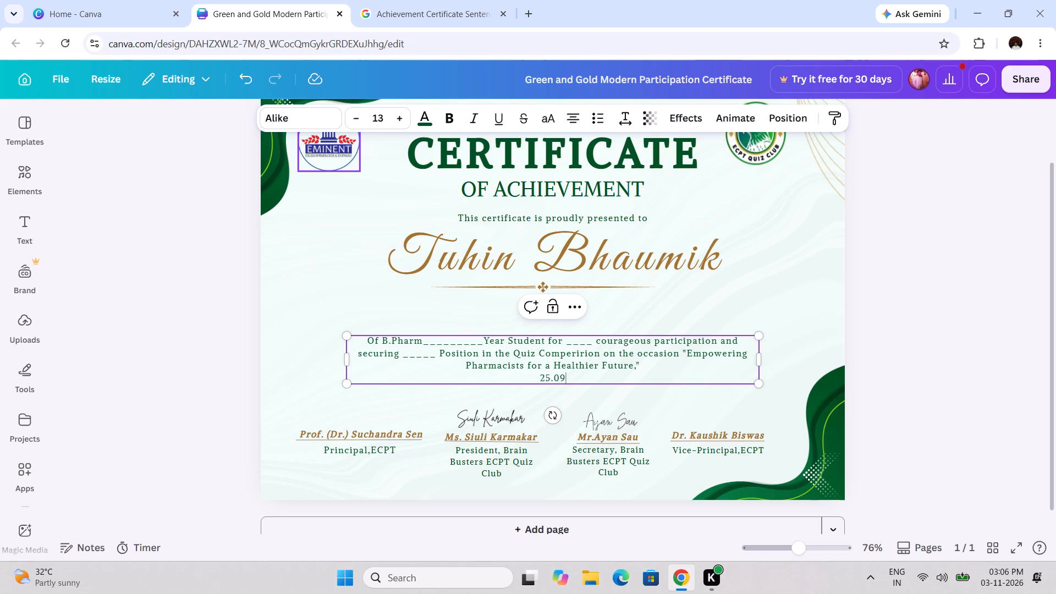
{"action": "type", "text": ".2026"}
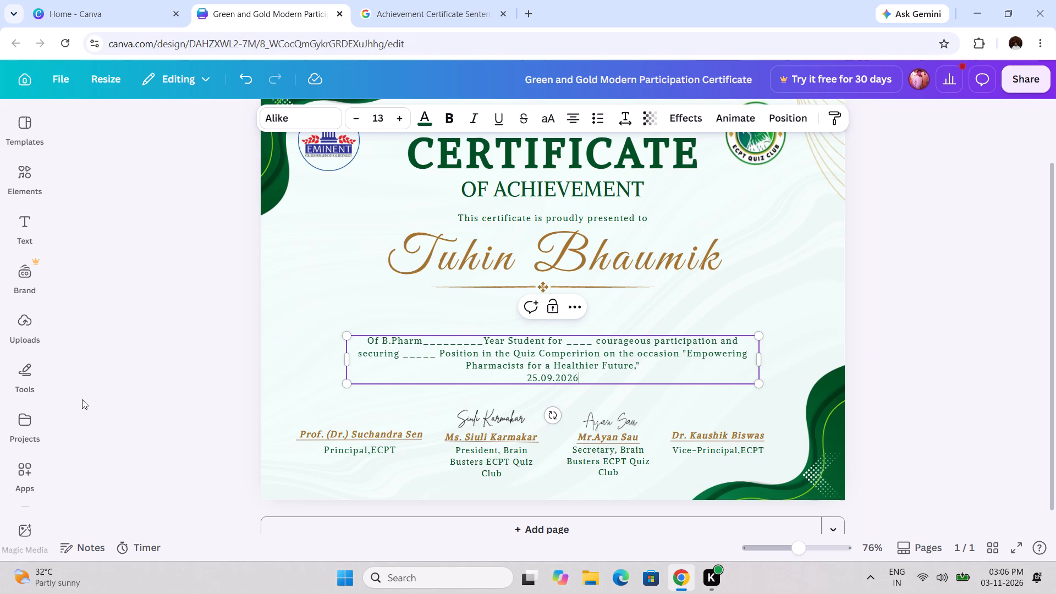
{"action": "left_click", "coordinate": [186, 357]}
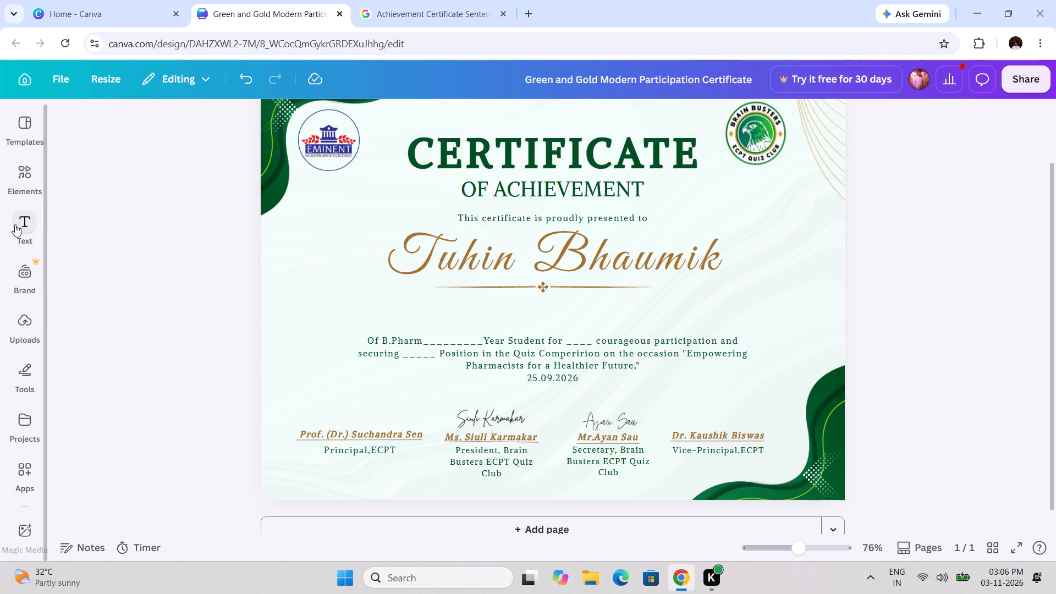
Add a new text box below the recipient's name and replace its placeholder with "4th".
{"action": "left_click", "coordinate": [15, 224]}
{"action": "left_click", "coordinate": [176, 175]}
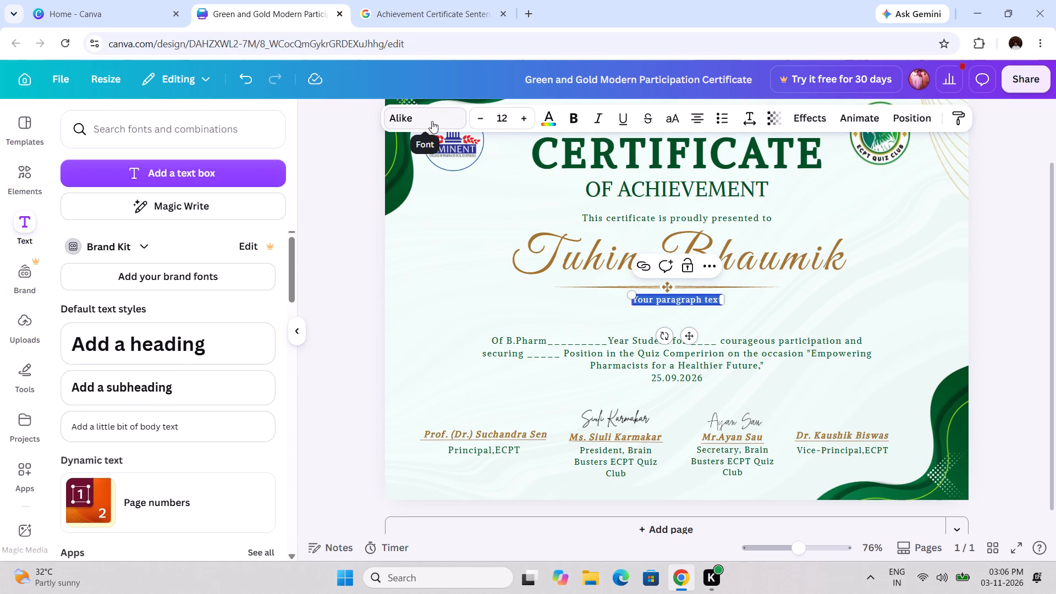
{"action": "double_click", "coordinate": [523, 337]}
{"action": "left_click", "coordinate": [523, 338]}
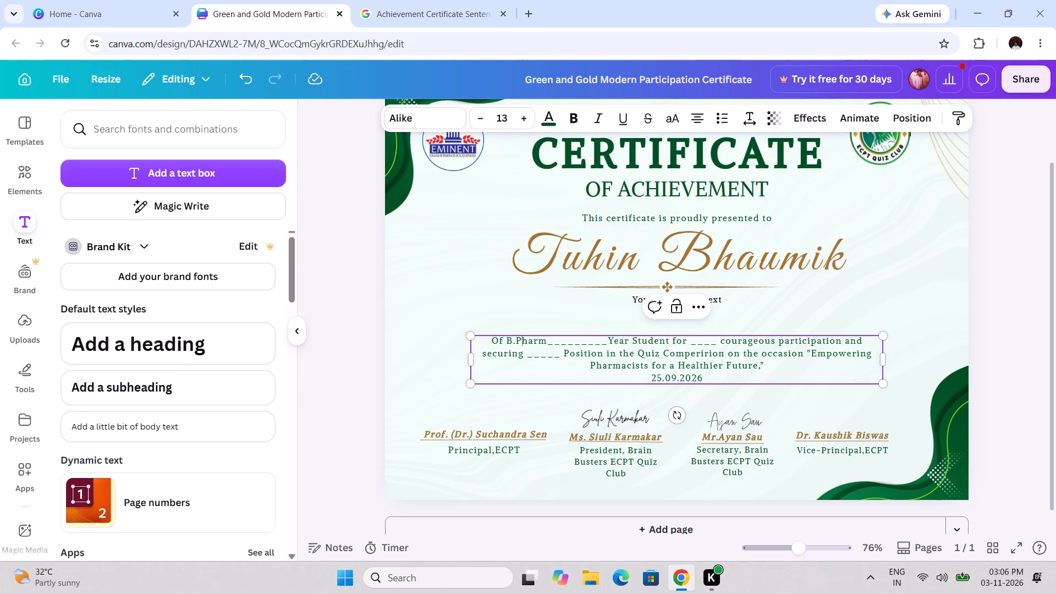
{"action": "left_click", "coordinate": [522, 352]}
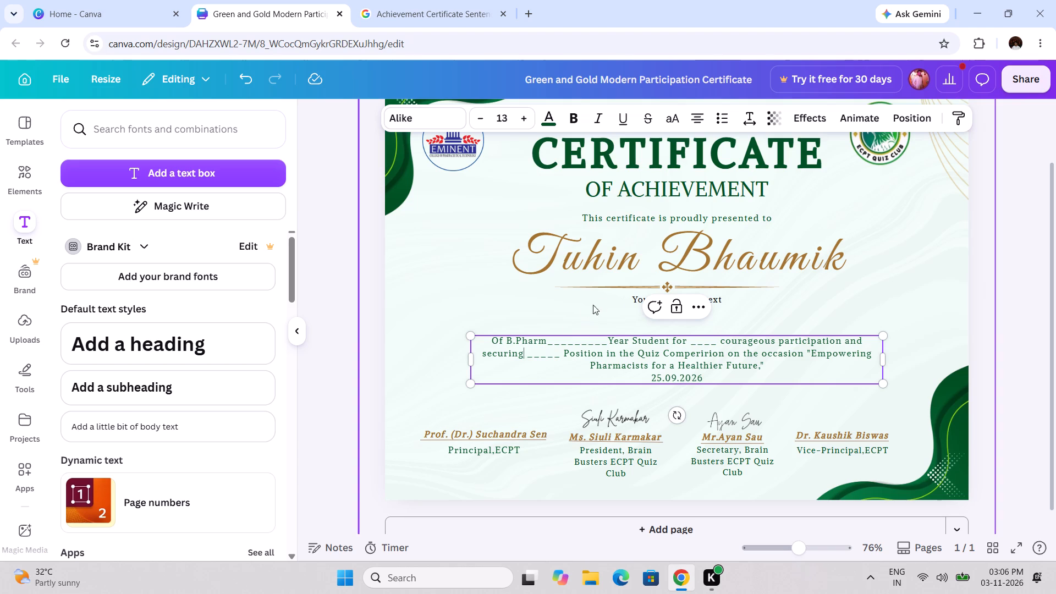
{"action": "left_click", "coordinate": [471, 301]}
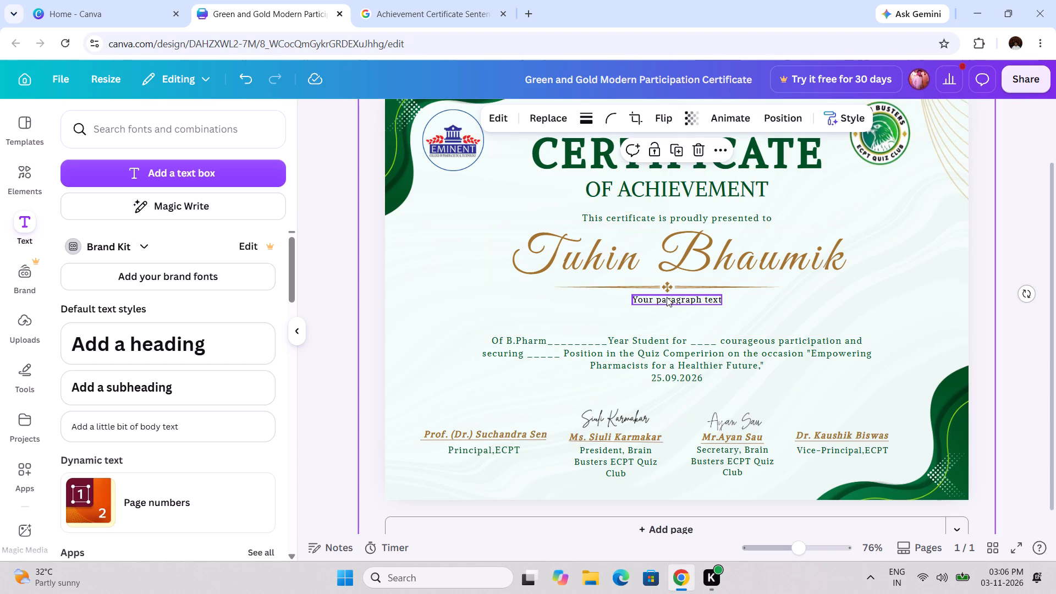
{"action": "left_click", "coordinate": [667, 297]}
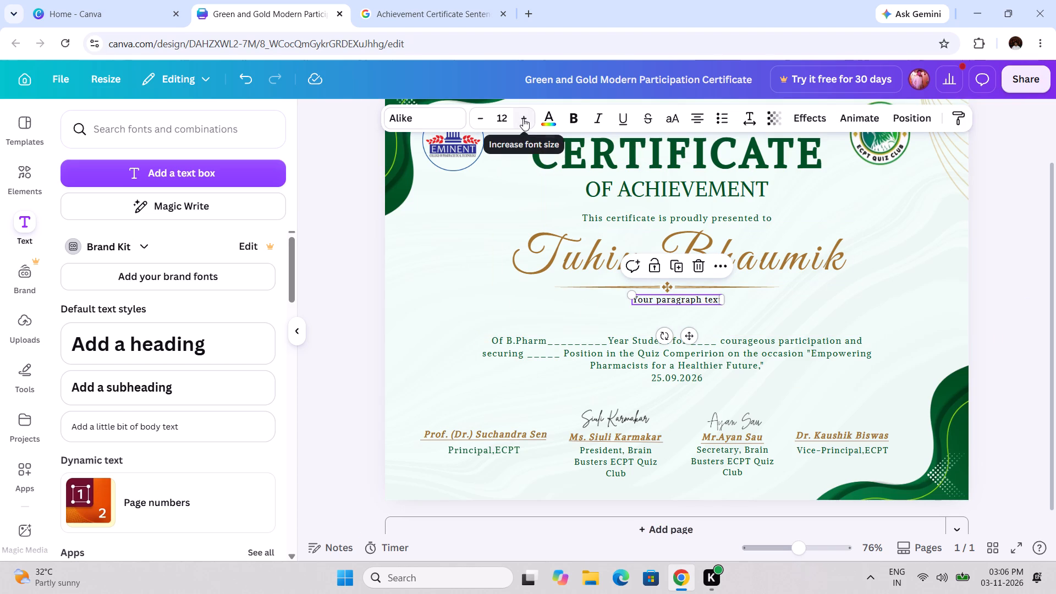
{"action": "double_click", "coordinate": [680, 300]}
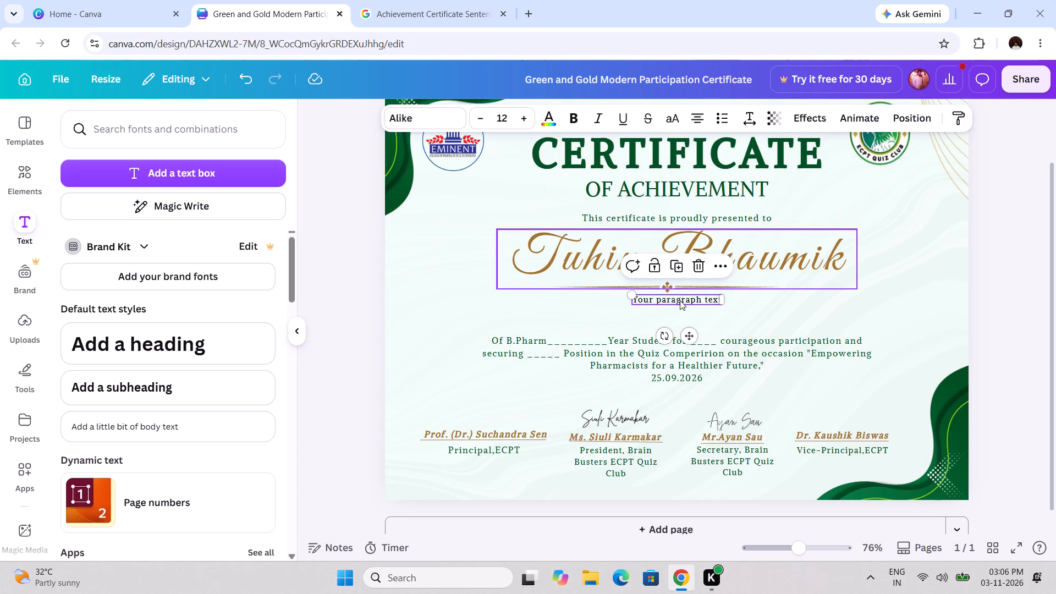
{"action": "key", "text": "BackSpace"}
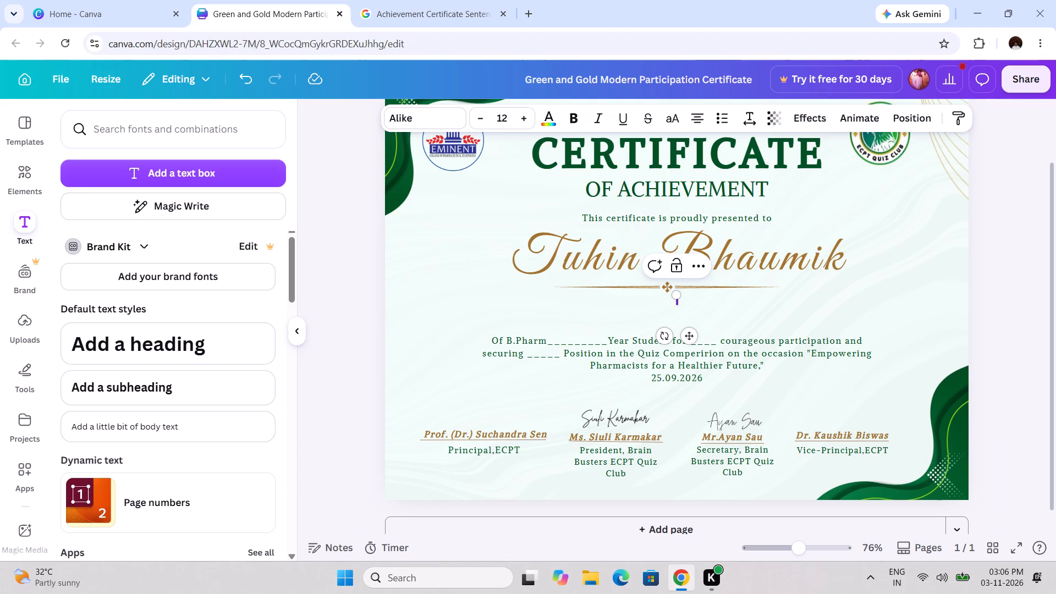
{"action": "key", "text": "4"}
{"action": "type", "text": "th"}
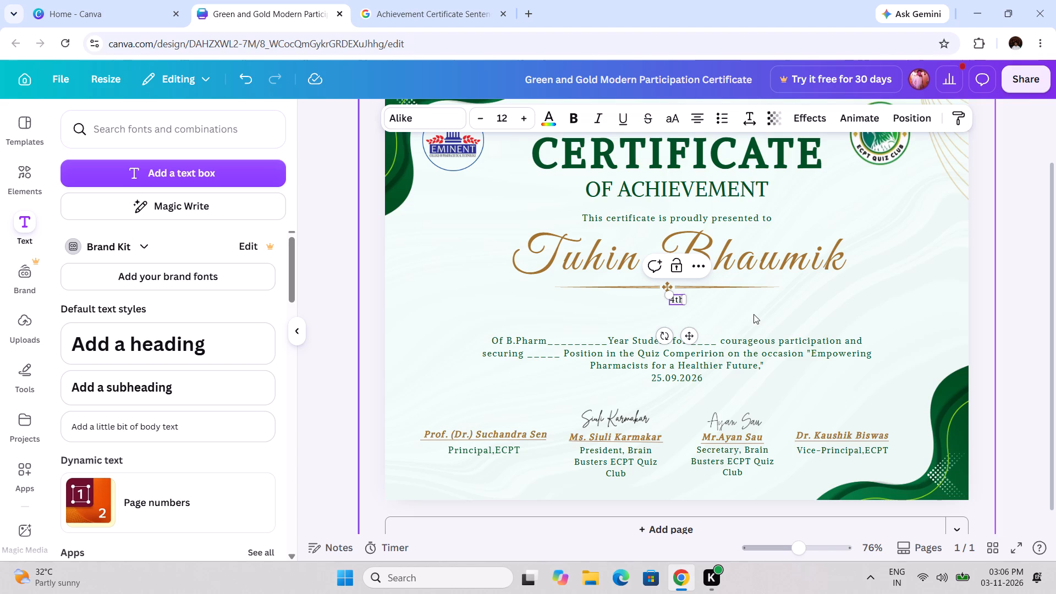
Format the "th" in the new "4th" text as superscript.
{"action": "scroll", "coordinate": [754, 314], "scroll_direction": "left", "scroll_amount": 1}
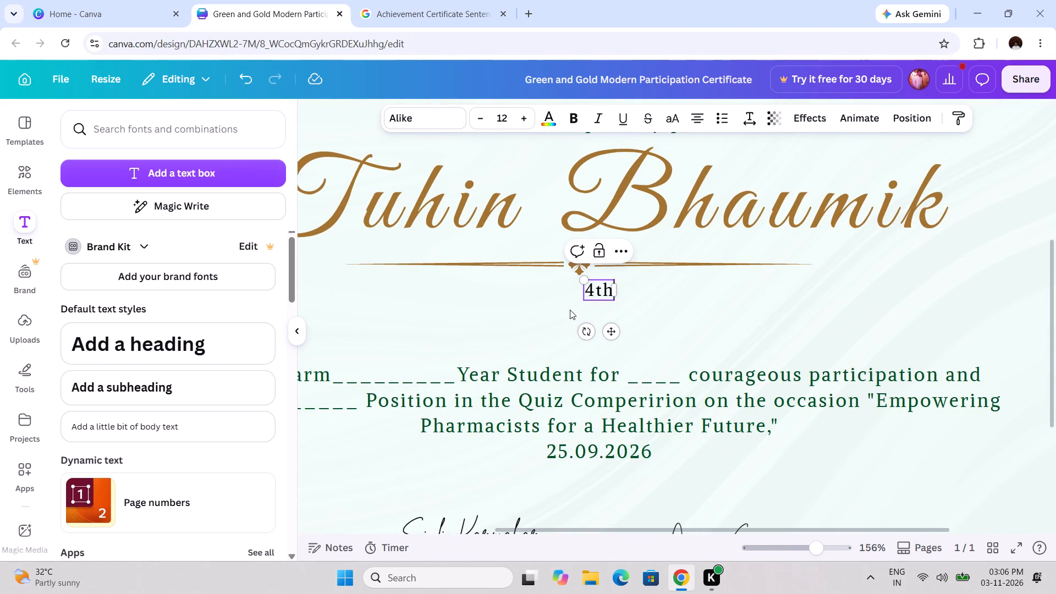
{"action": "left_click_drag", "start_coordinate": [596, 289], "coordinate": [618, 287]}
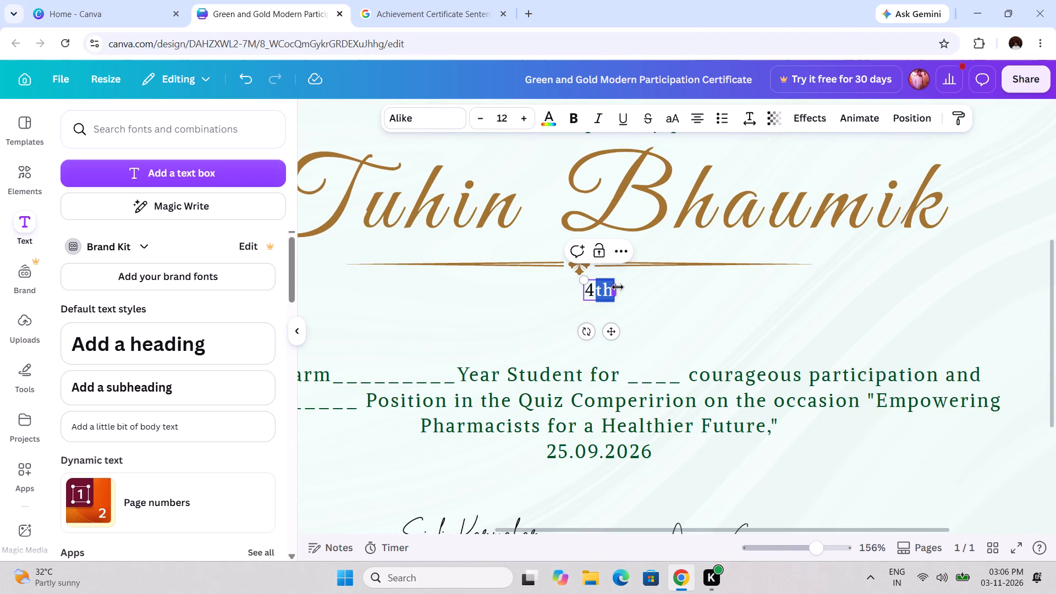
{"action": "left_click_drag", "start_coordinate": [618, 287], "coordinate": [617, 287]}
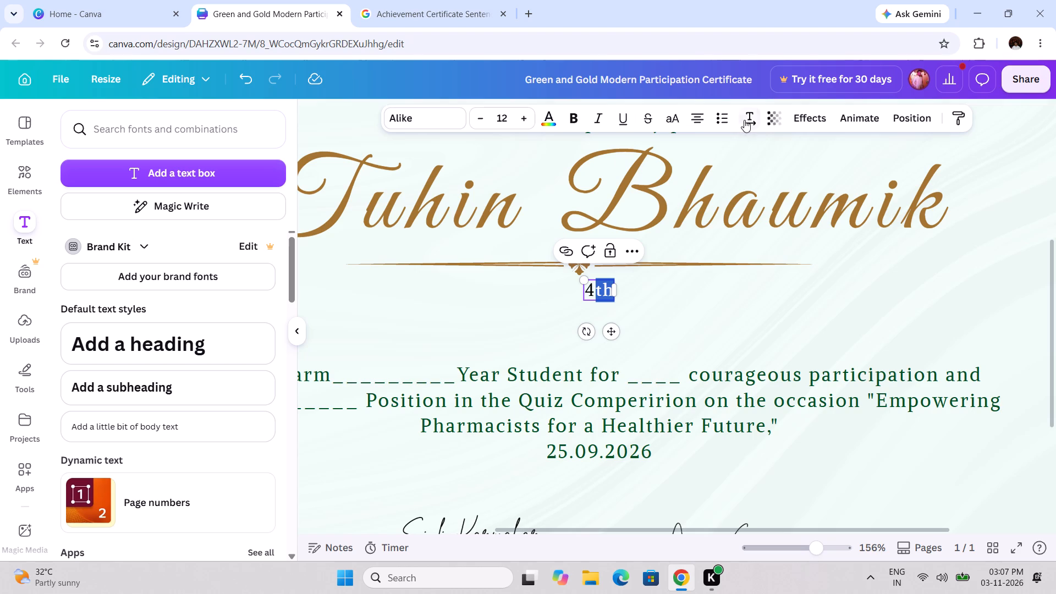
{"action": "left_click", "coordinate": [745, 120]}
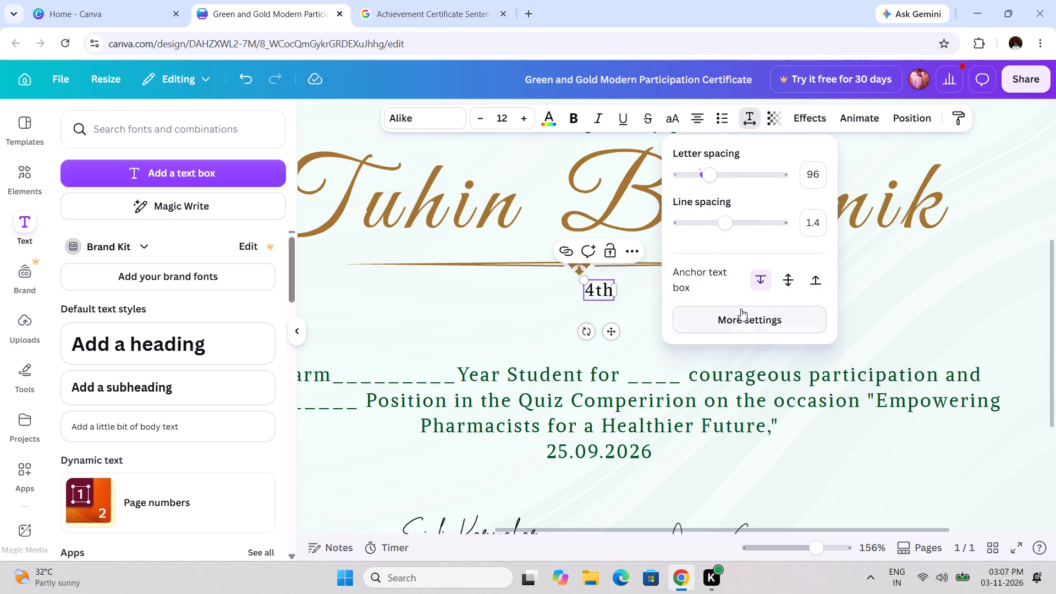
{"action": "left_click", "coordinate": [741, 311]}
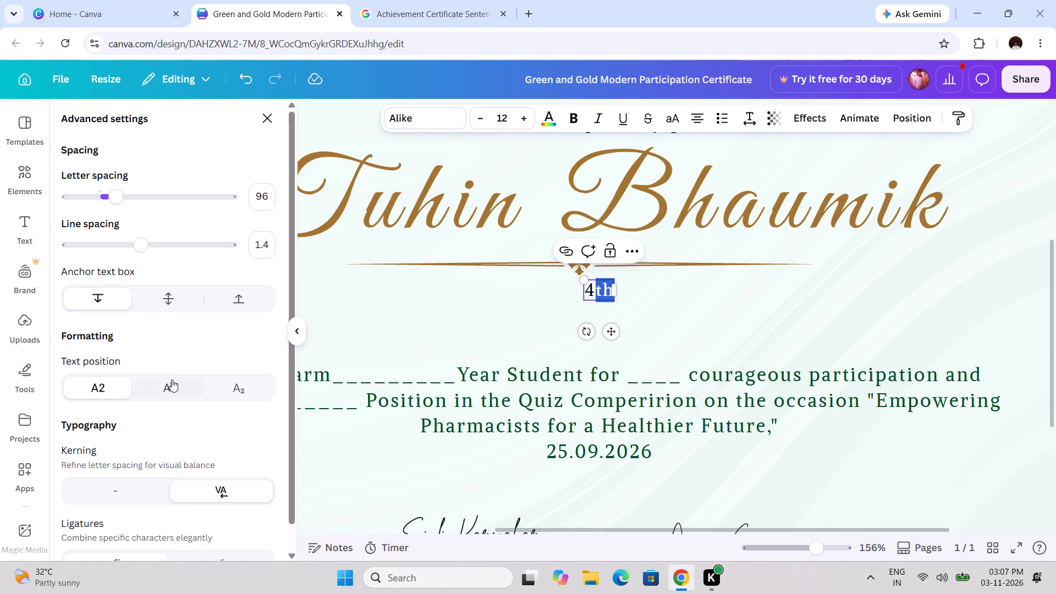
{"action": "left_click", "coordinate": [170, 386]}
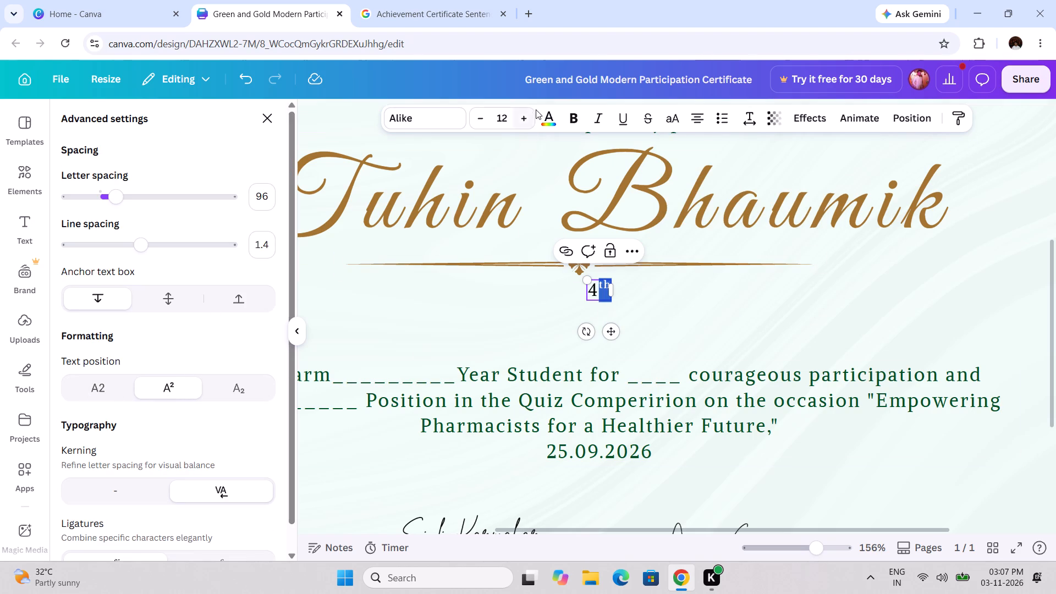
Colour the whole "4th" text dark green #015024 to match the paragraph.
{"action": "left_click", "coordinate": [551, 117]}
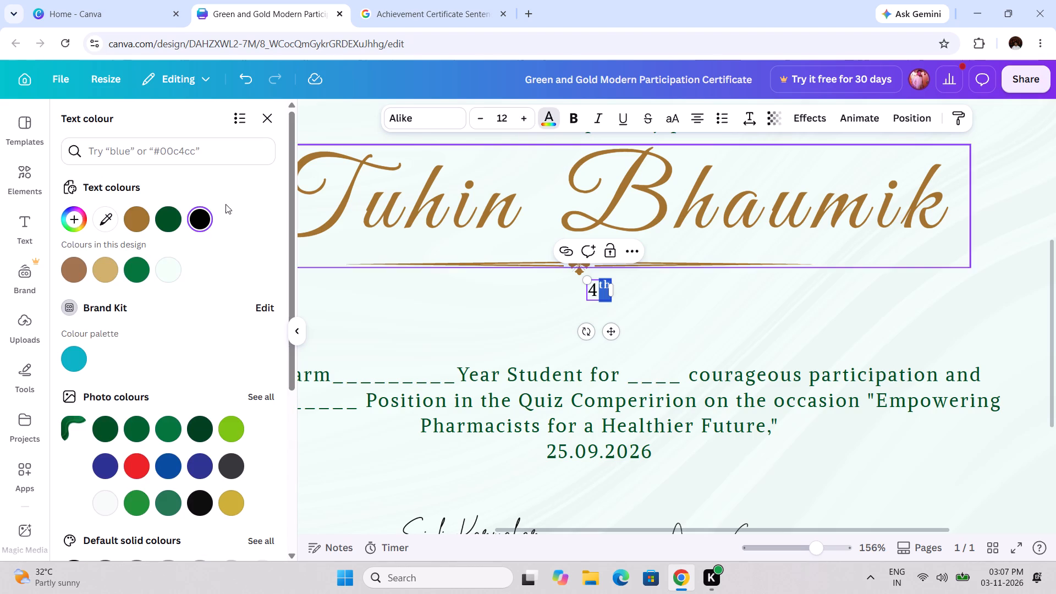
{"action": "left_click", "coordinate": [164, 225]}
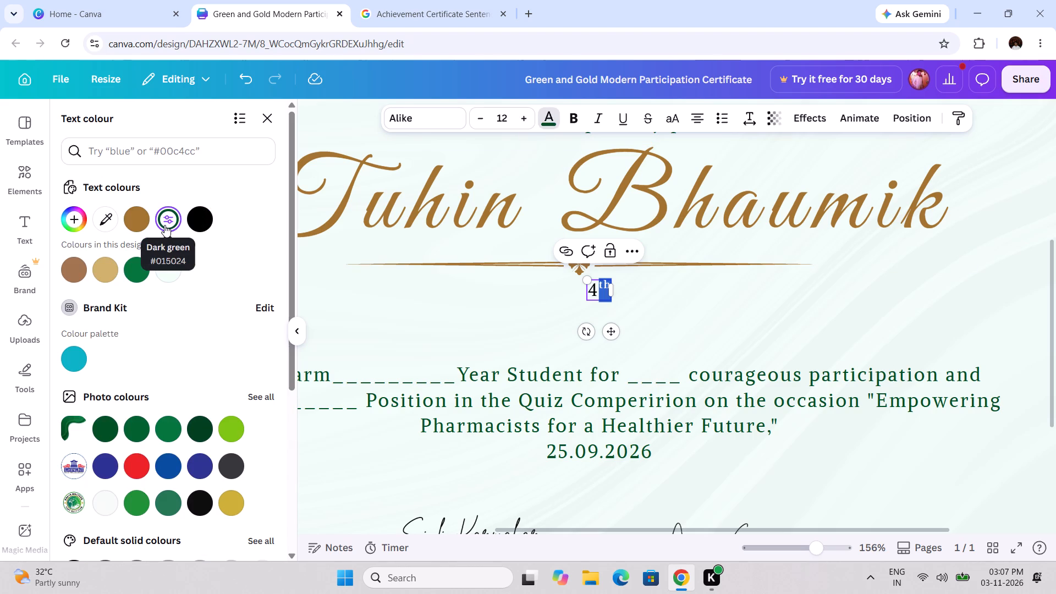
{"action": "double_click", "coordinate": [590, 288]}
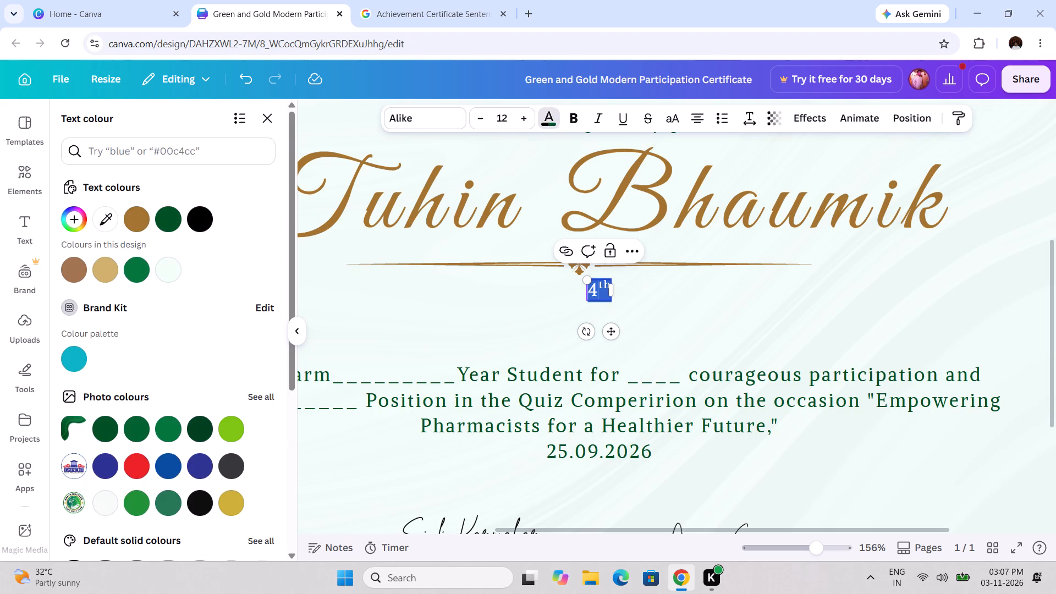
{"action": "left_click", "coordinate": [161, 217]}
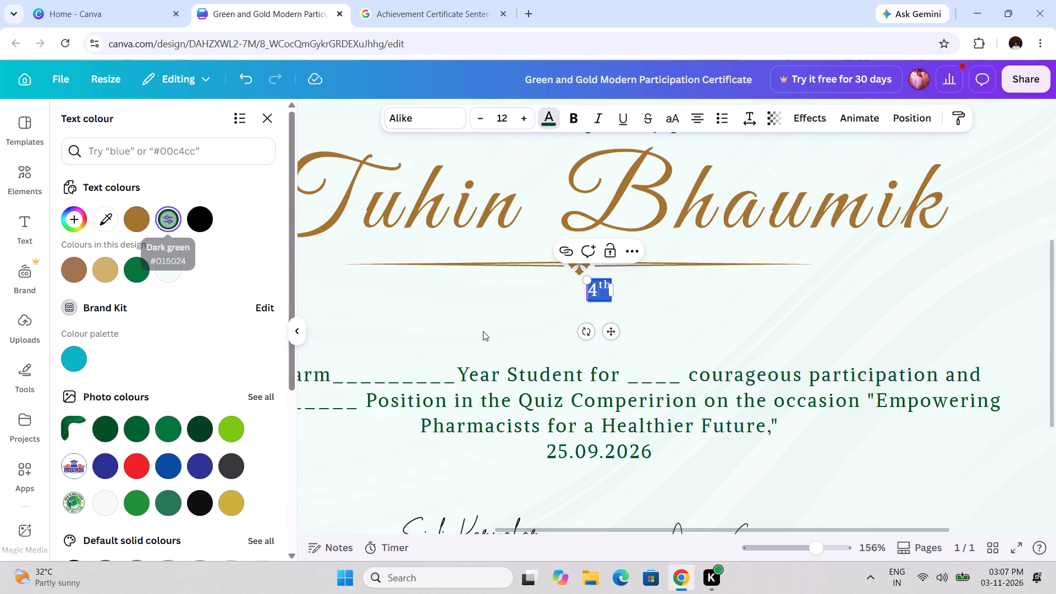
{"action": "left_click", "coordinate": [681, 308]}
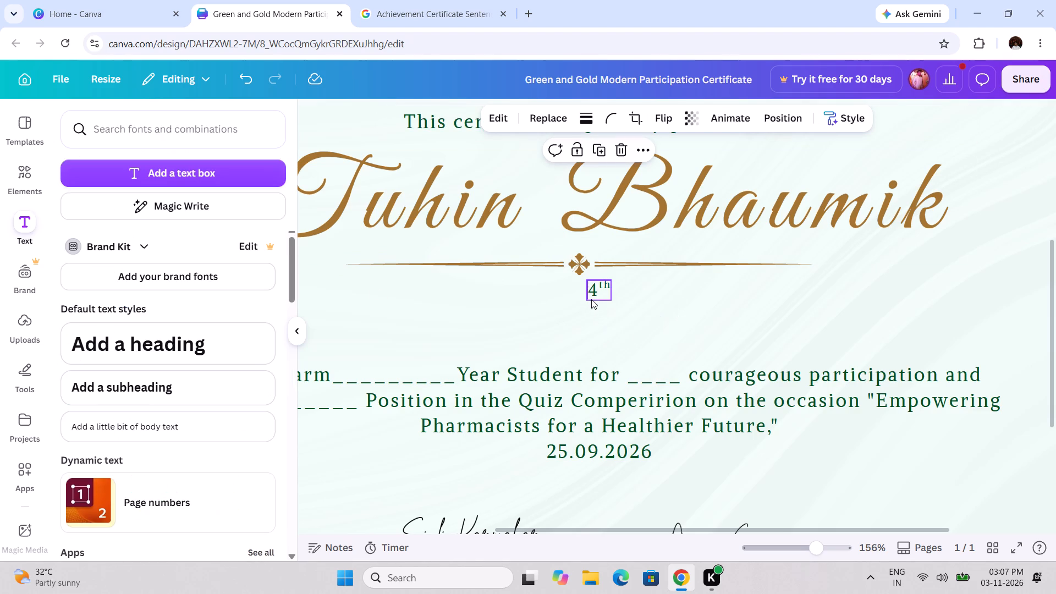
Move the "4th" text onto the blank between "B.Pharm" and "Year Student" in the recognition paragraph.
{"action": "left_click", "coordinate": [591, 299]}
{"action": "left_click_drag", "start_coordinate": [608, 331], "coordinate": [372, 414]}
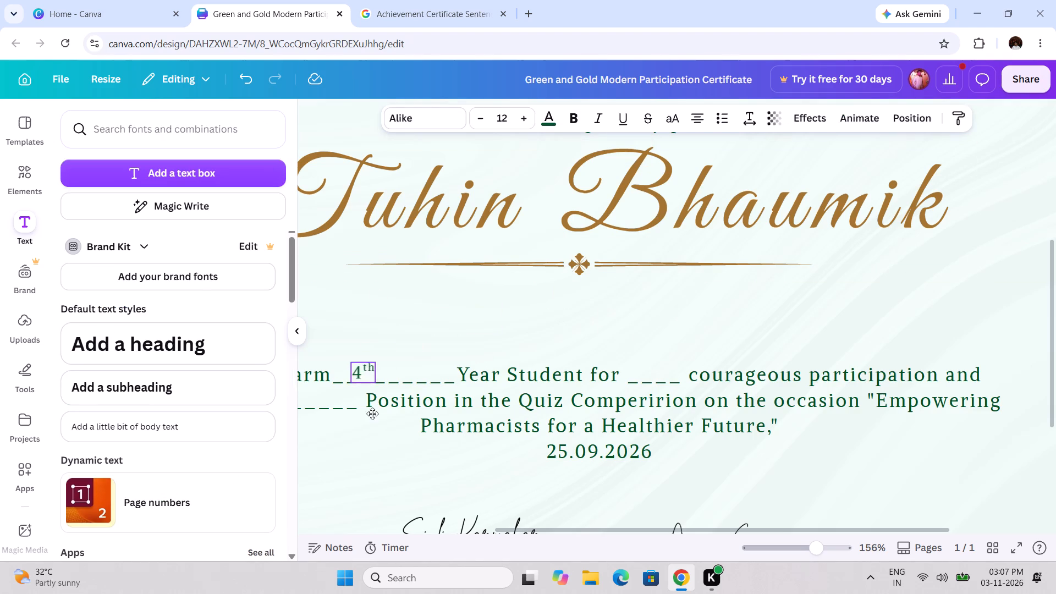
{"action": "left_click_drag", "start_coordinate": [372, 414], "coordinate": [393, 414]}
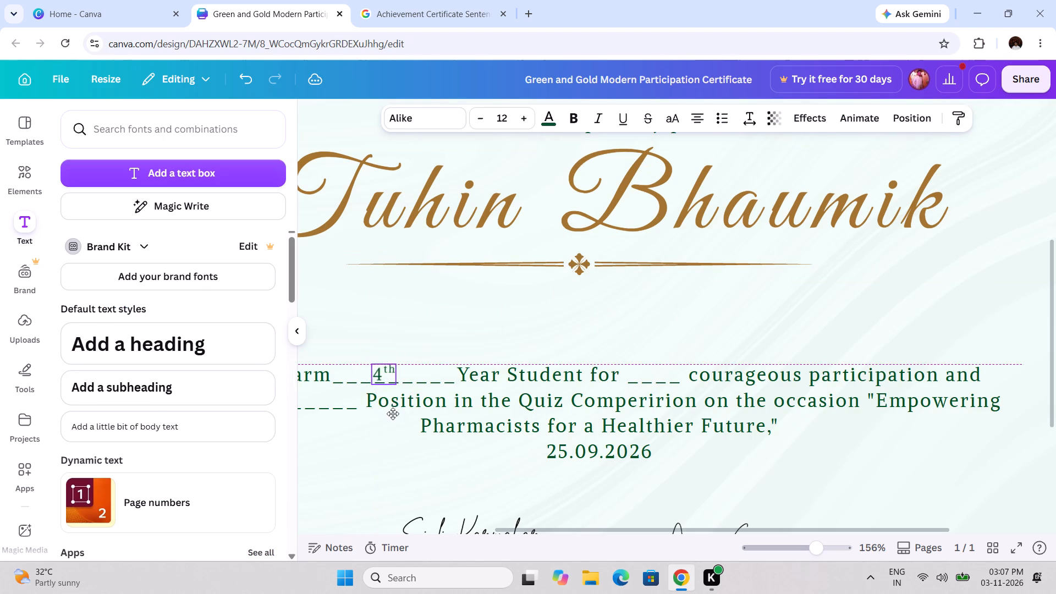
{"action": "left_click_drag", "start_coordinate": [393, 414], "coordinate": [393, 413]}
Enlarge the "4th" text to about font size 16.8 and widen its box to about 17 along the blank.
{"action": "left_click_drag", "start_coordinate": [367, 362], "coordinate": [355, 358]}
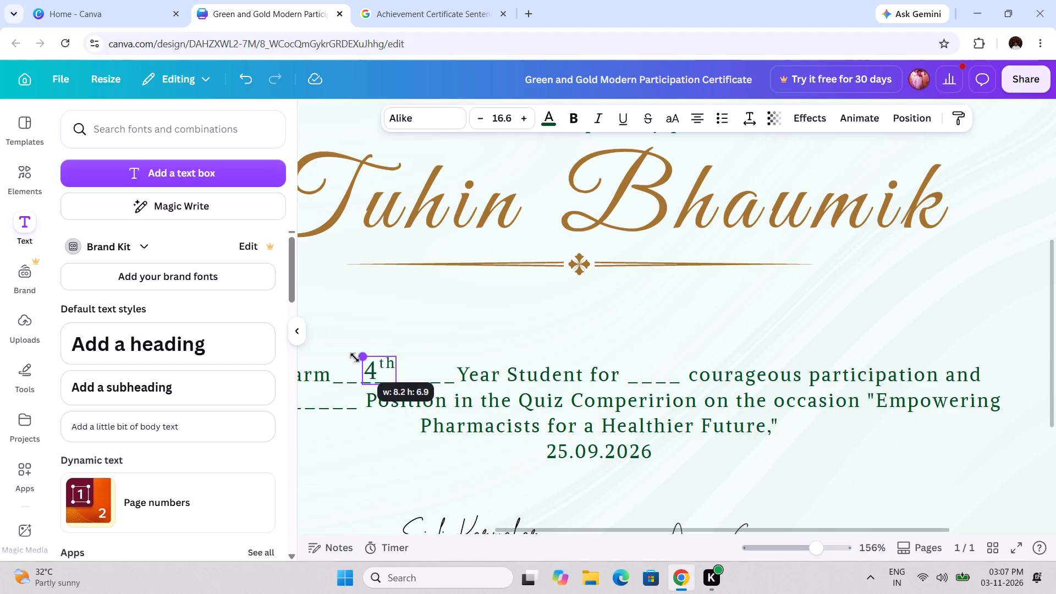
{"action": "left_click_drag", "start_coordinate": [355, 358], "coordinate": [355, 358]}
{"action": "left_click", "coordinate": [395, 369]}
{"action": "left_click", "coordinate": [395, 369]}
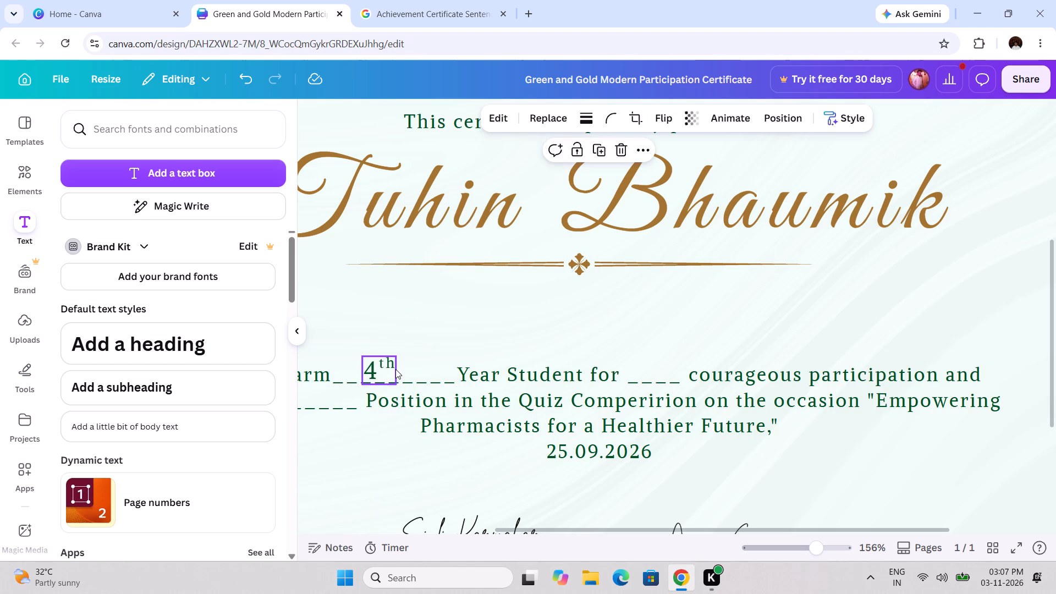
{"action": "left_click", "coordinate": [392, 370]}
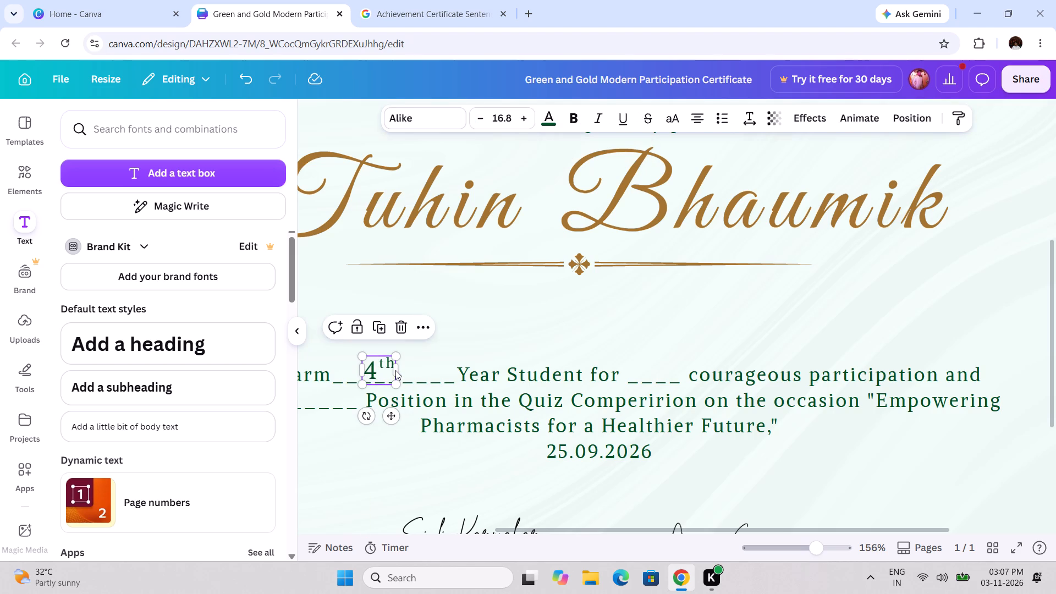
{"action": "left_click_drag", "start_coordinate": [397, 371], "coordinate": [431, 370]}
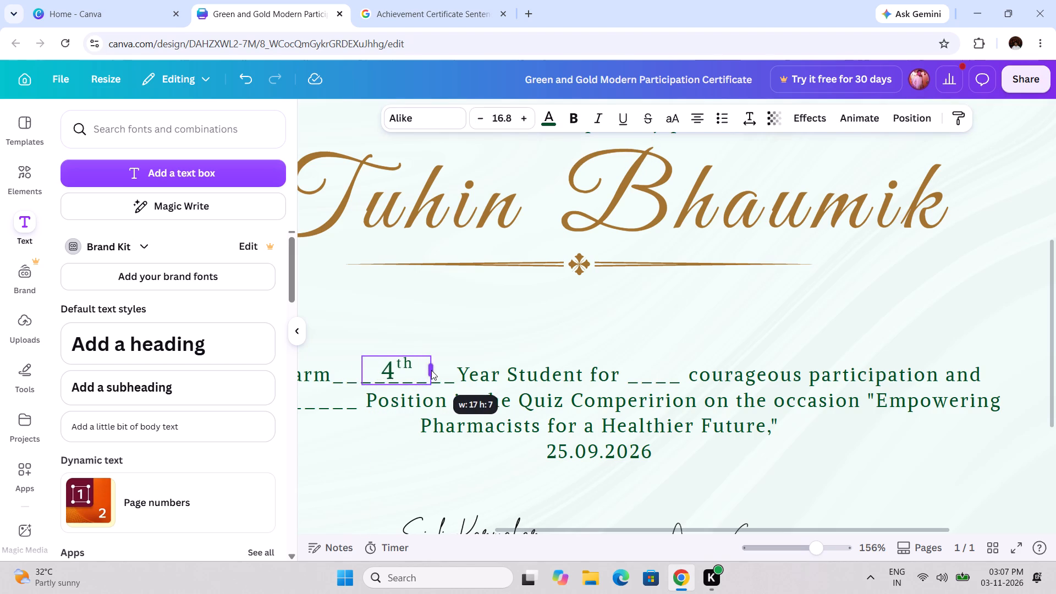
{"action": "left_click_drag", "start_coordinate": [431, 370], "coordinate": [431, 371]}
Duplicate the "4th" text onto the blank before "courageous participation" and reduce the copy to font size 12.
{"action": "scroll", "coordinate": [675, 361], "scroll_direction": "left", "scroll_amount": 1}
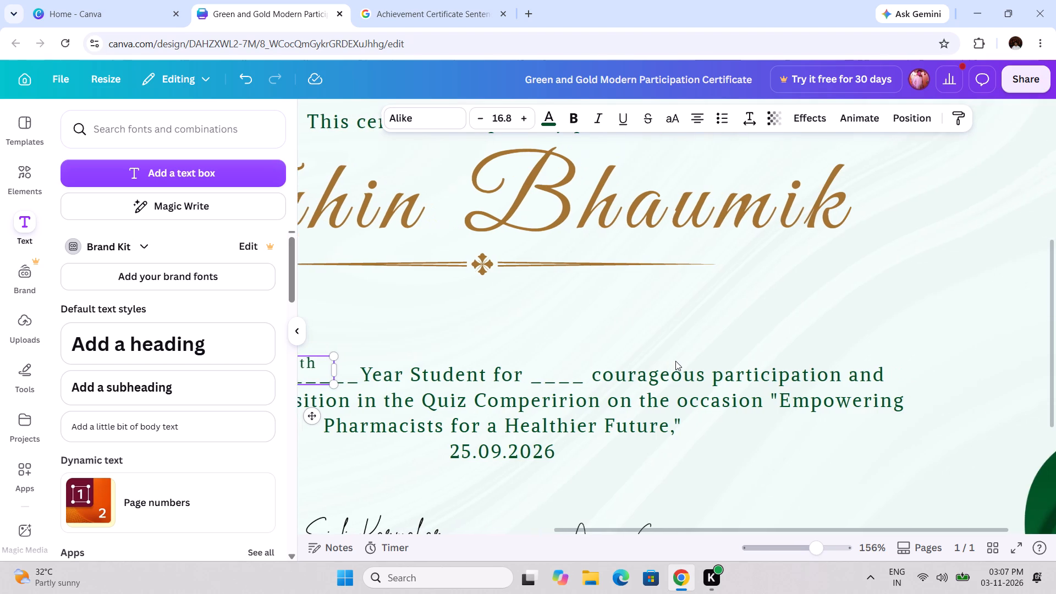
{"action": "scroll", "coordinate": [675, 361], "scroll_direction": "left", "scroll_amount": 1}
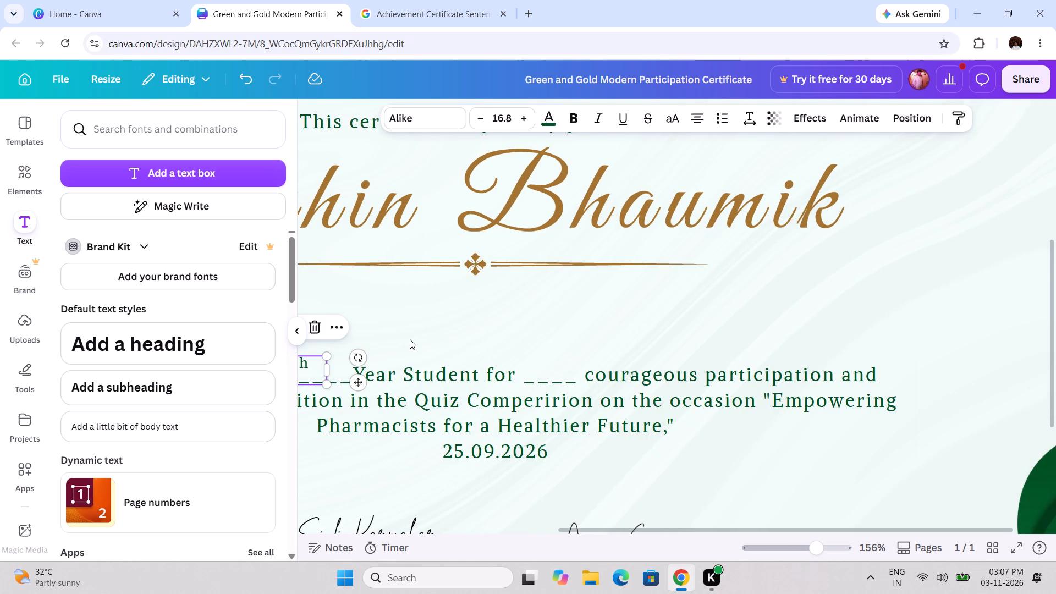
{"action": "scroll", "coordinate": [410, 339], "scroll_direction": "right", "scroll_amount": 1}
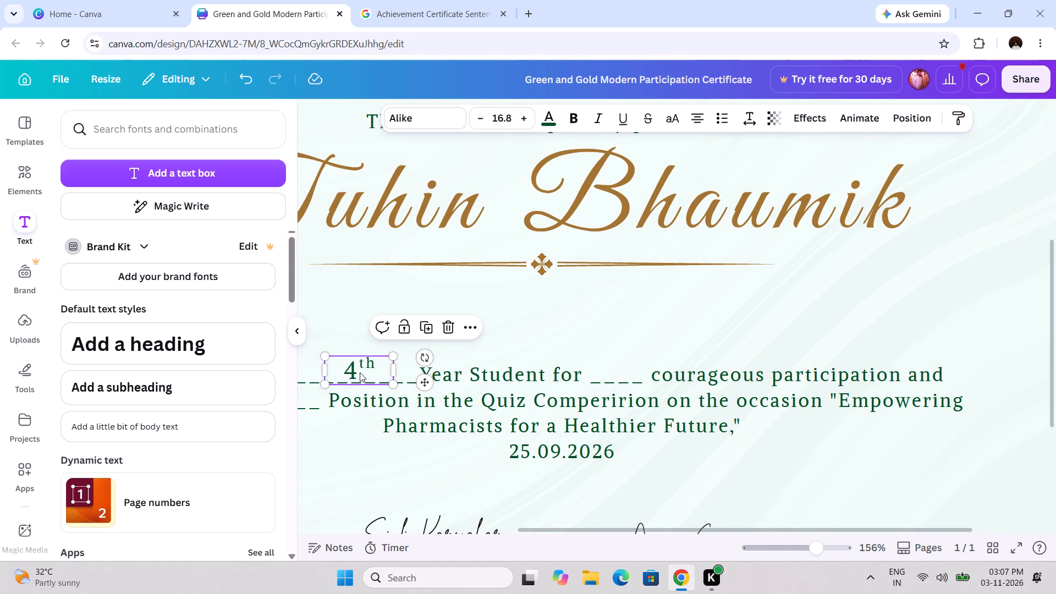
{"action": "left_click", "coordinate": [356, 331]}
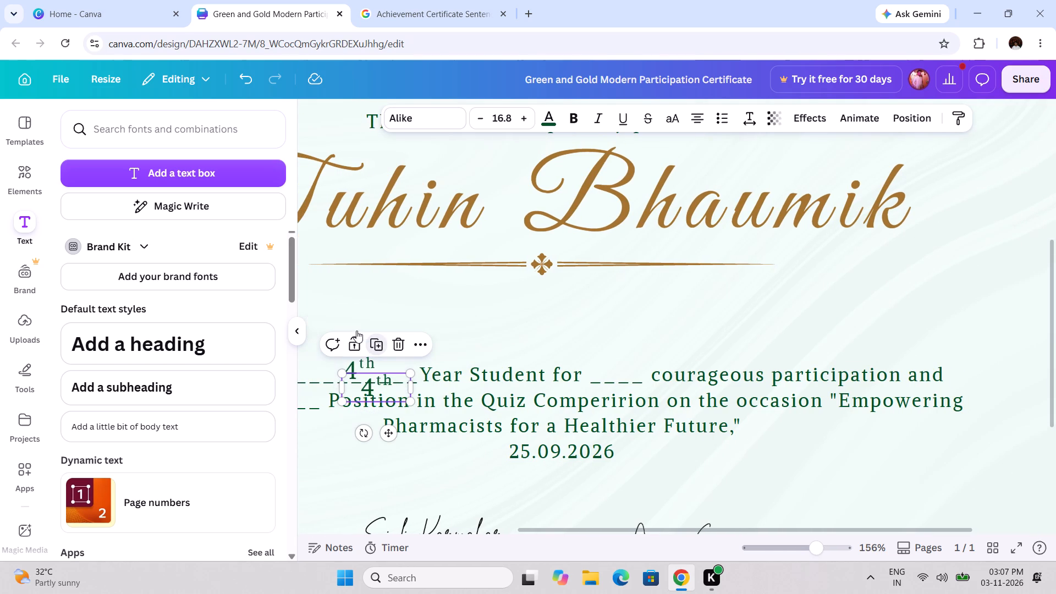
{"action": "left_click_drag", "start_coordinate": [389, 432], "coordinate": [627, 397]}
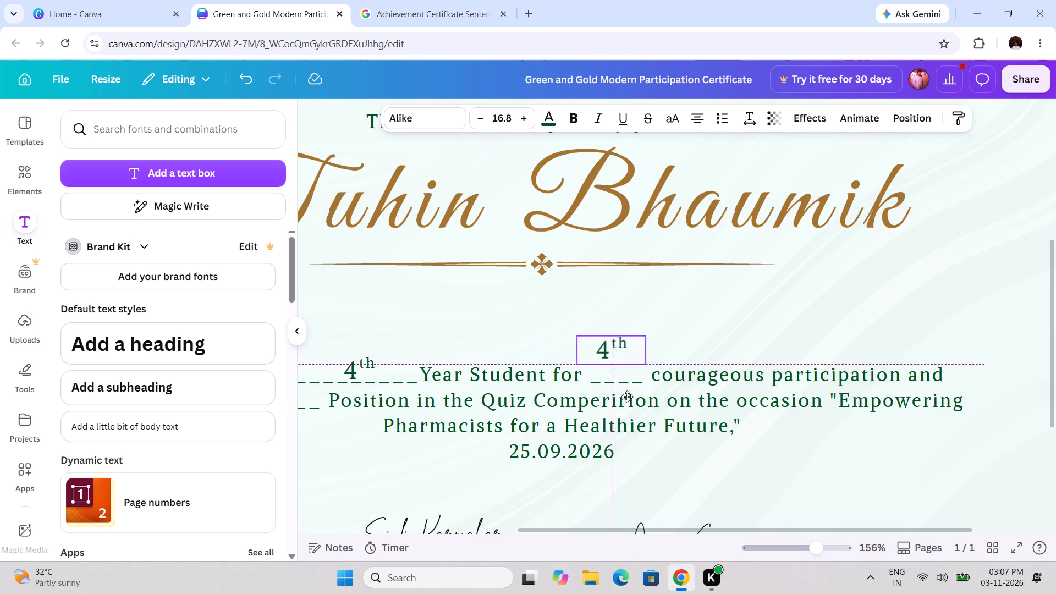
{"action": "left_click_drag", "start_coordinate": [627, 397], "coordinate": [634, 414]}
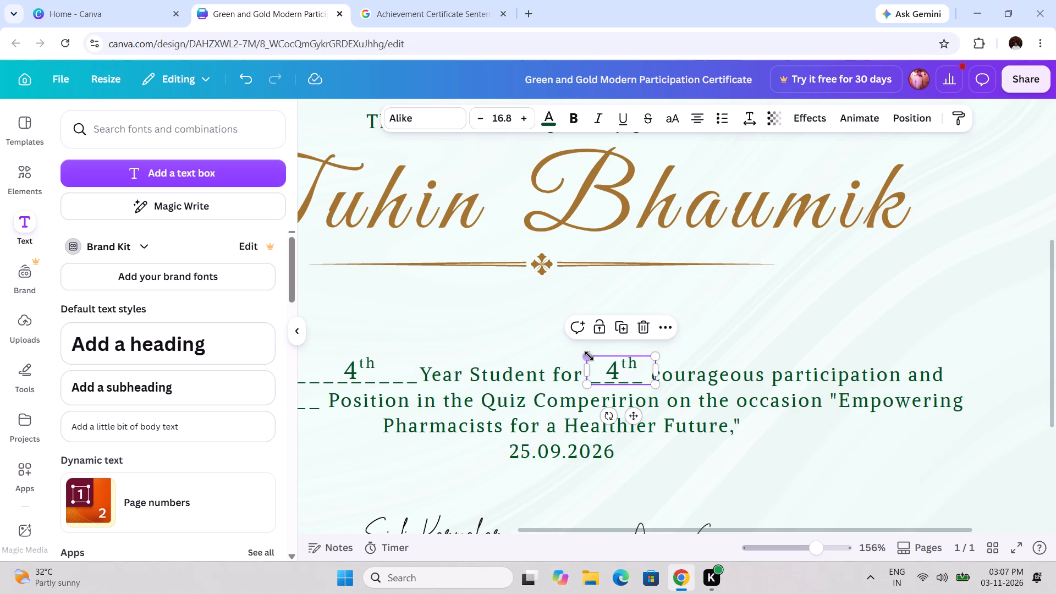
{"action": "left_click_drag", "start_coordinate": [588, 355], "coordinate": [606, 371]}
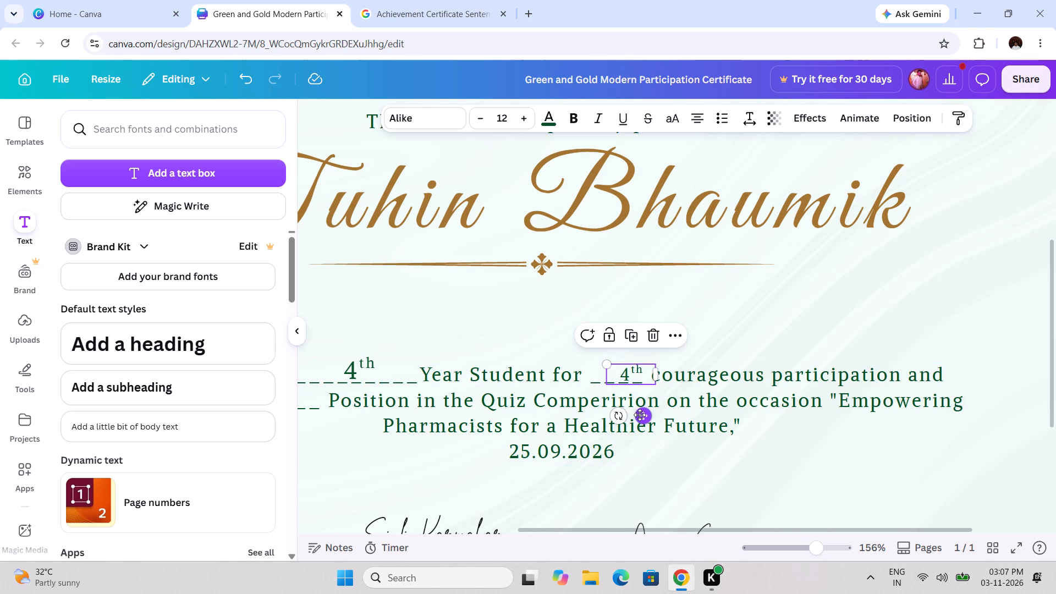
{"action": "left_click_drag", "start_coordinate": [640, 415], "coordinate": [631, 414]}
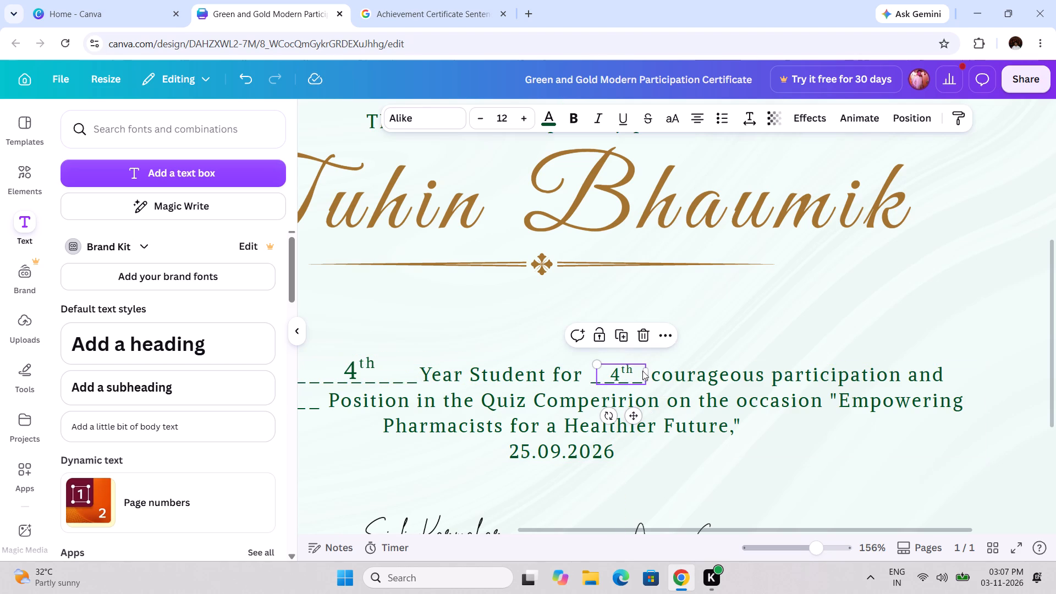
Replace the copied "4th" text on the blank before "courageous participation" with "his".
{"action": "double_click", "coordinate": [632, 370]}
{"action": "key", "text": "BackSpace"}
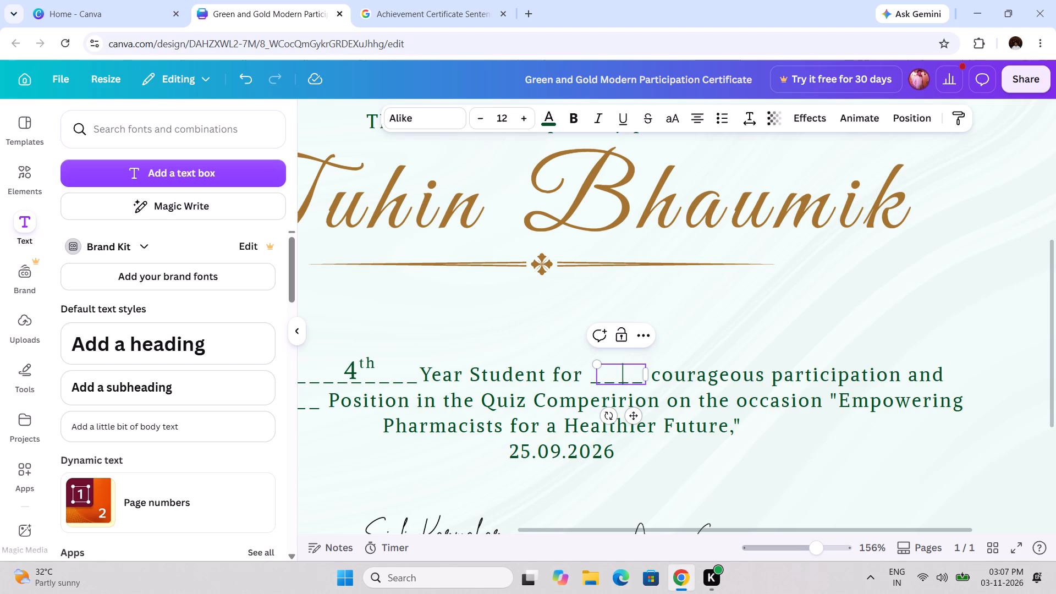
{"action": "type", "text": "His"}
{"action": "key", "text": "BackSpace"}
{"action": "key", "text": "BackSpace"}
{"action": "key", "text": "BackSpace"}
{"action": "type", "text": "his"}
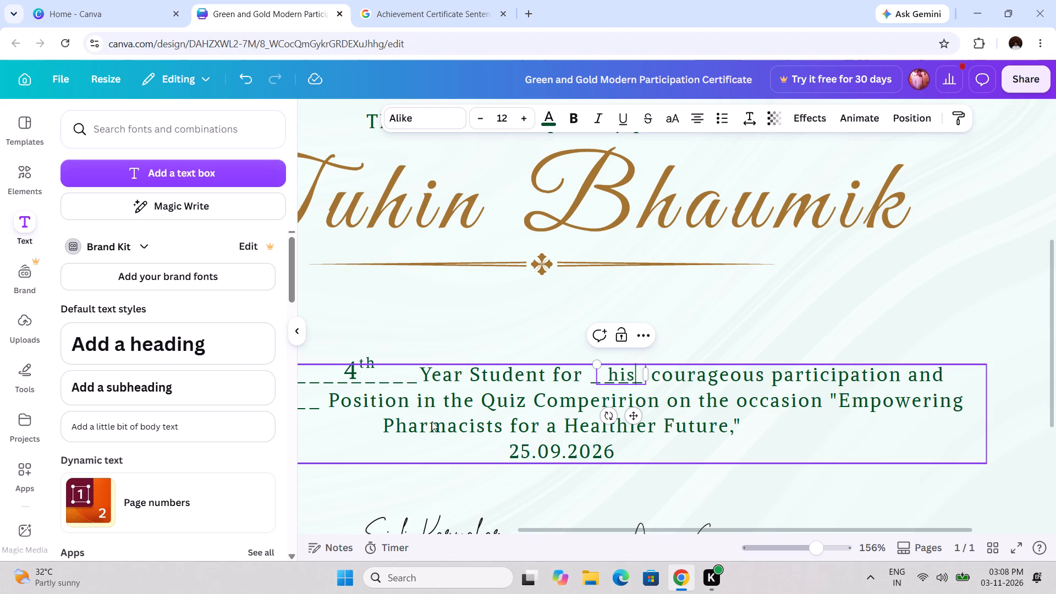
Duplicate the student-year "4th" text onto the blank after "securing" and reduce the copy to about font size 14.3.
{"action": "scroll", "coordinate": [432, 421], "scroll_direction": "right", "scroll_amount": 4}
{"action": "left_click", "coordinate": [566, 371]}
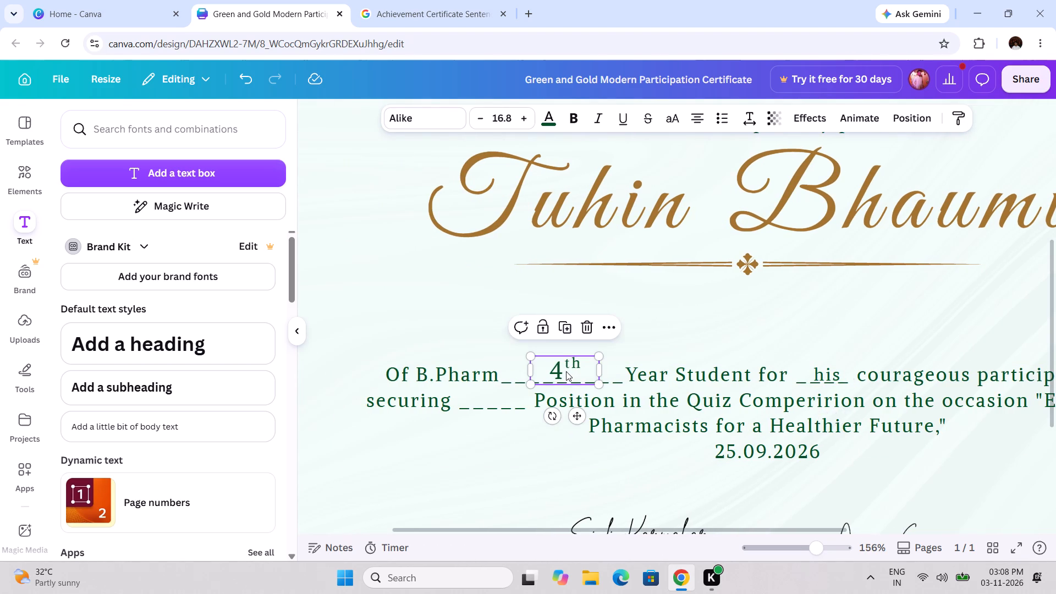
{"action": "left_click", "coordinate": [573, 326]}
{"action": "left_click_drag", "start_coordinate": [591, 435], "coordinate": [477, 441]}
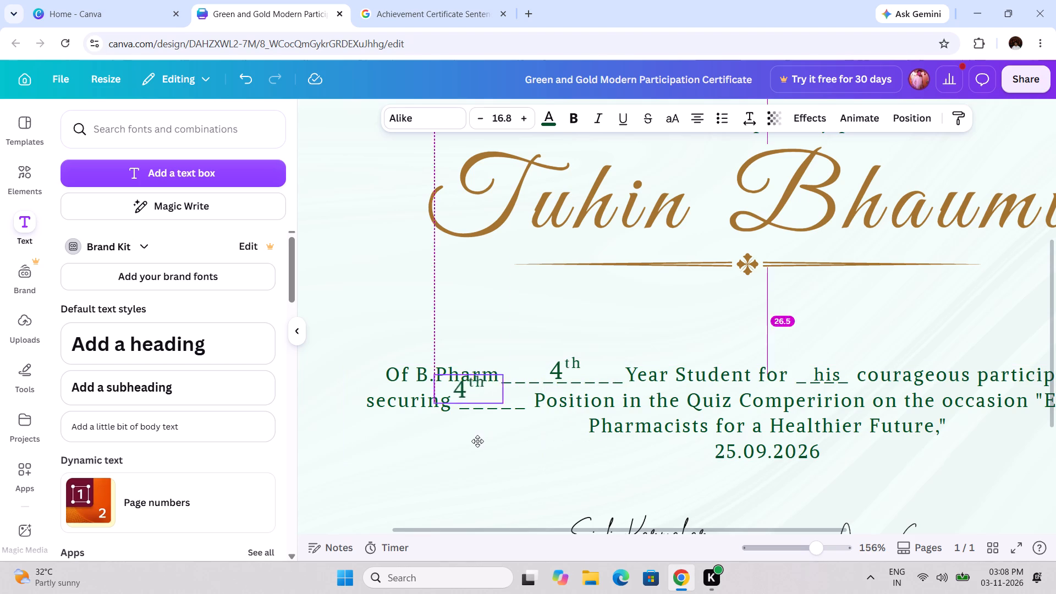
{"action": "left_click_drag", "start_coordinate": [477, 441], "coordinate": [505, 445]}
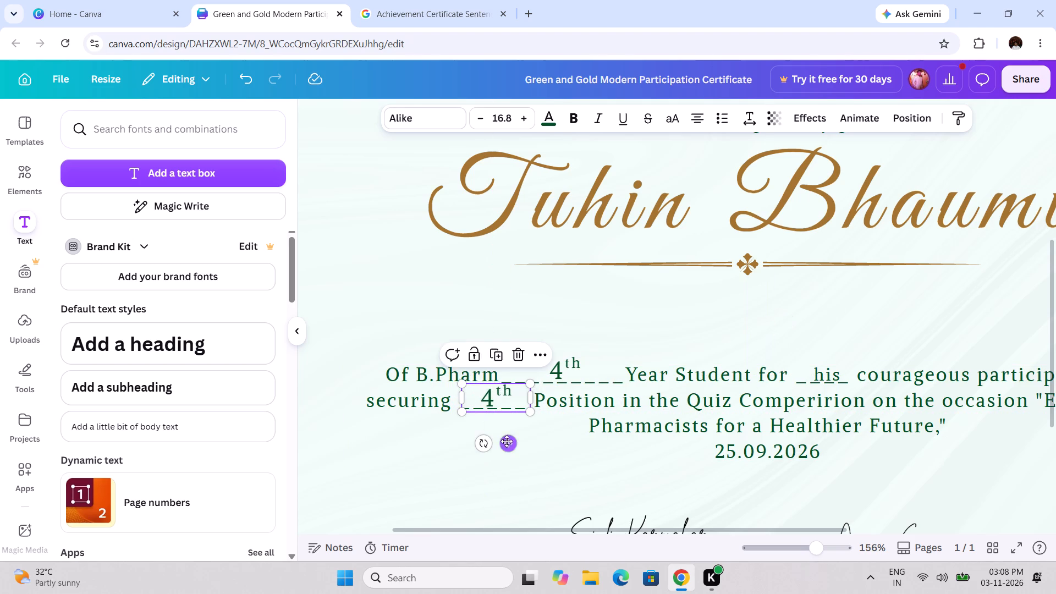
{"action": "left_click_drag", "start_coordinate": [458, 381], "coordinate": [468, 387]}
{"action": "left_click_drag", "start_coordinate": [508, 437], "coordinate": [499, 437]}
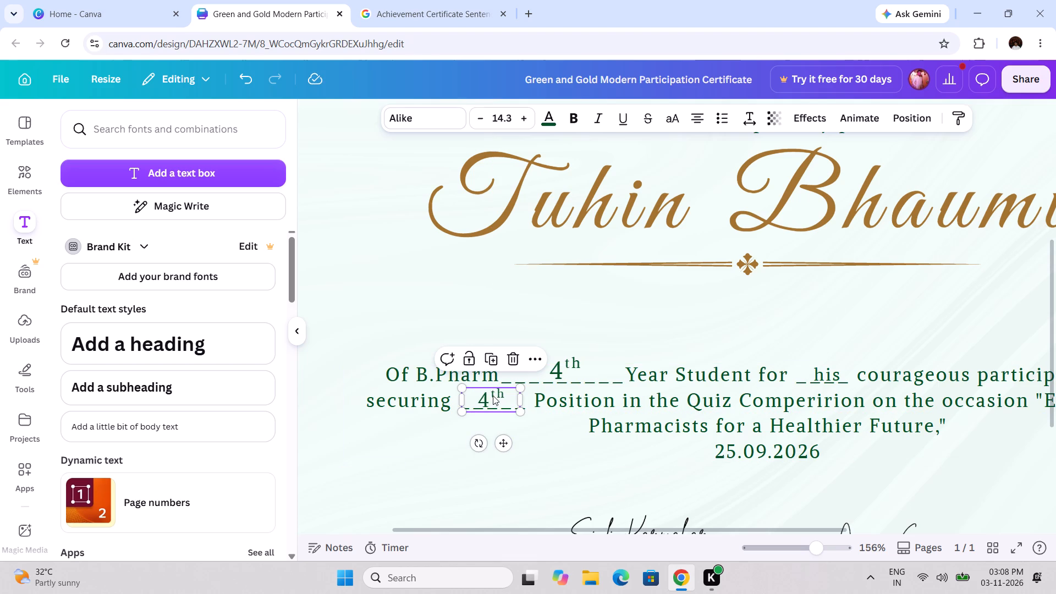
Change the copied "4th" text on the blank after "securing" to "1st".
{"action": "left_click", "coordinate": [501, 392]}
{"action": "left_click", "coordinate": [497, 395]}
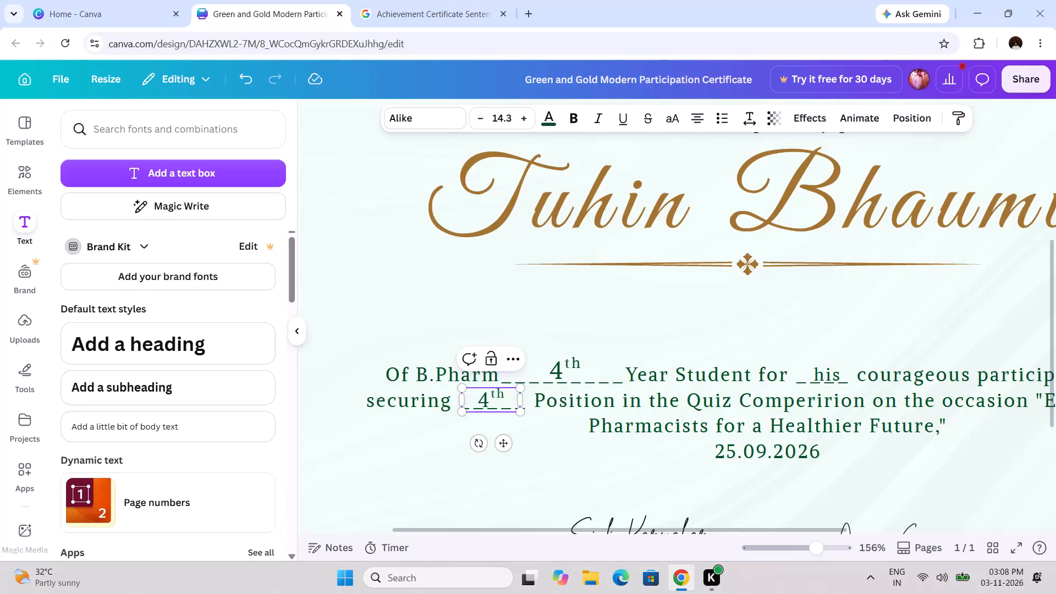
{"action": "key", "text": "BackSpace"}
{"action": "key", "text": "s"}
{"action": "key", "text": "Right"}
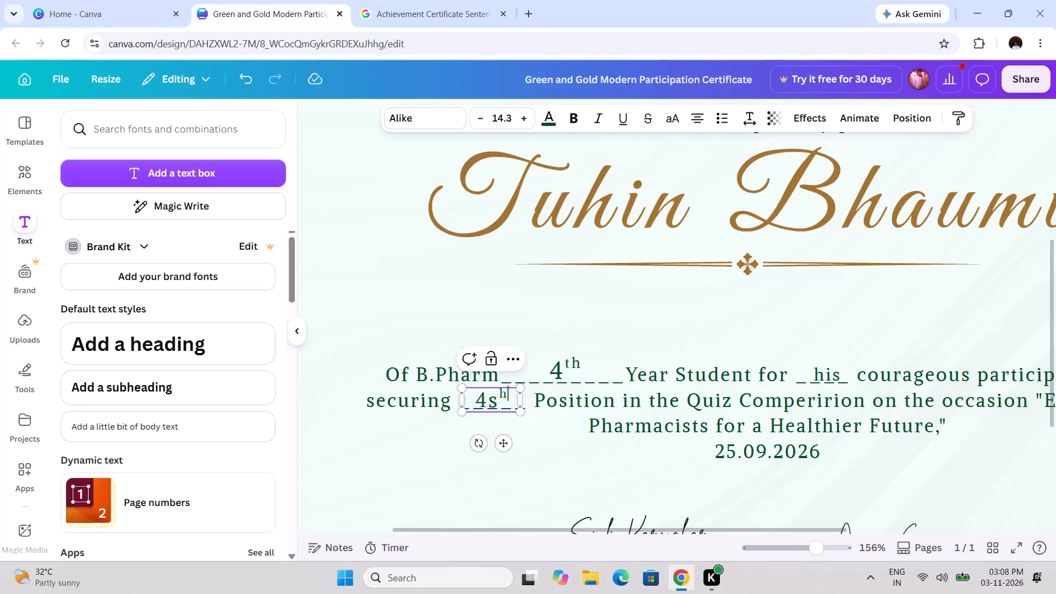
{"action": "key", "text": "BackSpace"}
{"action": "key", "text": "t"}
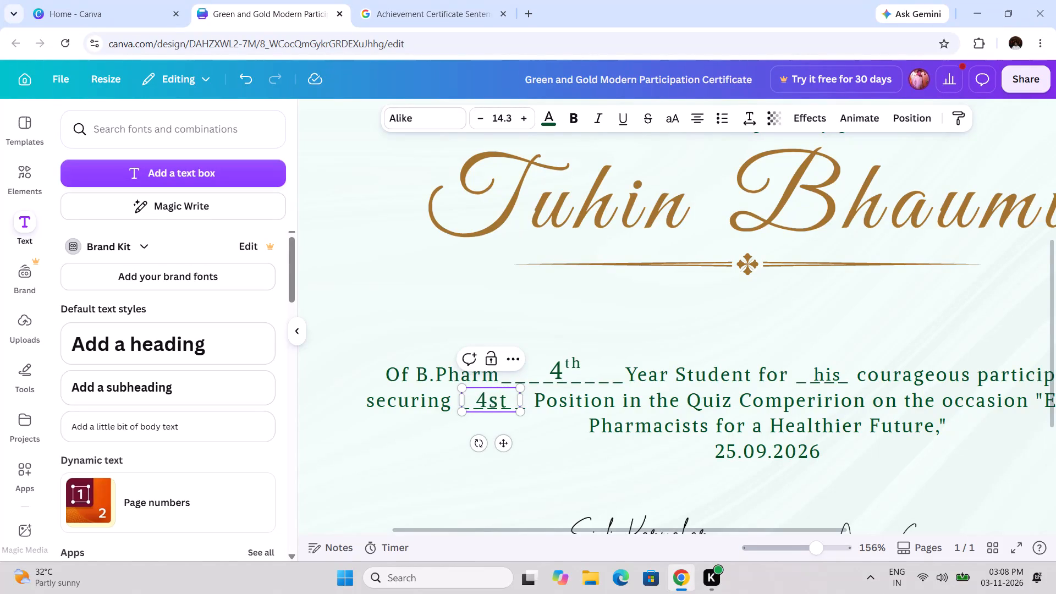
{"action": "key", "text": "Left"}
{"action": "key", "text": "Left"}
{"action": "key", "text": "BackSpace"}
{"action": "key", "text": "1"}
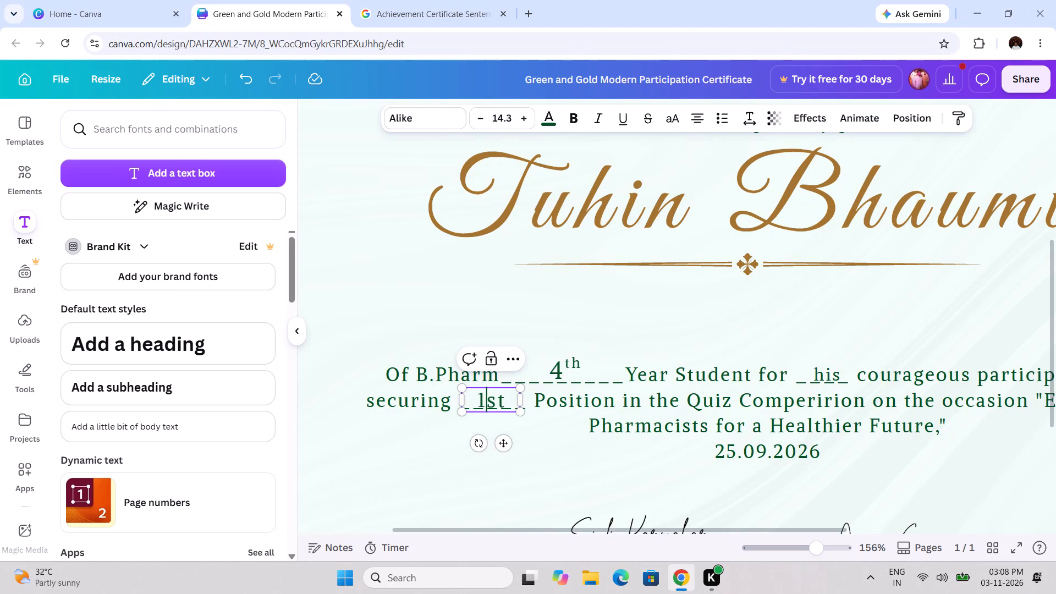
Make the "st" in the "1st" position text superscript.
{"action": "left_click_drag", "start_coordinate": [505, 400], "coordinate": [490, 404]}
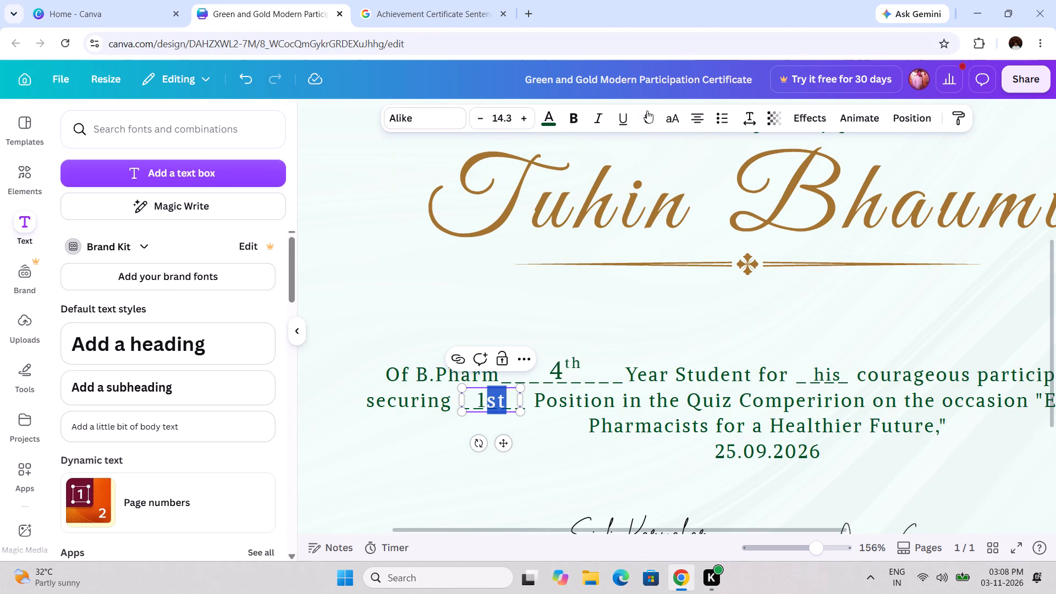
{"action": "left_click", "coordinate": [748, 119]}
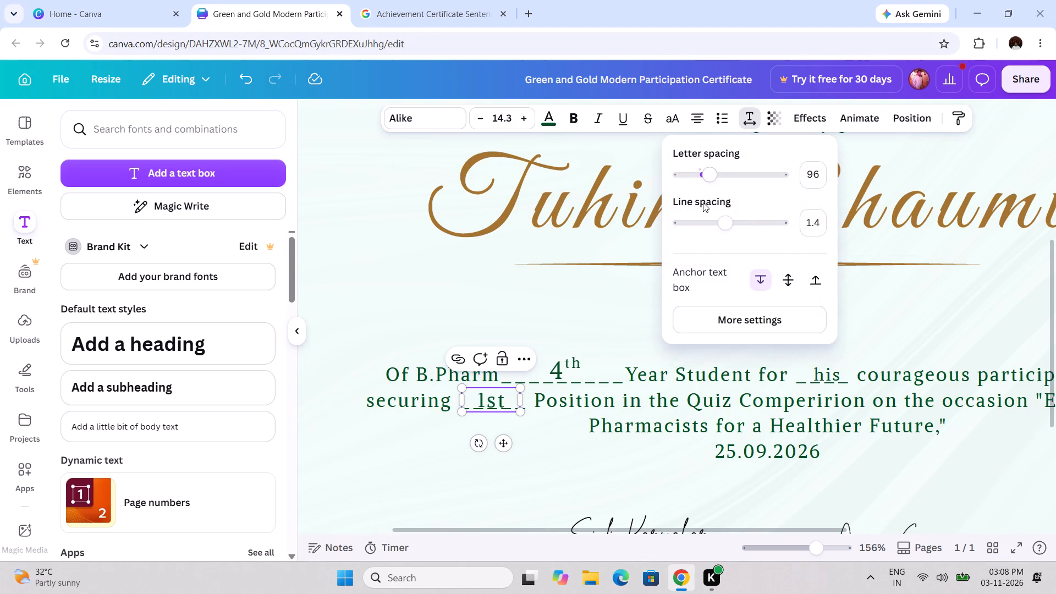
{"action": "left_click", "coordinate": [733, 323]}
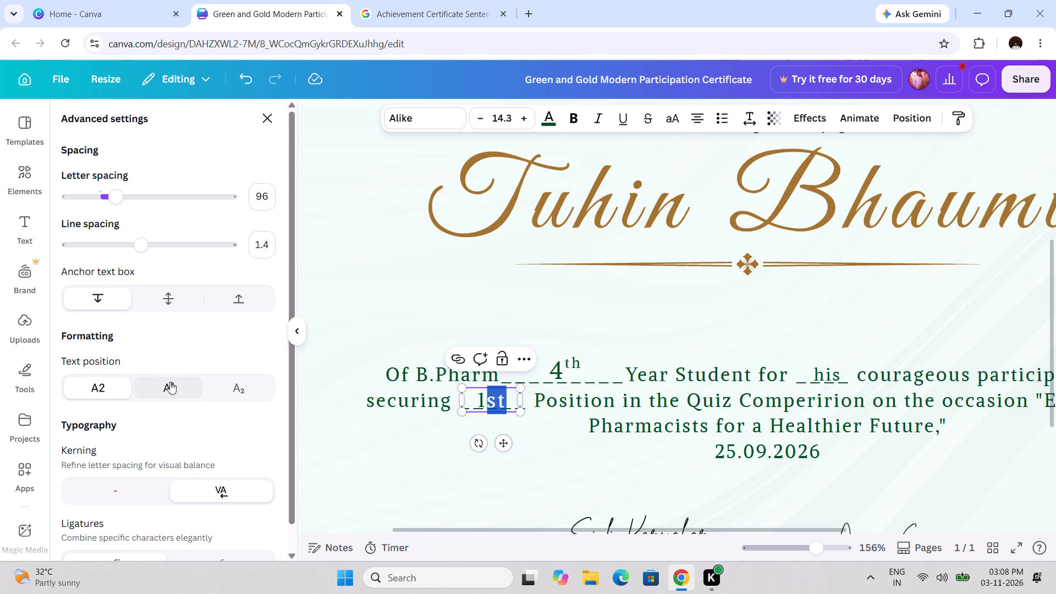
{"action": "left_click", "coordinate": [170, 382]}
{"action": "left_click", "coordinate": [400, 294]}
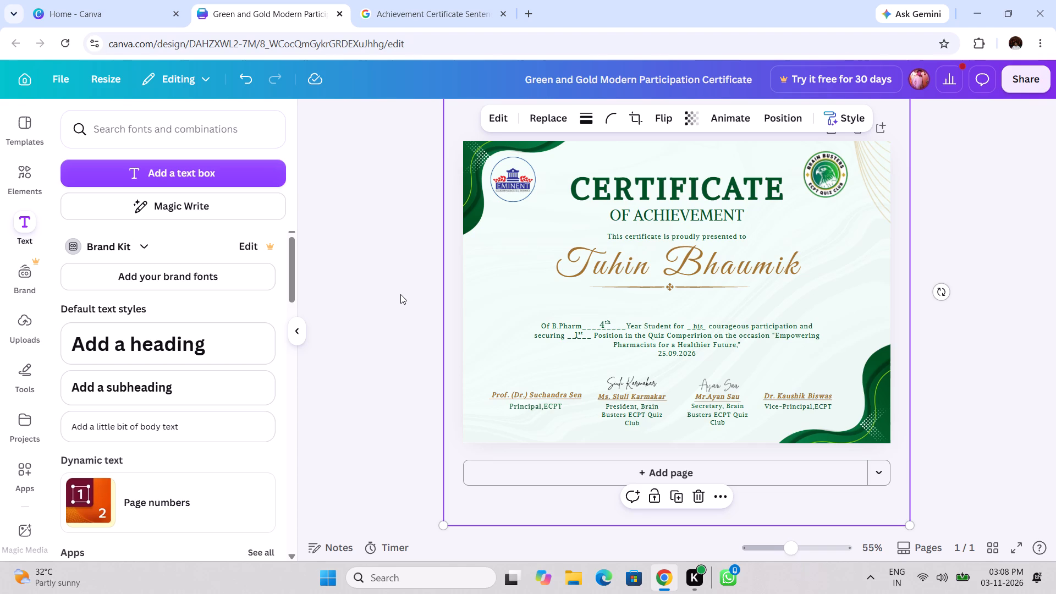
{"action": "left_click", "coordinate": [400, 294]}
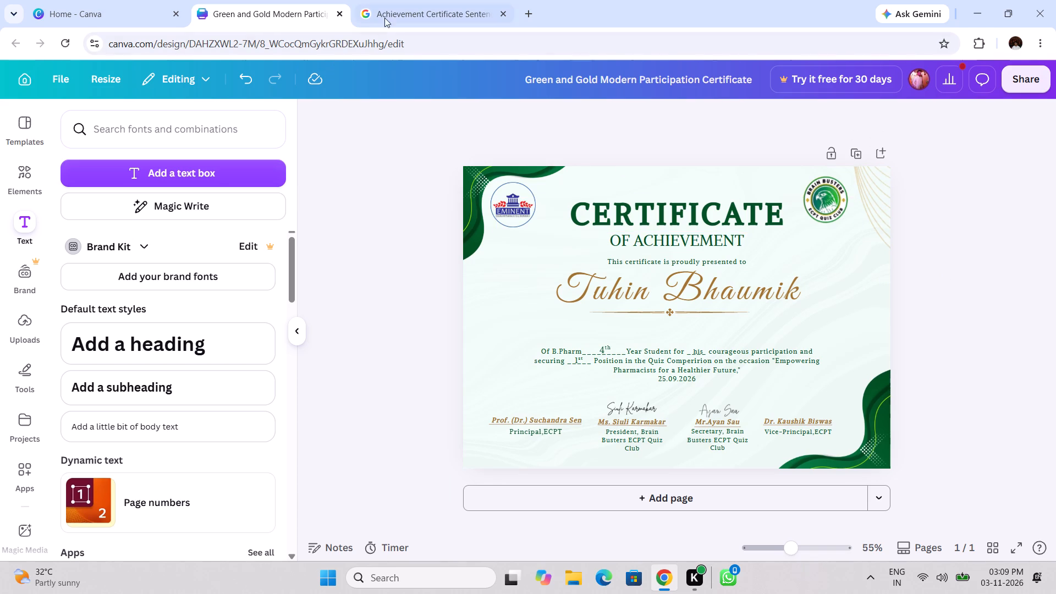
Open the Light Green Formal Decorative certificate of participation from the recent designs on the Canva home page.
{"action": "left_click", "coordinate": [76, 1]}
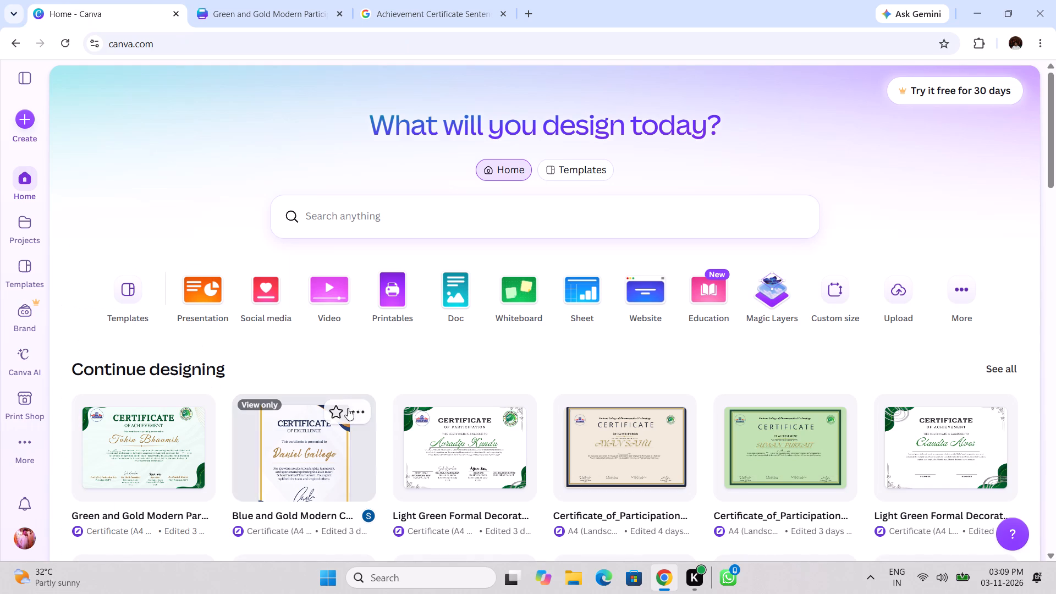
{"action": "left_click", "coordinate": [464, 466]}
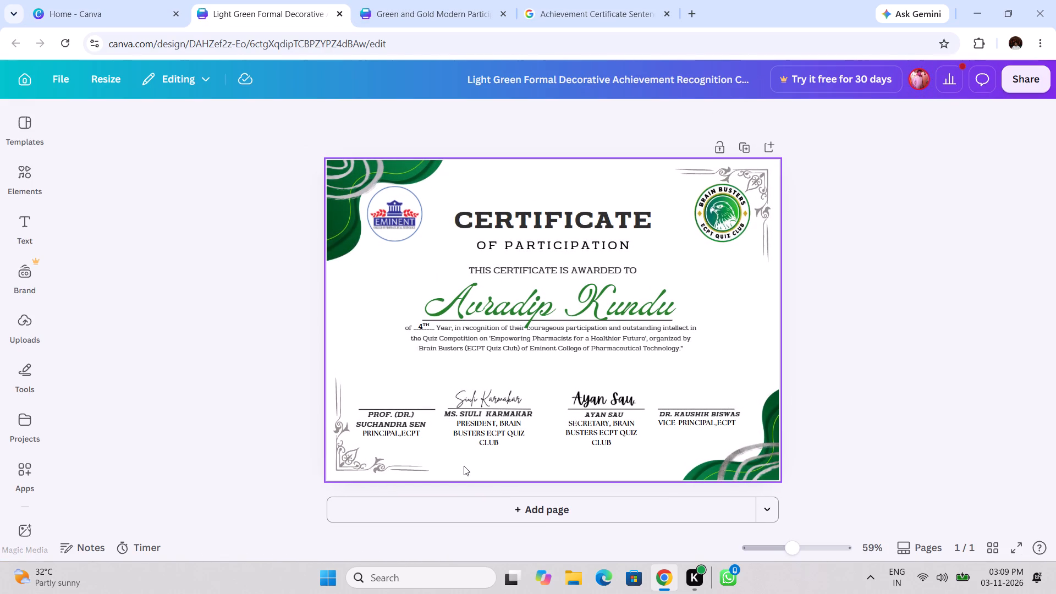
Replace the secretary's bold signature with the thin script version from the saved signatures, placed above the secretary's signature line.
{"action": "left_click", "coordinate": [602, 398]}
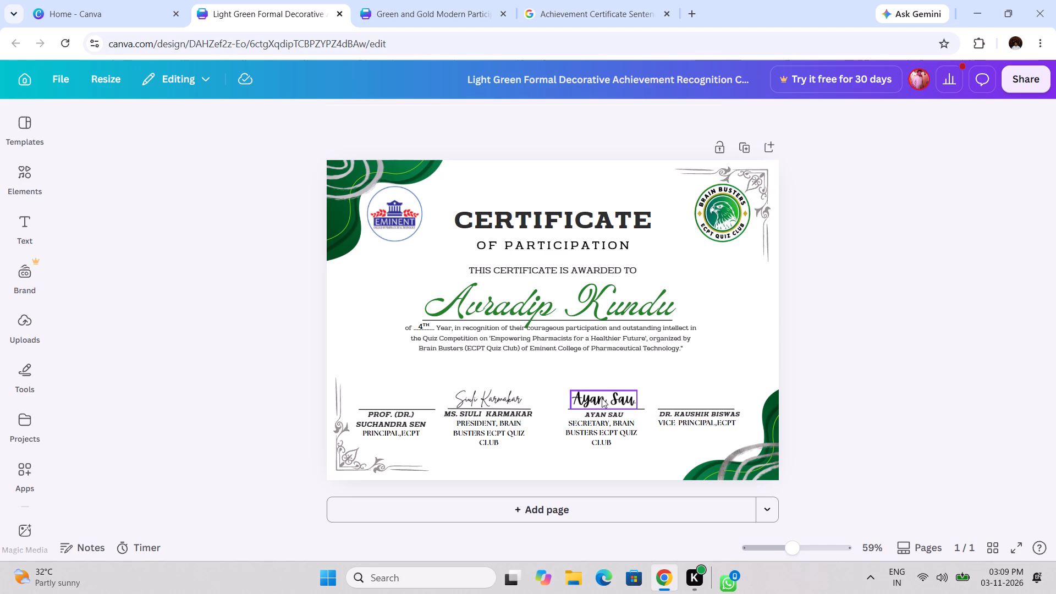
{"action": "left_click", "coordinate": [631, 360]}
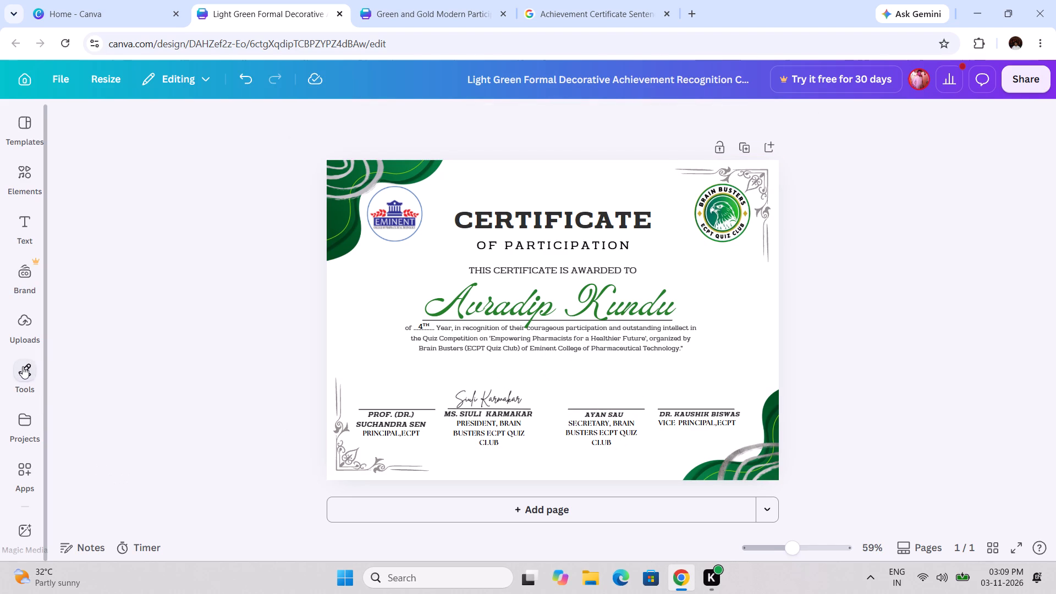
{"action": "left_click", "coordinate": [23, 369]}
{"action": "left_click", "coordinate": [69, 399]}
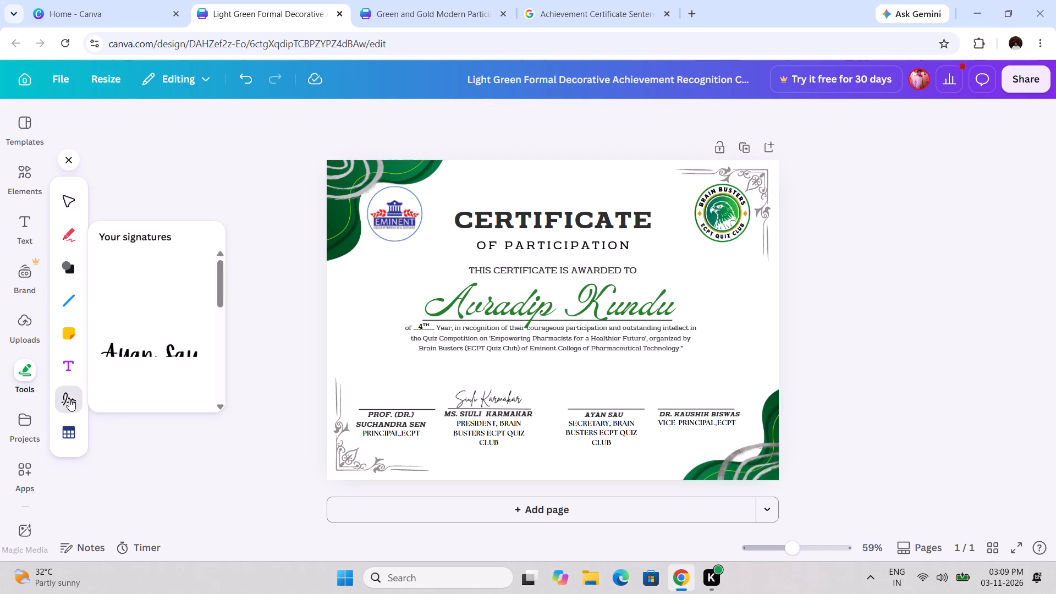
{"action": "left_click", "coordinate": [148, 276]}
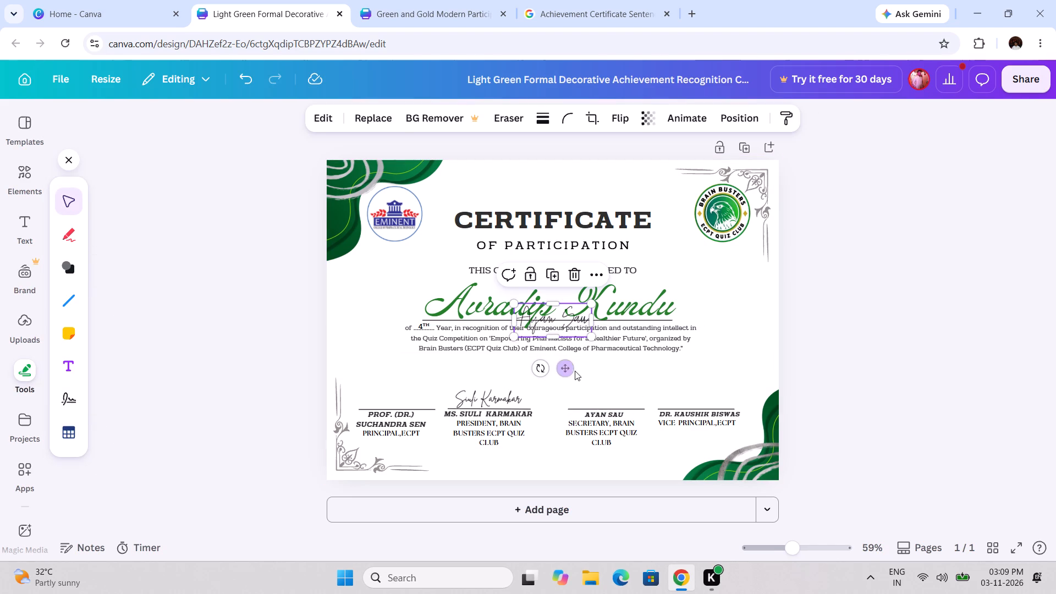
{"action": "left_click_drag", "start_coordinate": [567, 368], "coordinate": [610, 442]}
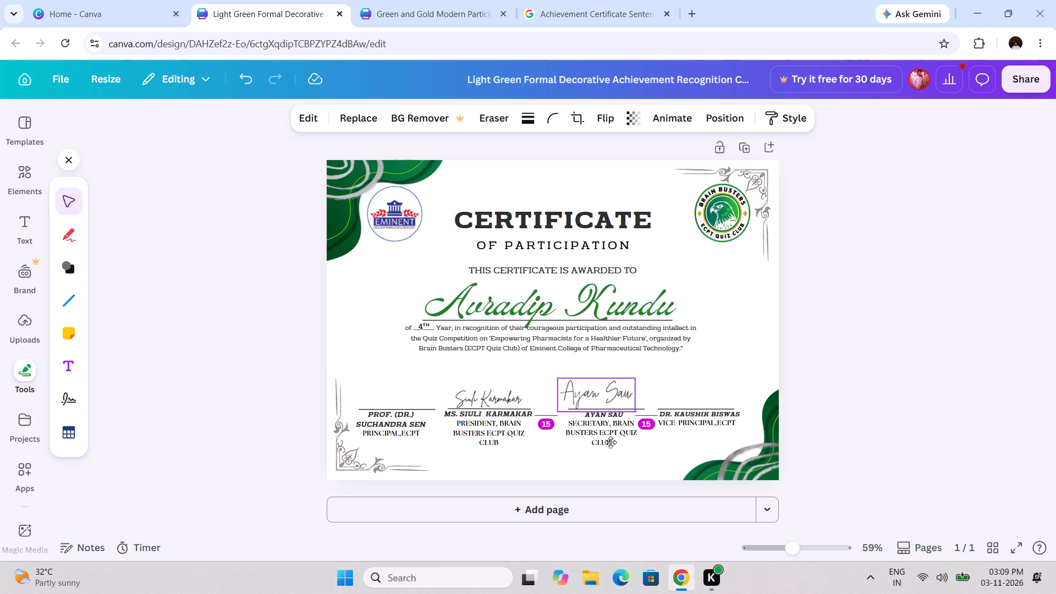
{"action": "left_click_drag", "start_coordinate": [610, 442], "coordinate": [618, 437]}
Shrink the secretary's new signature and centre it just above the signature line, similar in scale to the president's signature.
{"action": "left_click_drag", "start_coordinate": [565, 370], "coordinate": [576, 386]}
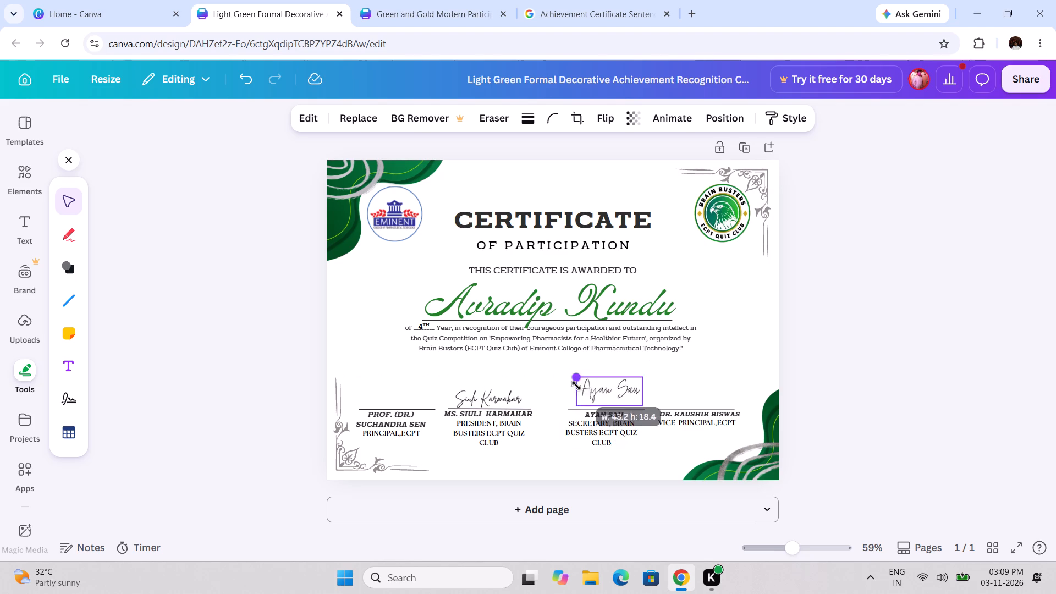
{"action": "left_click_drag", "start_coordinate": [576, 386], "coordinate": [586, 393]}
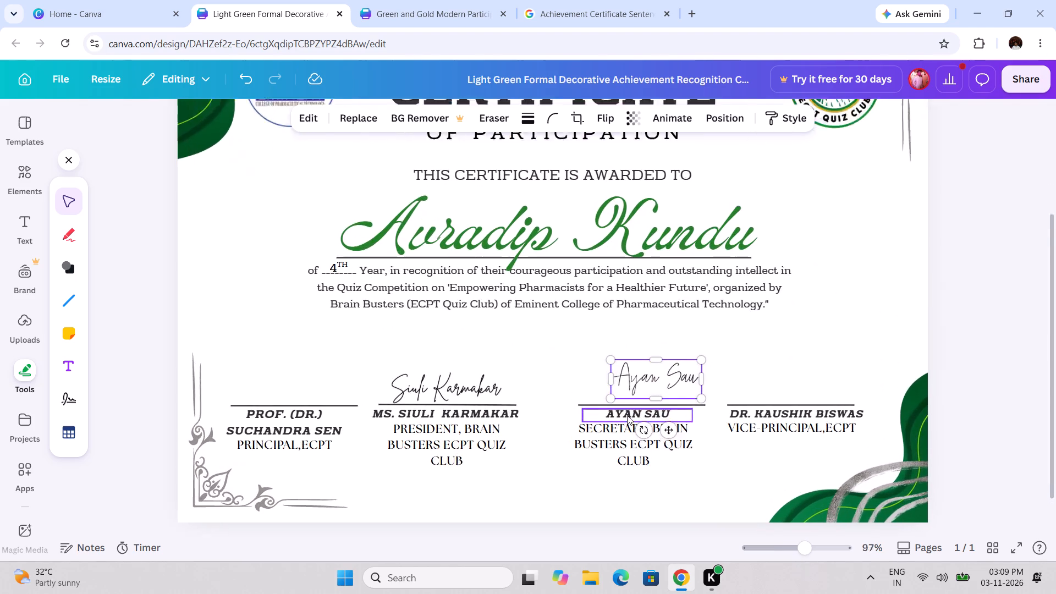
{"action": "left_click_drag", "start_coordinate": [679, 427], "coordinate": [654, 433]}
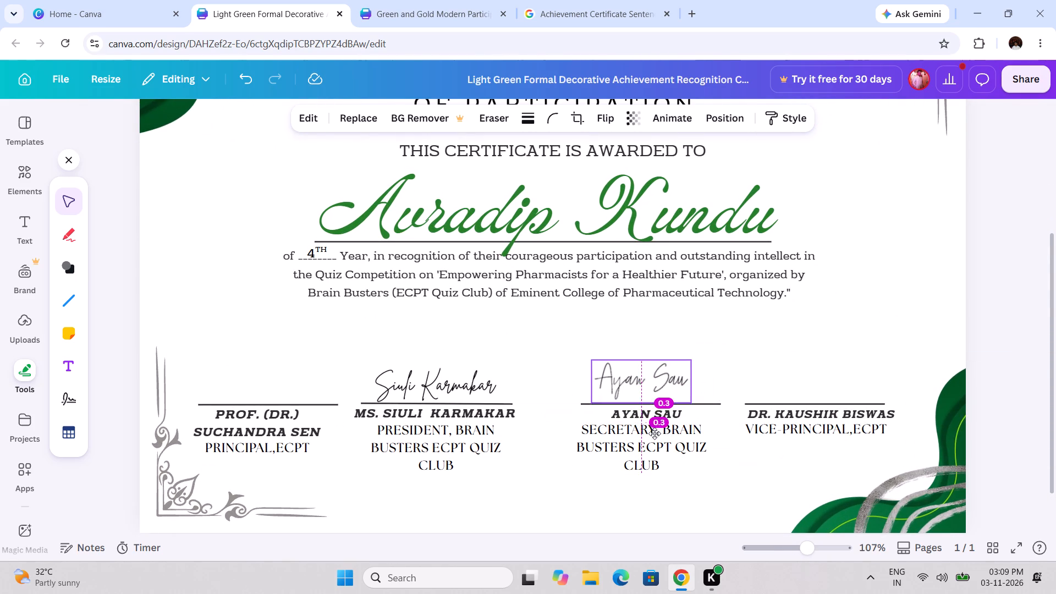
{"action": "left_click_drag", "start_coordinate": [654, 433], "coordinate": [664, 432]}
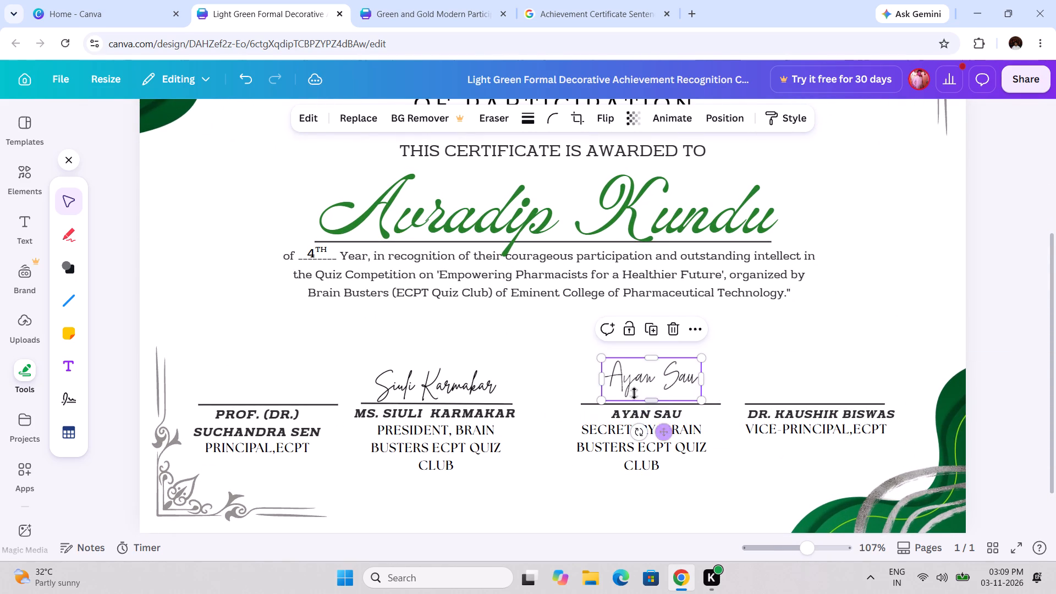
{"action": "left_click_drag", "start_coordinate": [604, 358], "coordinate": [607, 364]}
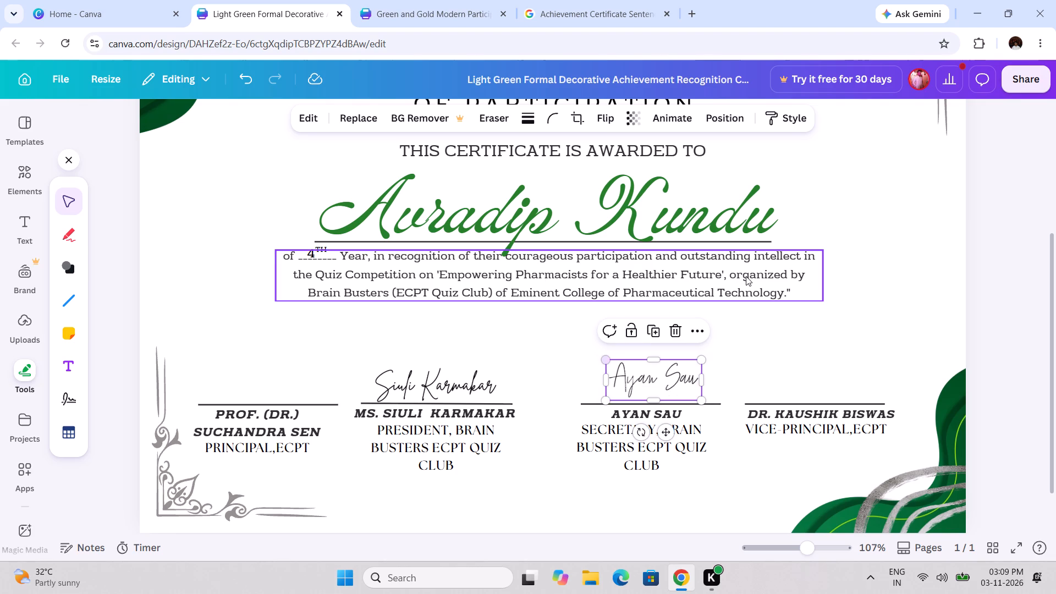
{"action": "left_click", "coordinate": [856, 312]}
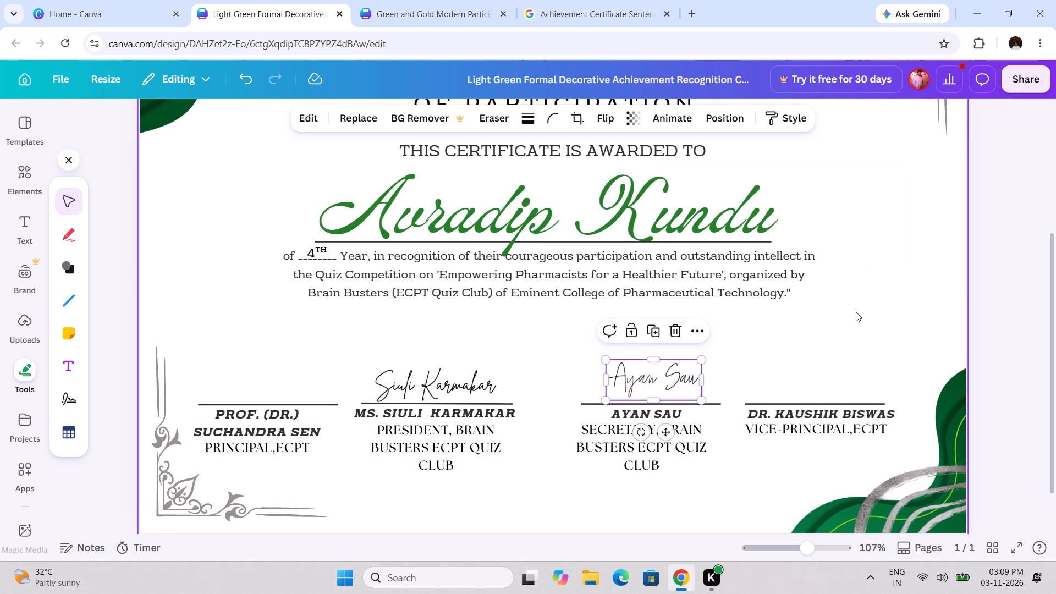
Clear all the text from the recognition paragraph below the recipient's name.
{"action": "double_click", "coordinate": [291, 255]}
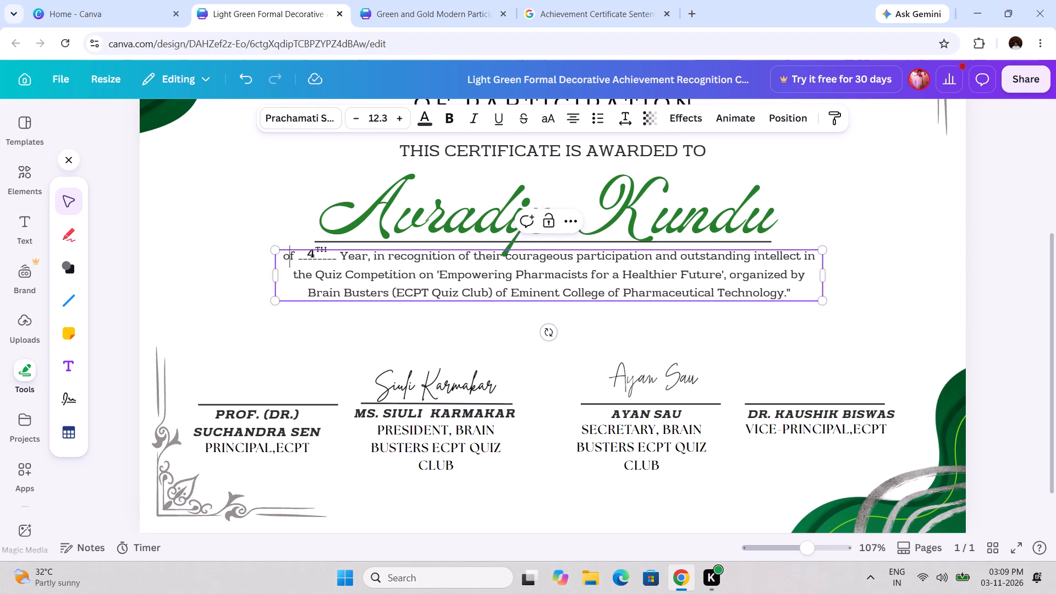
{"action": "left_click_drag", "start_coordinate": [281, 258], "coordinate": [706, 354]}
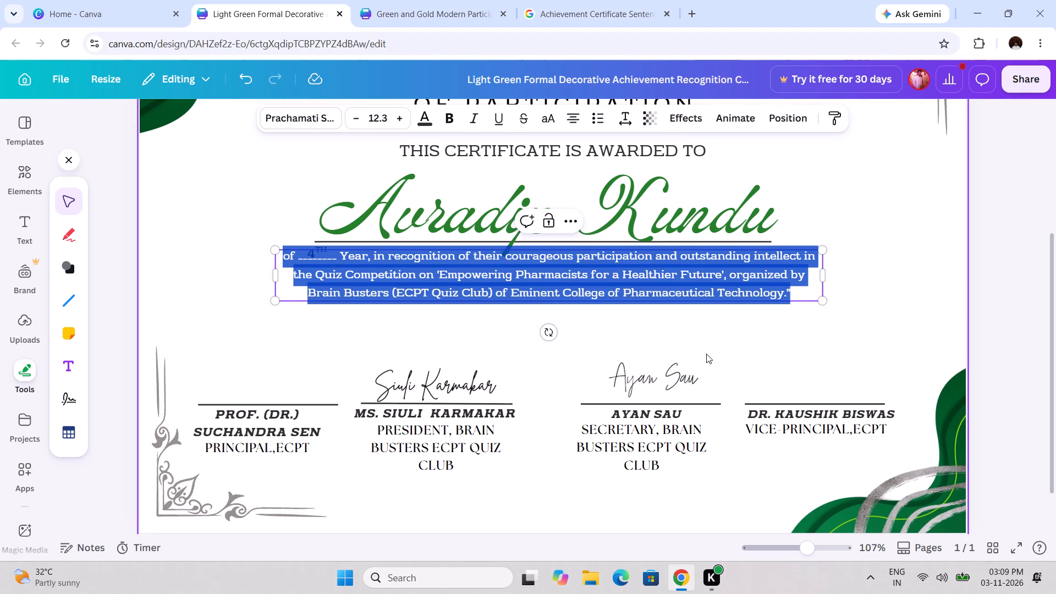
{"action": "left_click_drag", "start_coordinate": [706, 354], "coordinate": [767, 353]}
{"action": "key", "text": "BackSpace"}
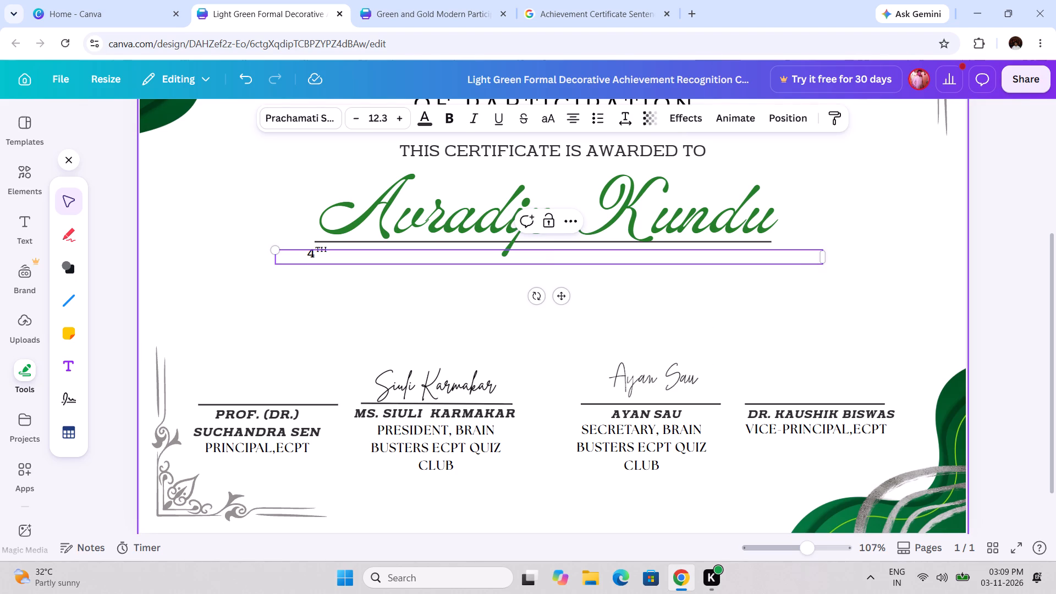
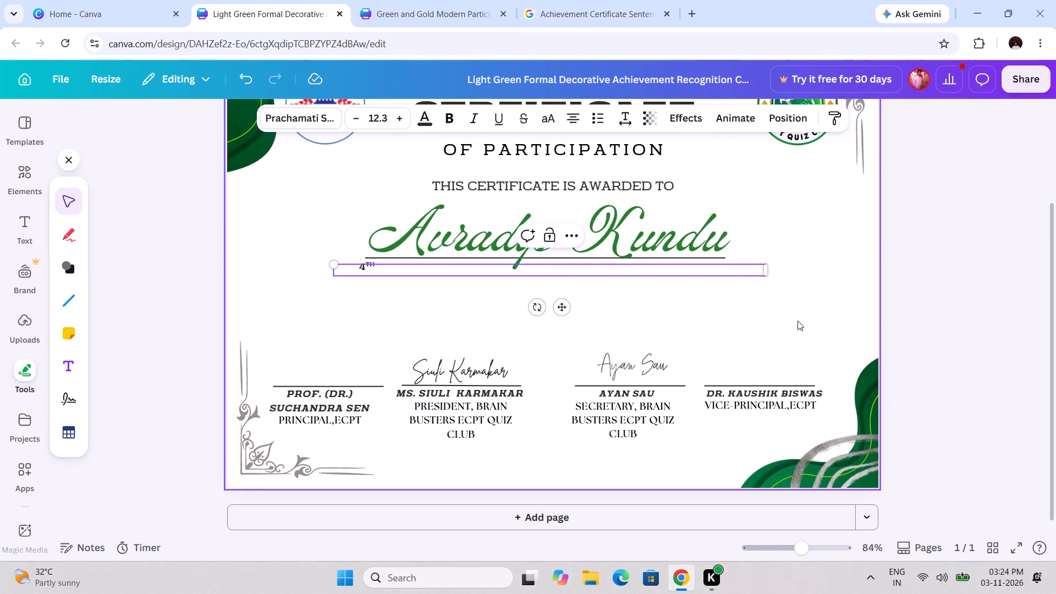
Begin the empty recognition paragraph below the recipient's name with "Of B.Pharm" and a fill-in blank made of underscores.
{"action": "scroll", "coordinate": [822, 332], "scroll_direction": "up", "scroll_amount": 2}
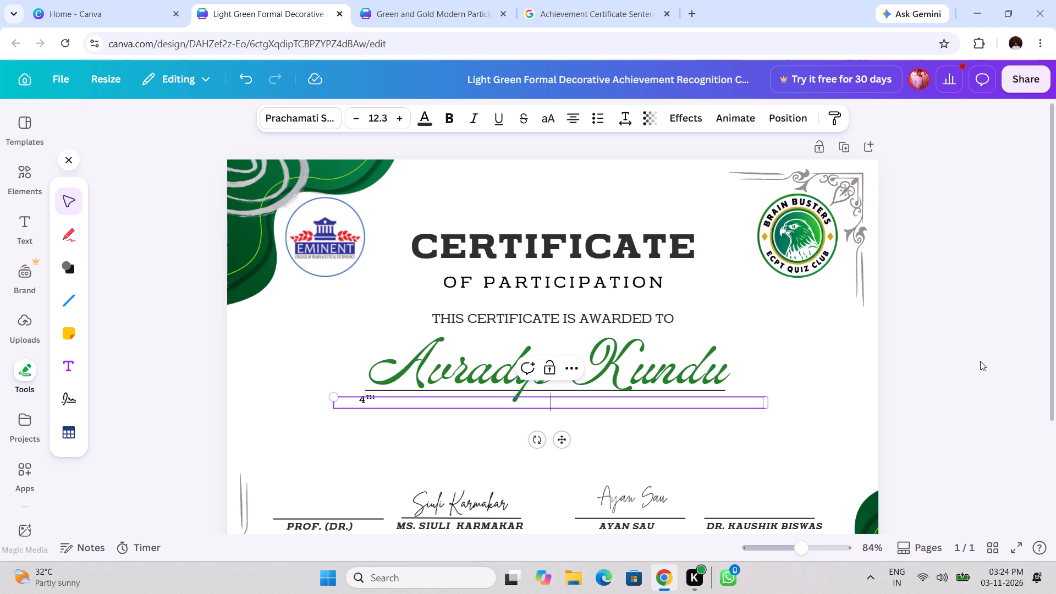
{"action": "key", "text": "o"}
{"action": "key", "text": "BackSpace"}
{"action": "type", "text": "Of"}
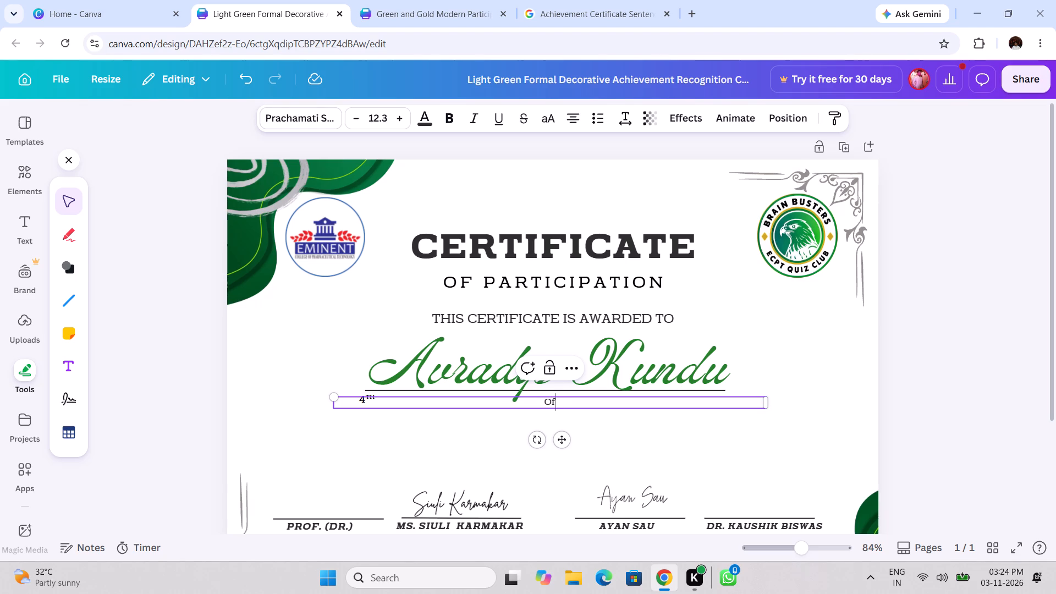
{"action": "key", "text": "space"}
{"action": "key", "text": "shift+b"}
{"action": "key", "text": "period"}
{"action": "type", "text": "Pharm"}
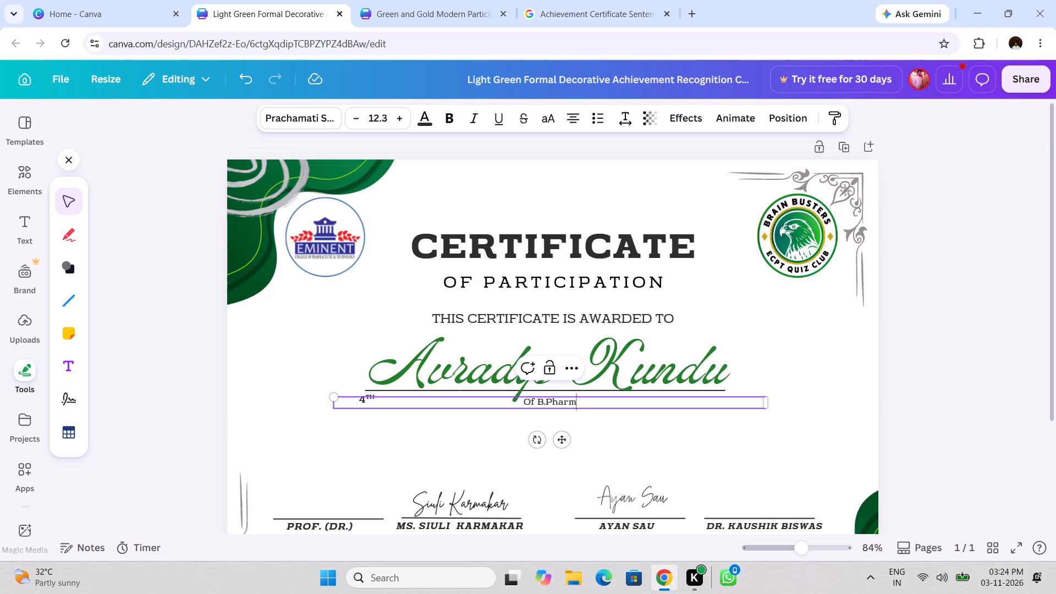
{"action": "type", "text": "____"}
Separate the blank from "B.Pharm" with a space and lengthen it to six underscores.
{"action": "key", "text": "Left"}
{"action": "key", "text": "Left"}
{"action": "key", "text": "Left"}
{"action": "key", "text": "Left"}
{"action": "key", "text": "space"}
{"action": "key", "text": "Right"}
{"action": "key", "text": "Right"}
{"action": "key", "text": "Right"}
{"action": "key", "text": "Right"}
{"action": "key", "text": "Right"}
{"action": "key", "text": "Right"}
{"action": "key", "text": "Right"}
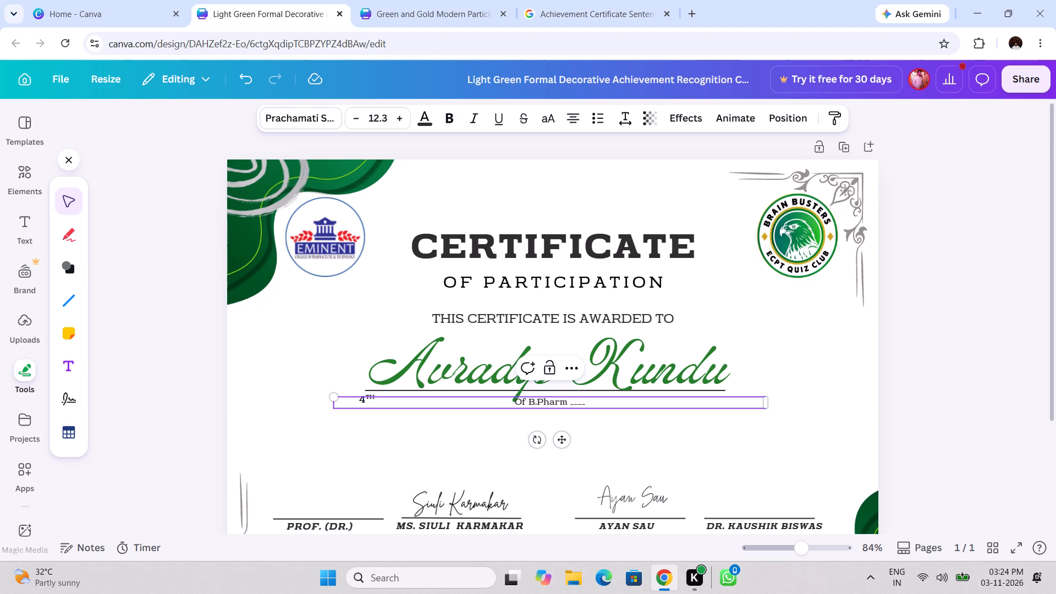
{"action": "type", "text": "__"}
Continue the recognition paragraph after the blank with "Year for his courageous participation".
{"action": "key", "text": "space"}
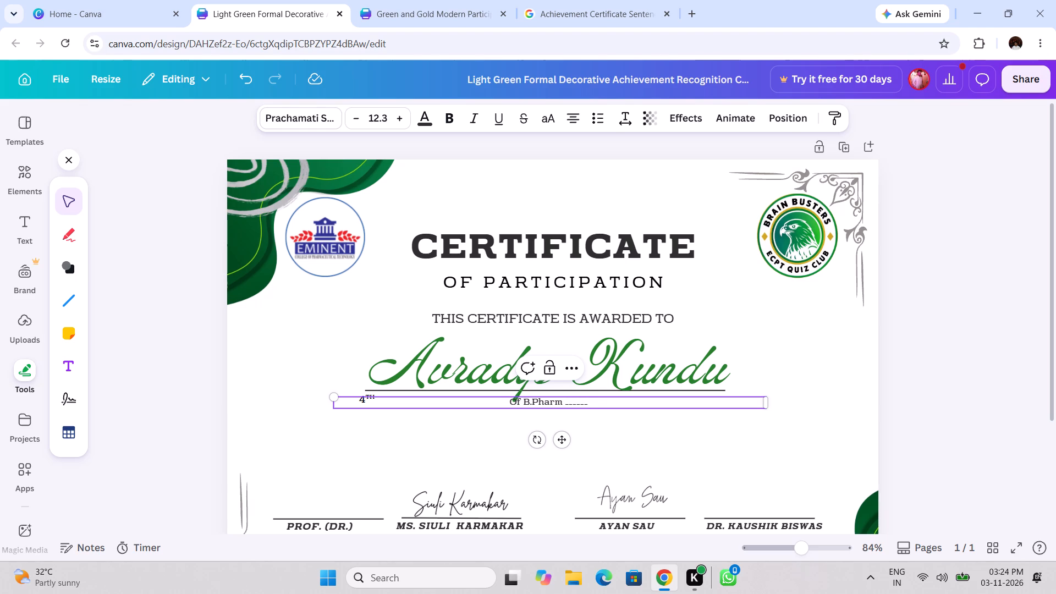
{"action": "type", "text": "Year"}
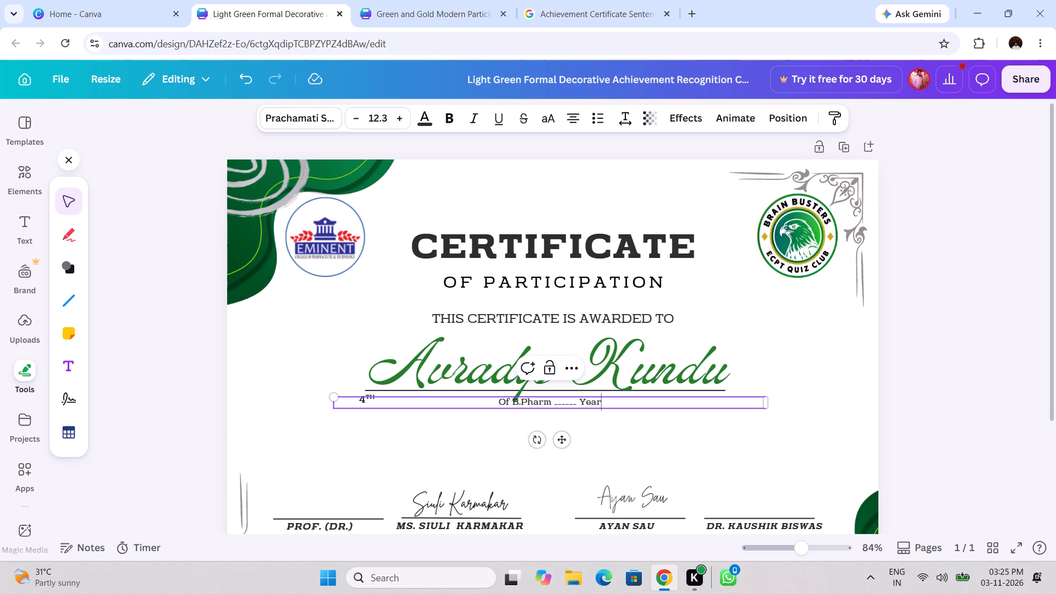
{"action": "key", "text": "space"}
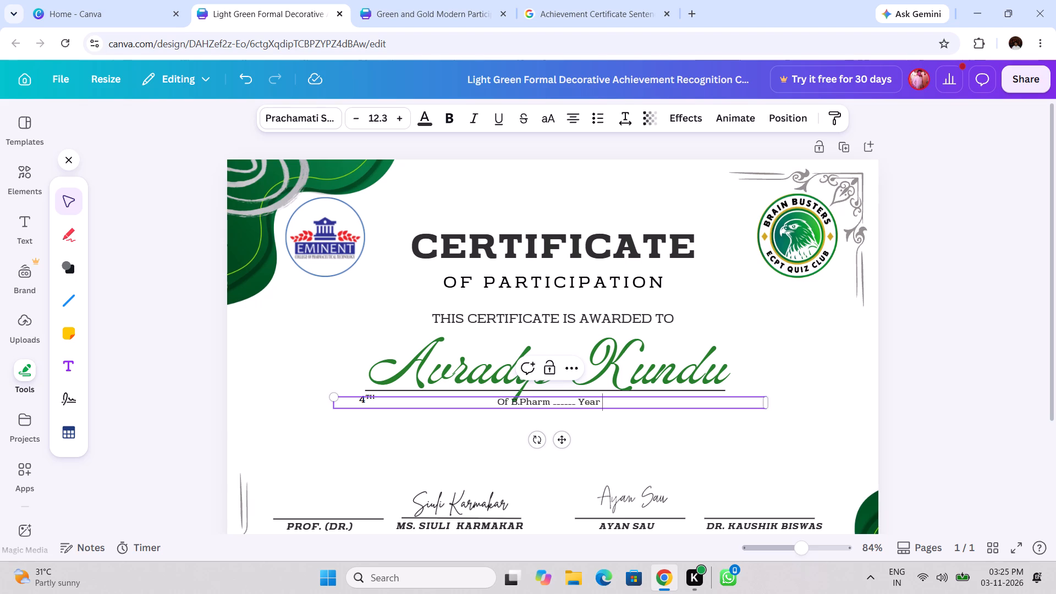
{"action": "type", "text": "for"}
{"action": "key", "text": "space"}
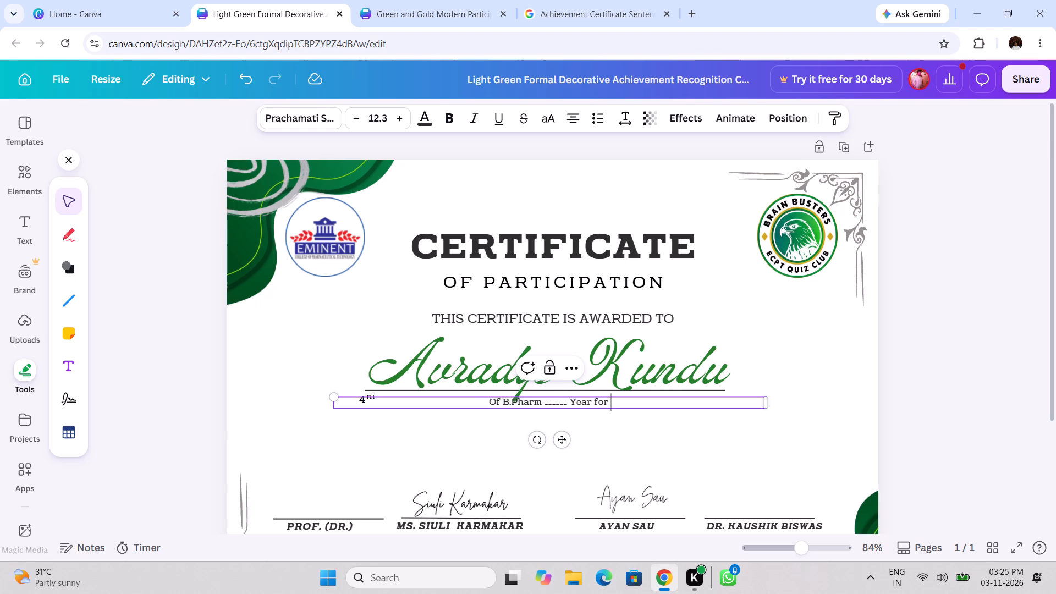
{"action": "type", "text": "his"}
{"action": "key", "text": "space"}
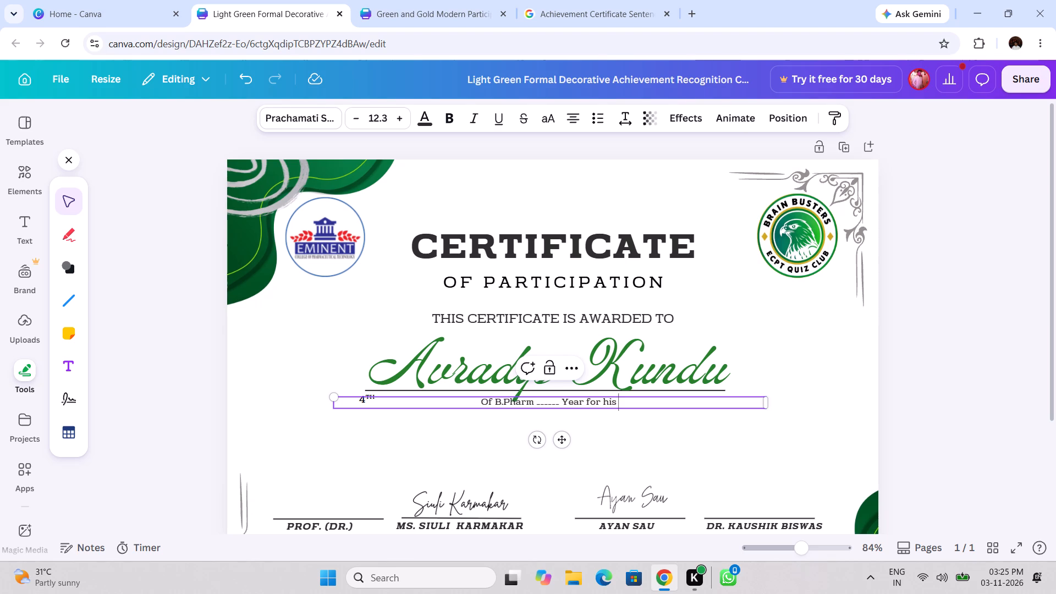
{"action": "type", "text": "cour"}
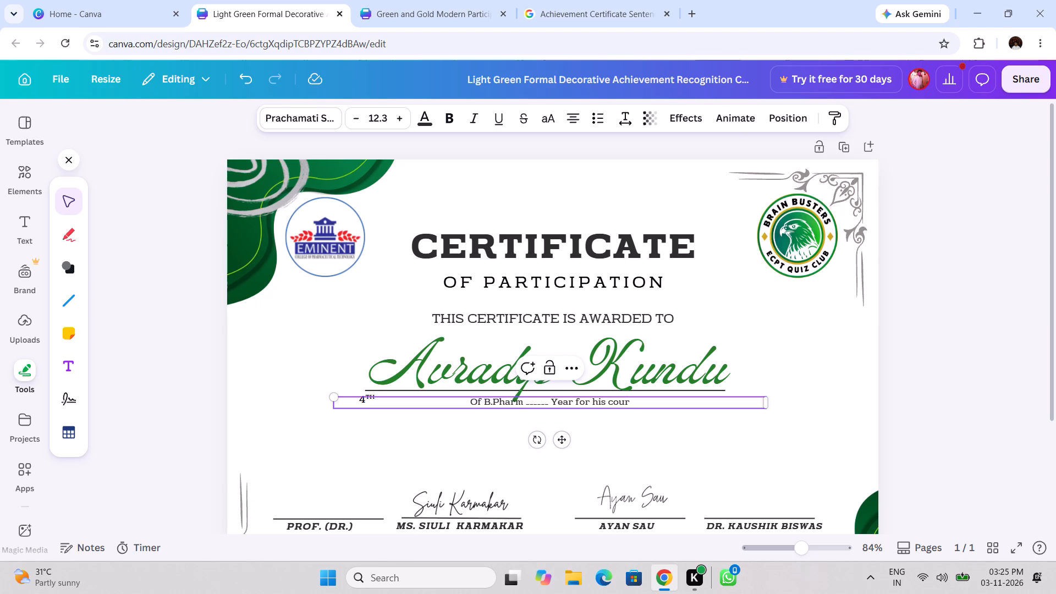
{"action": "type", "text": "age"}
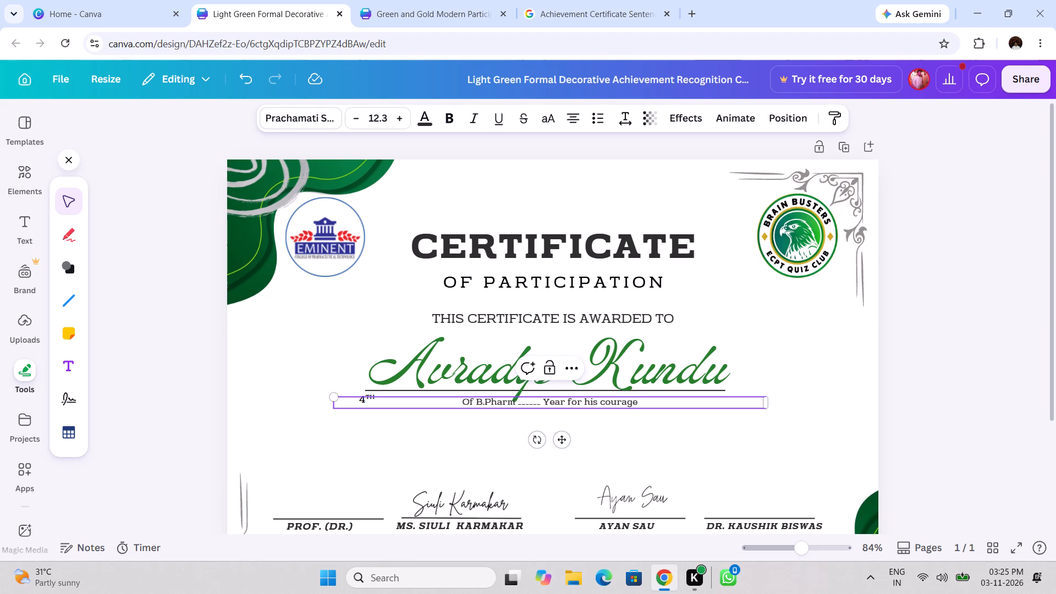
{"action": "type", "text": "ous"}
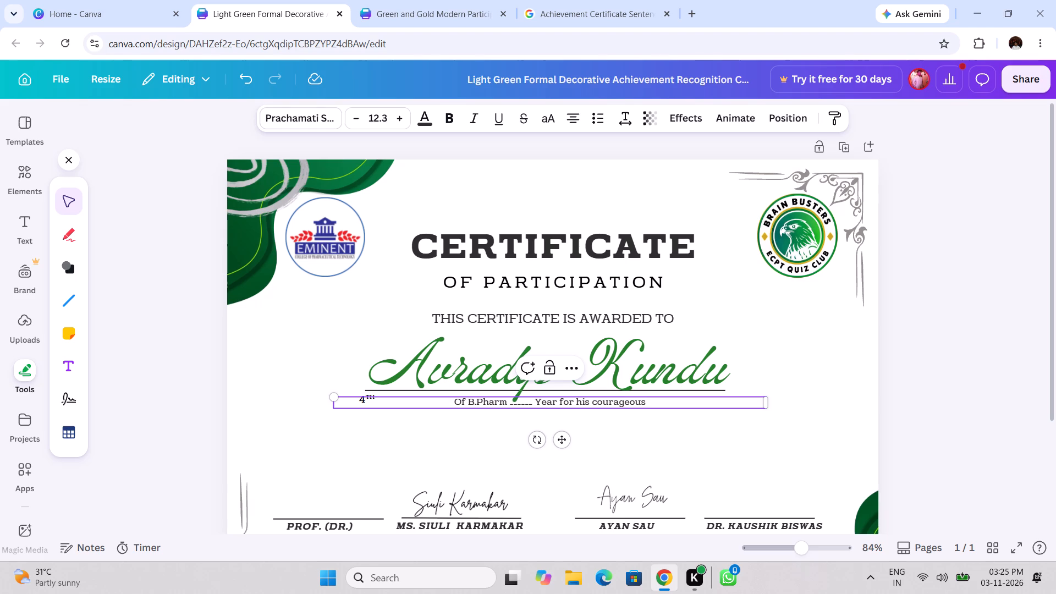
{"action": "key", "text": "space"}
{"action": "type", "text": "par"}
{"action": "key", "text": "t"}
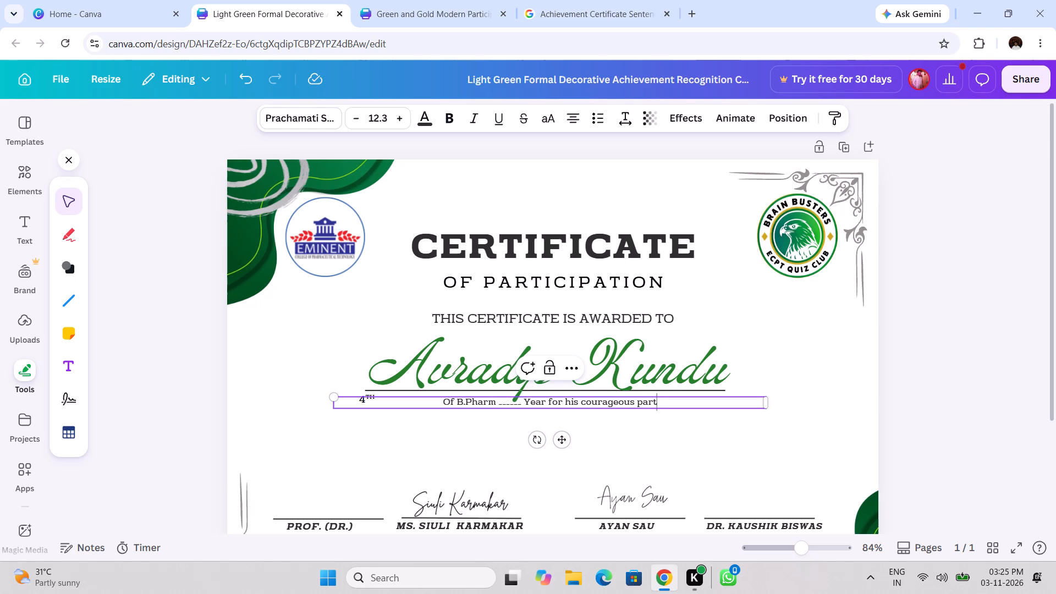
{"action": "type", "text": "ici"}
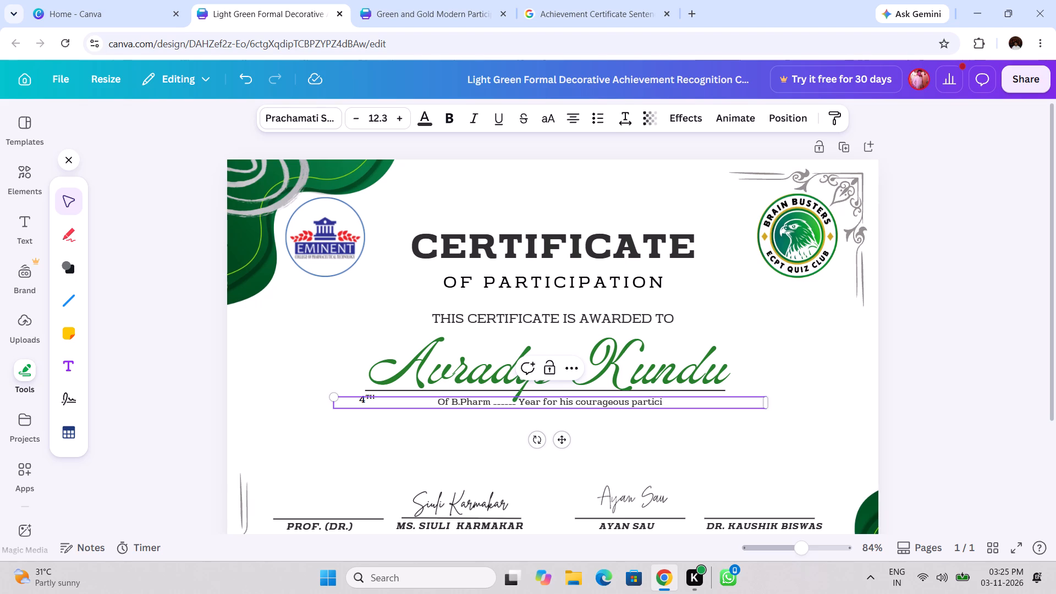
{"action": "type", "text": "pation"}
{"action": "key", "text": "space"}
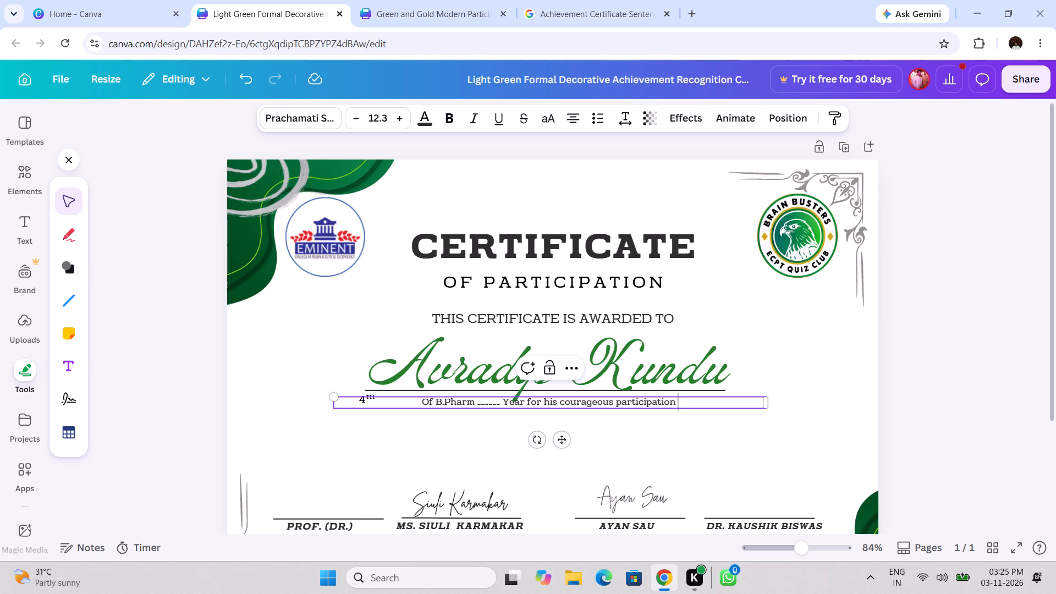
Add "in the Quiz Competition" after "participation" in the recognition paragraph.
{"action": "type", "text": "in"}
{"action": "key", "text": "space"}
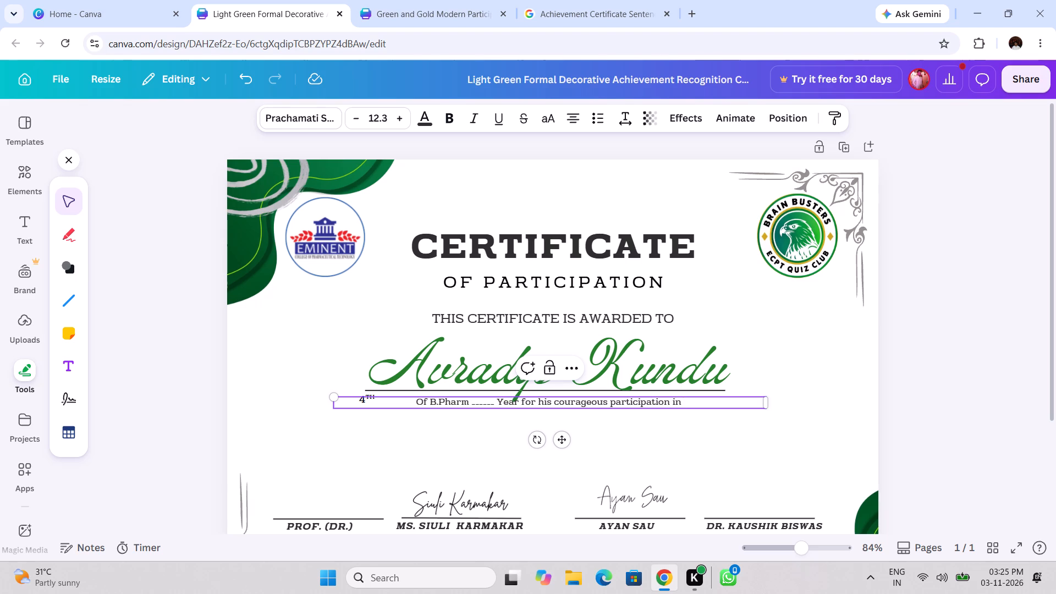
{"action": "type", "text": "th"}
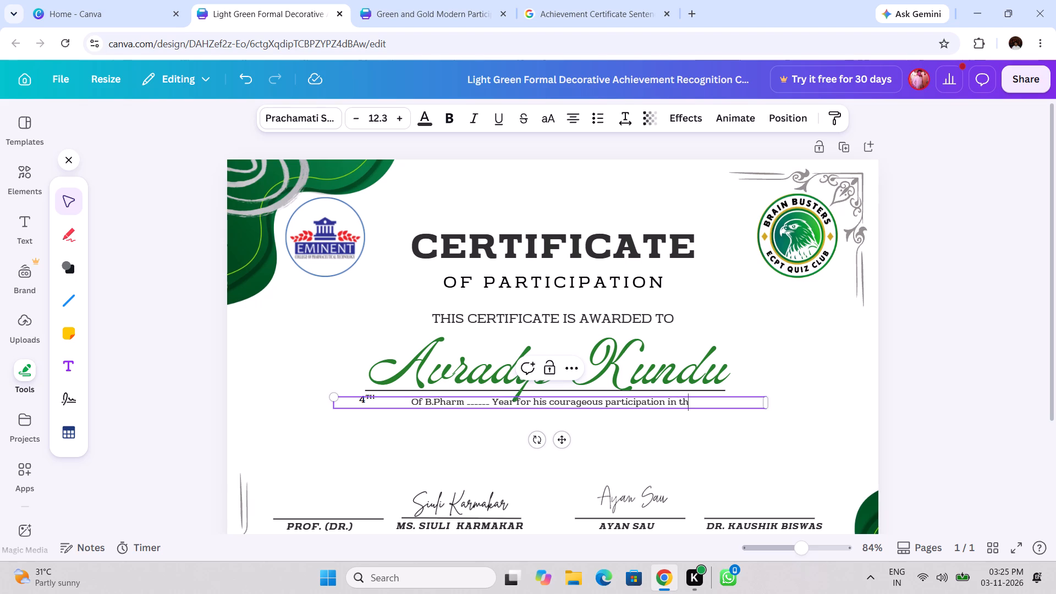
{"action": "type", "text": "e"}
{"action": "key", "text": "space"}
{"action": "key", "text": "shift+q"}
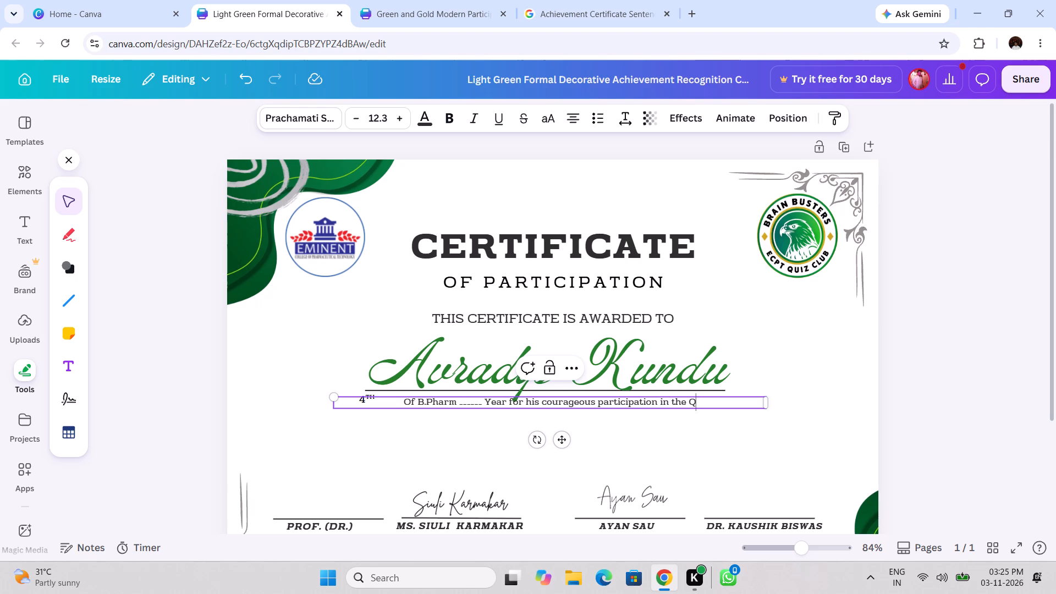
{"action": "type", "text": "uiz"}
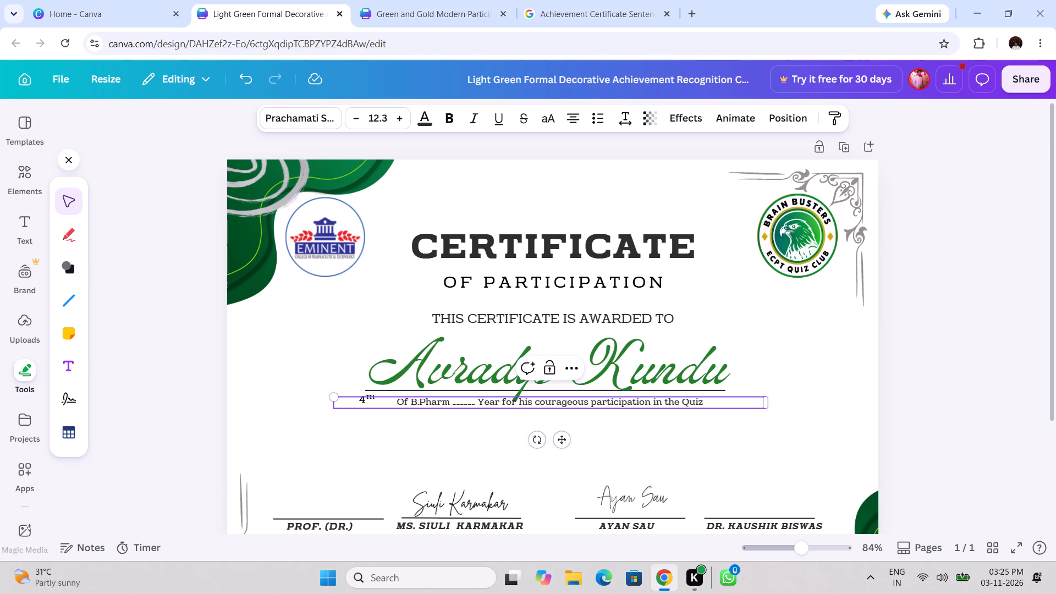
{"action": "key", "text": "space"}
{"action": "key", "text": "shift+c"}
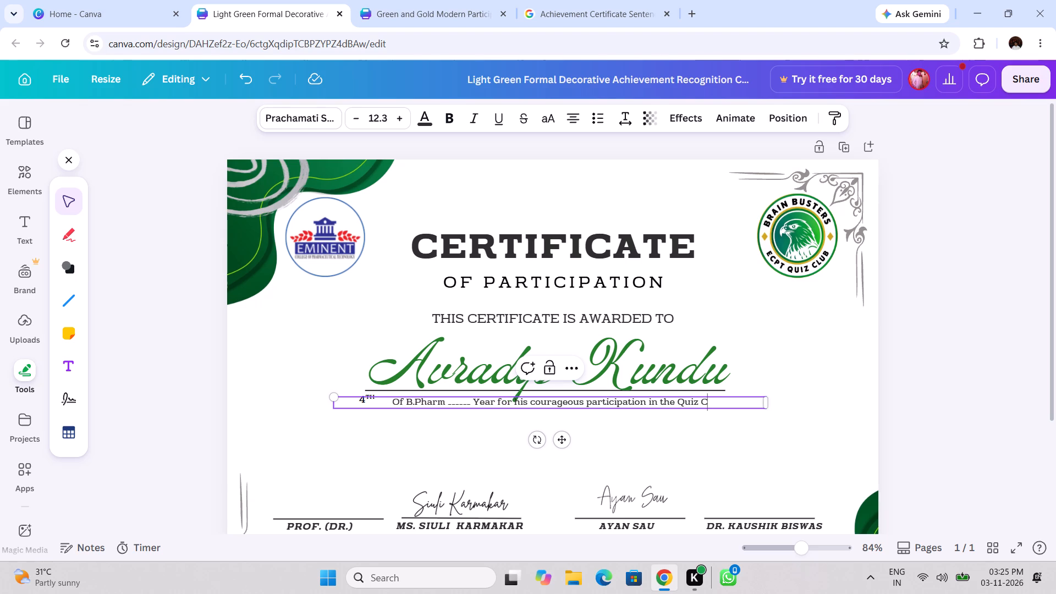
{"action": "type", "text": "om"}
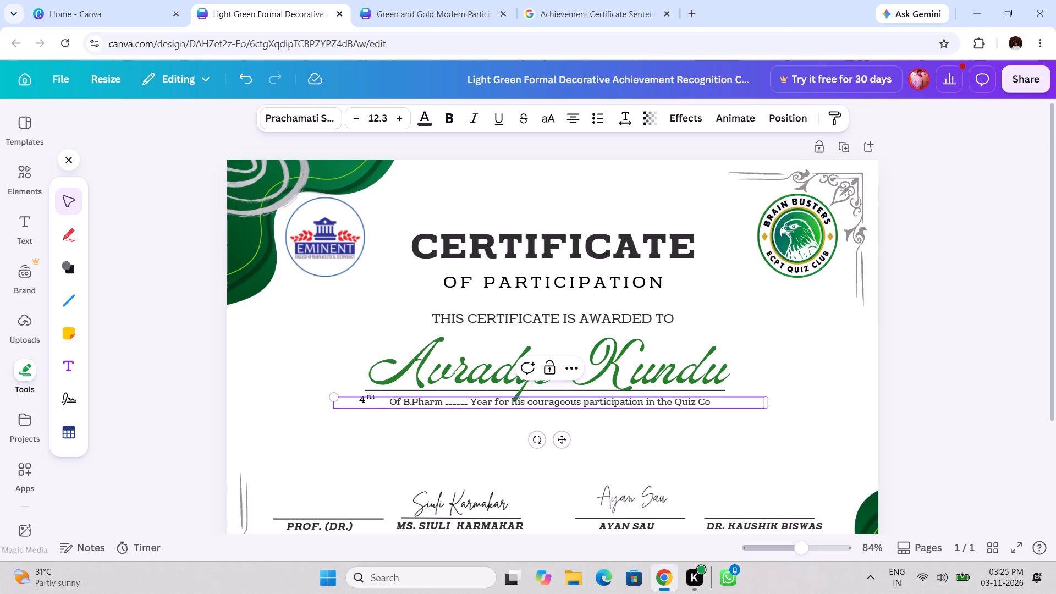
{"action": "type", "text": "pet"}
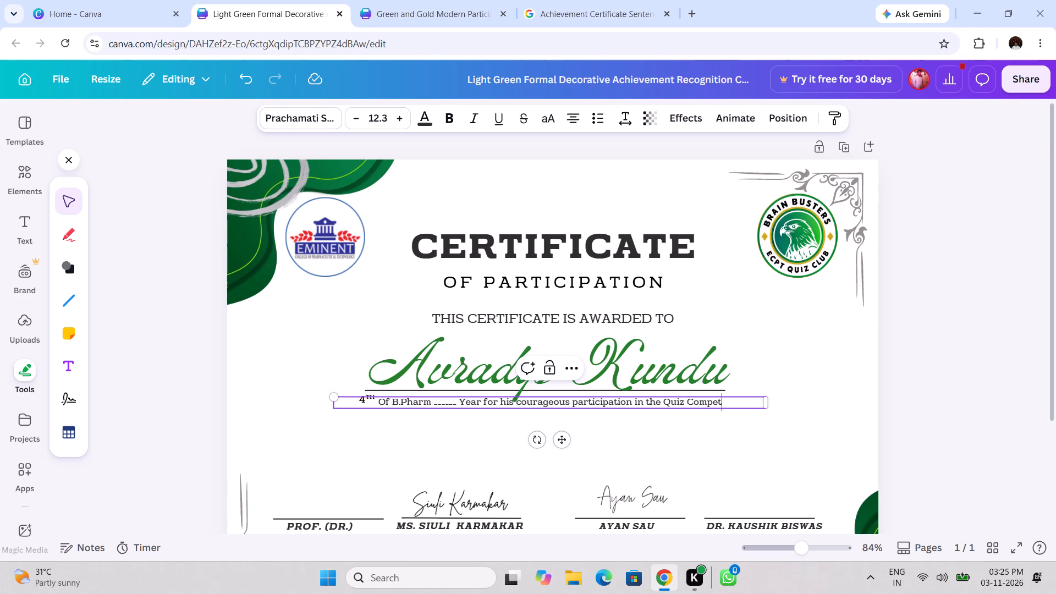
{"action": "type", "text": "ition"}
{"action": "key", "text": "space"}
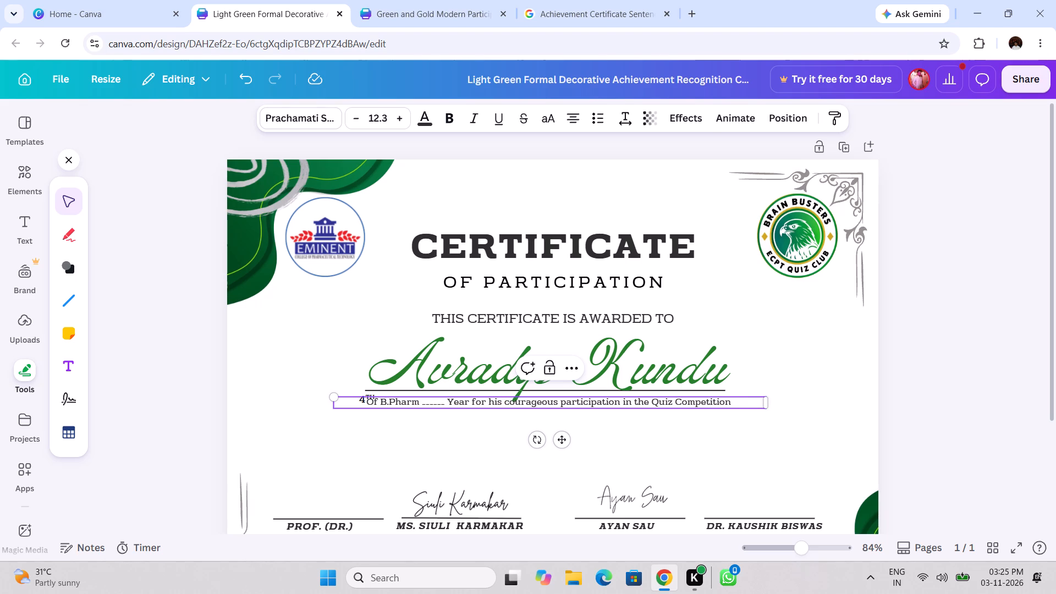
Extend the recognition paragraph with "on the occasion" after "Quiz Competition".
{"action": "type", "text": "on"}
{"action": "key", "text": "space"}
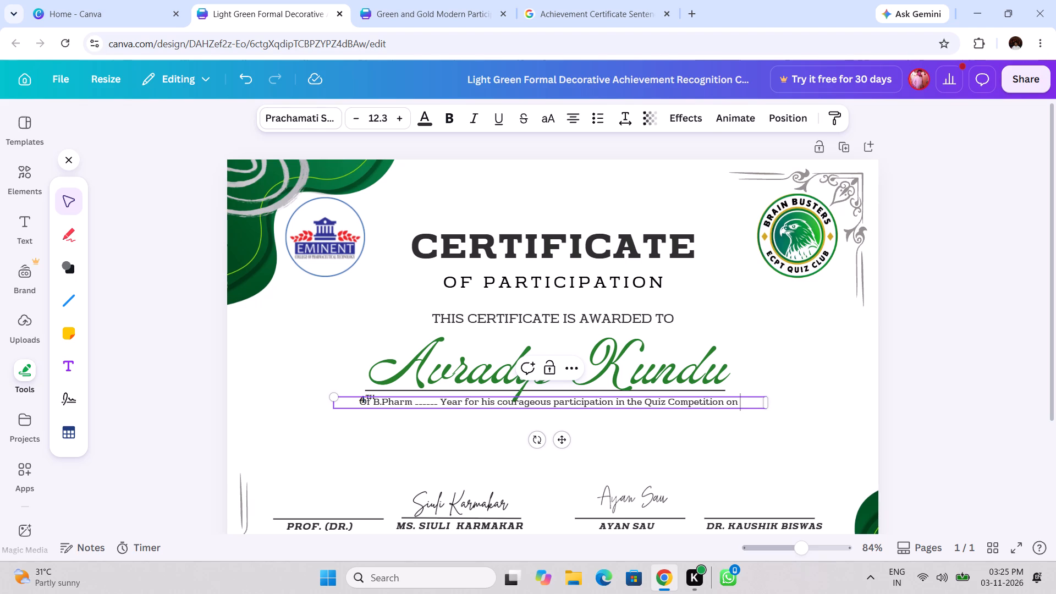
{"action": "type", "text": "the"}
{"action": "key", "text": "space"}
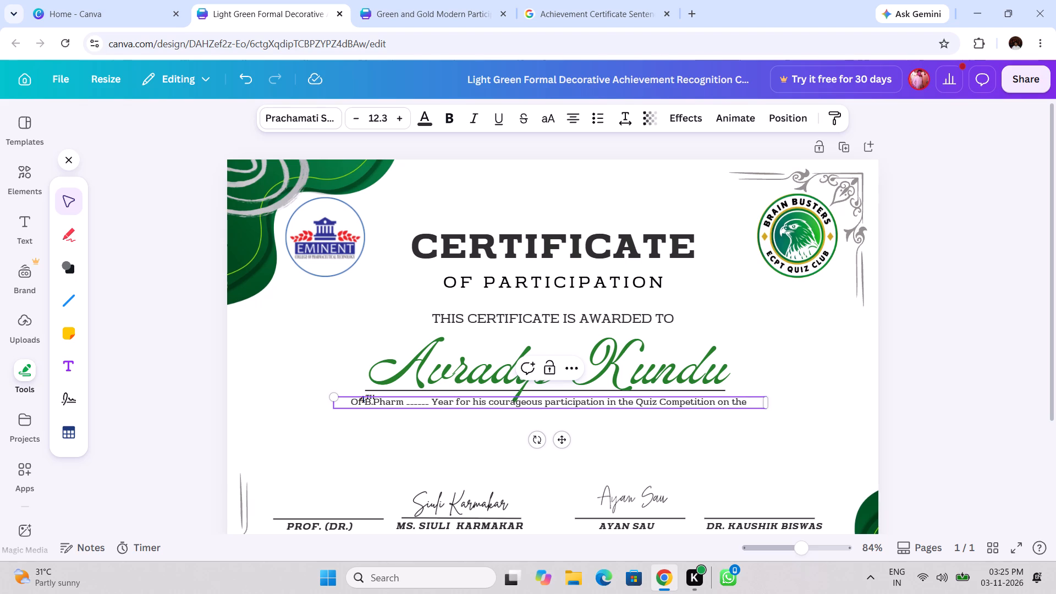
{"action": "key", "text": "shift+o"}
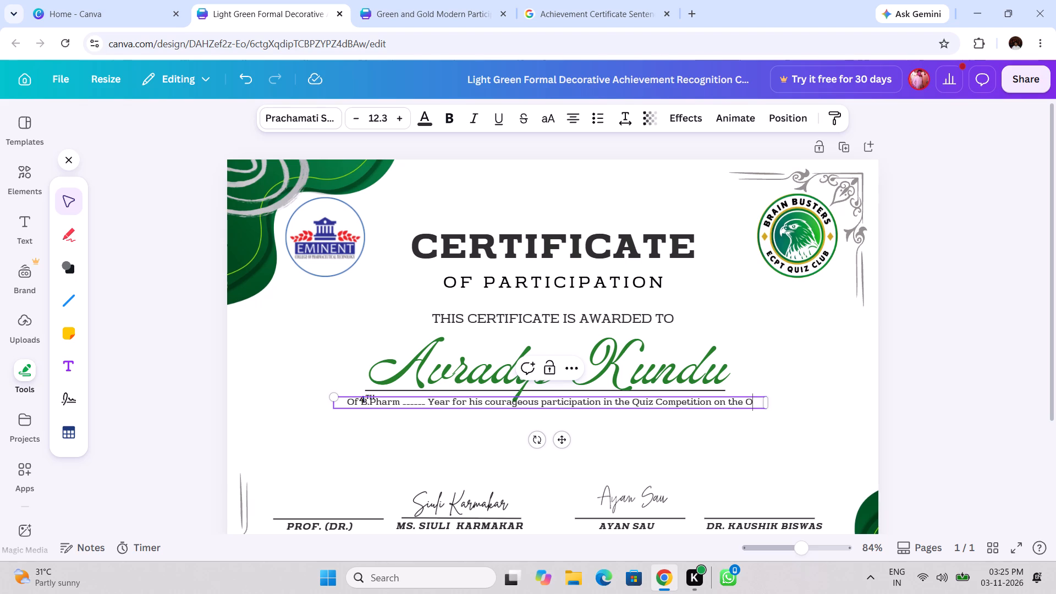
{"action": "key", "text": "BackSpace"}
{"action": "key", "text": "o"}
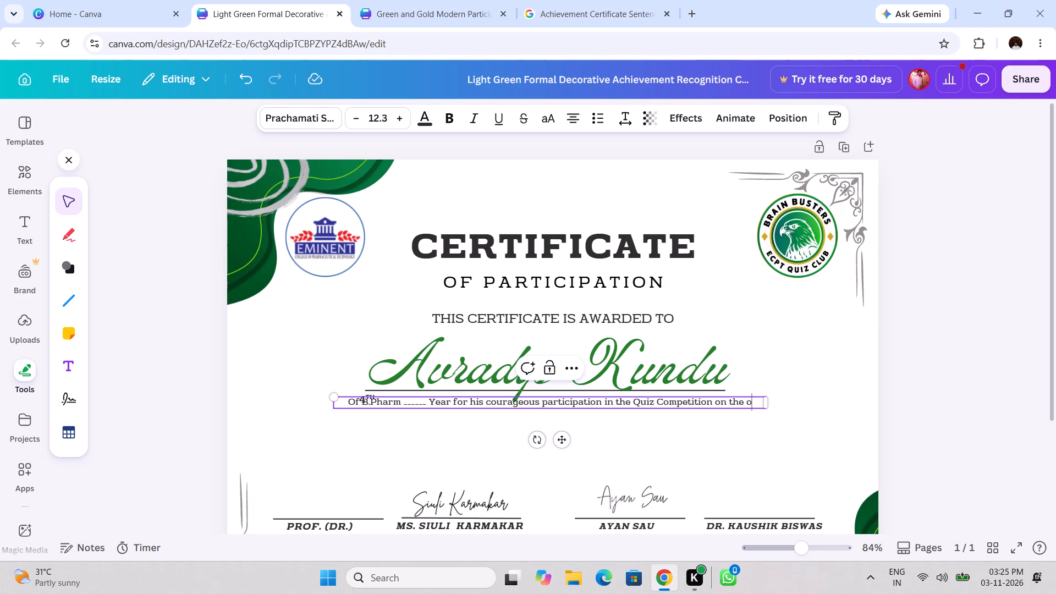
{"action": "type", "text": "ccasion"}
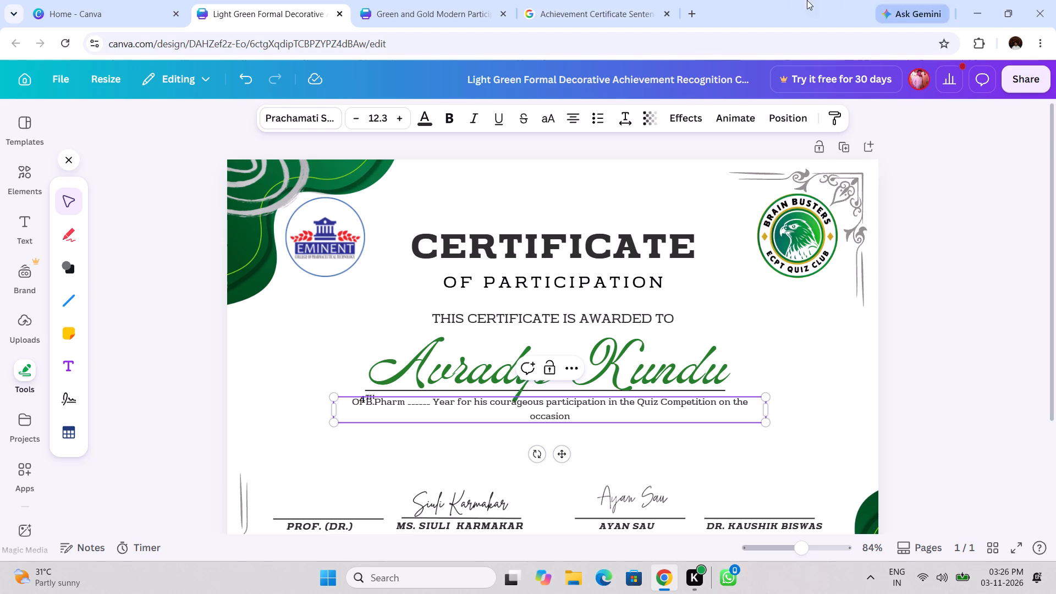
Check the wording on the green and gold certificate, and continue the participation paragraph after "occasion" with an opening quotation mark and "World Pharmacist".
{"action": "left_click", "coordinate": [439, 4]}
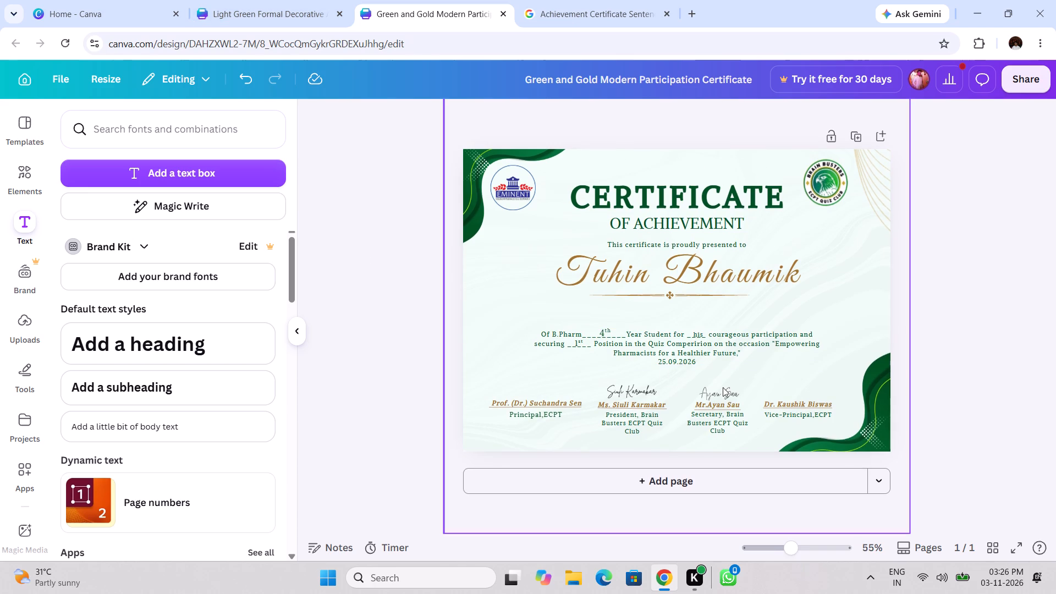
{"action": "left_click", "coordinate": [246, 0]}
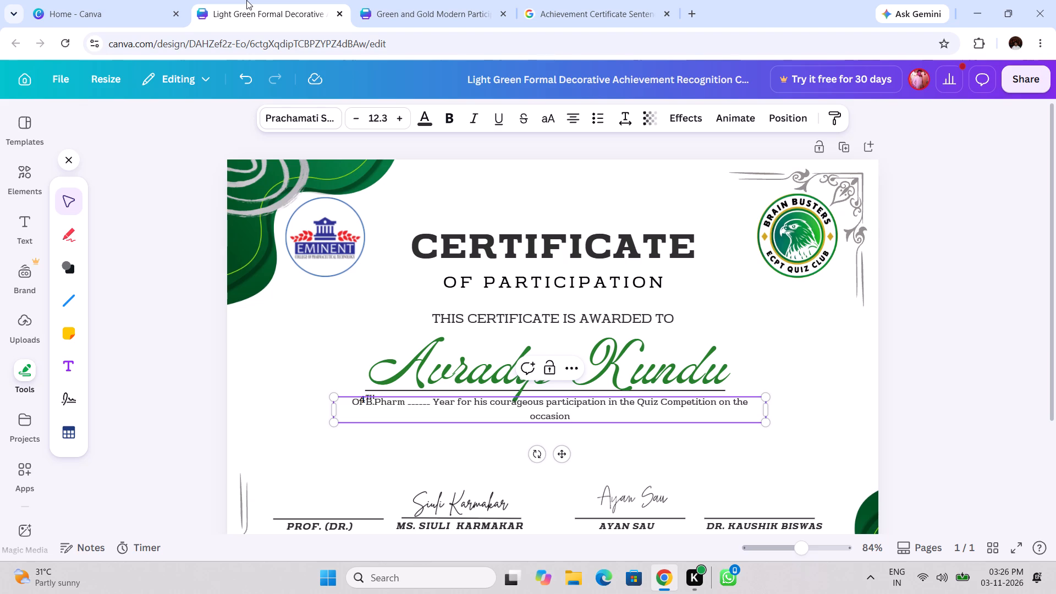
{"action": "key", "text": "space"}
{"action": "key", "text": "shift+quotedbl"}
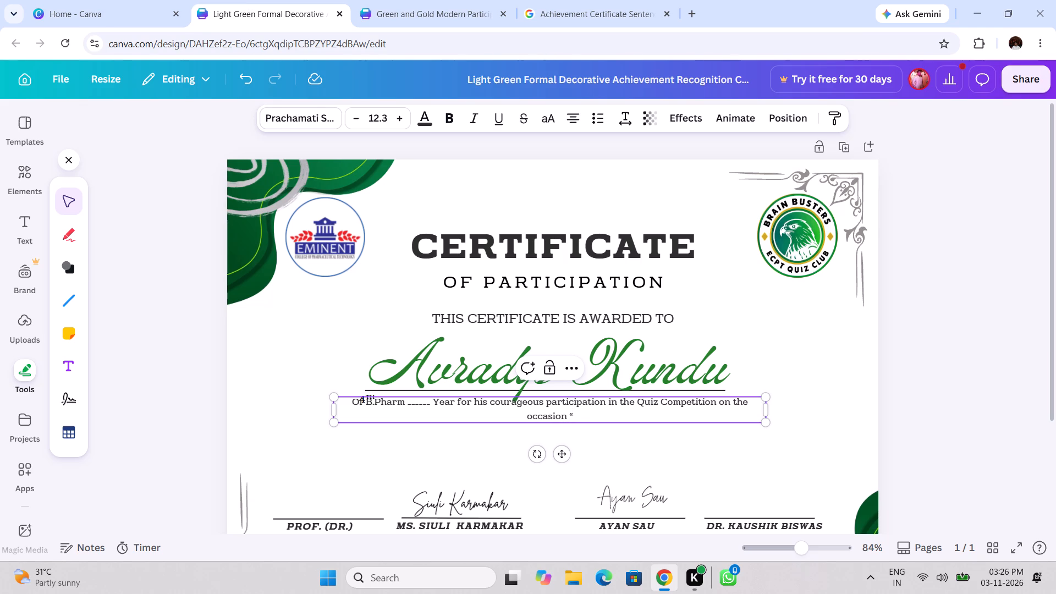
{"action": "key", "text": "shift+w"}
{"action": "type", "text": "oe"}
{"action": "key", "text": "BackSpace"}
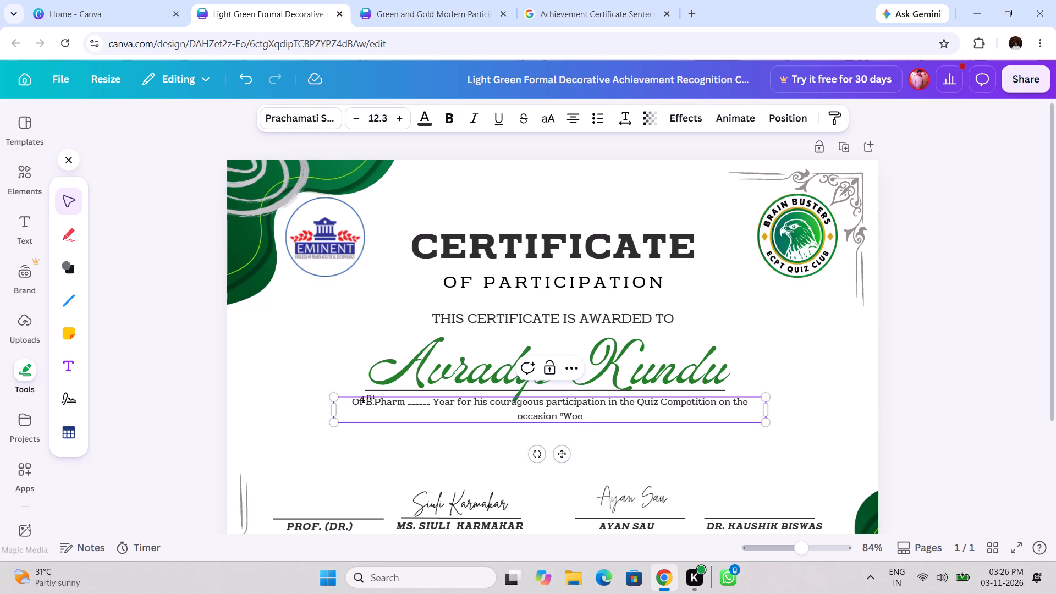
{"action": "type", "text": "rld"}
{"action": "key", "text": "space"}
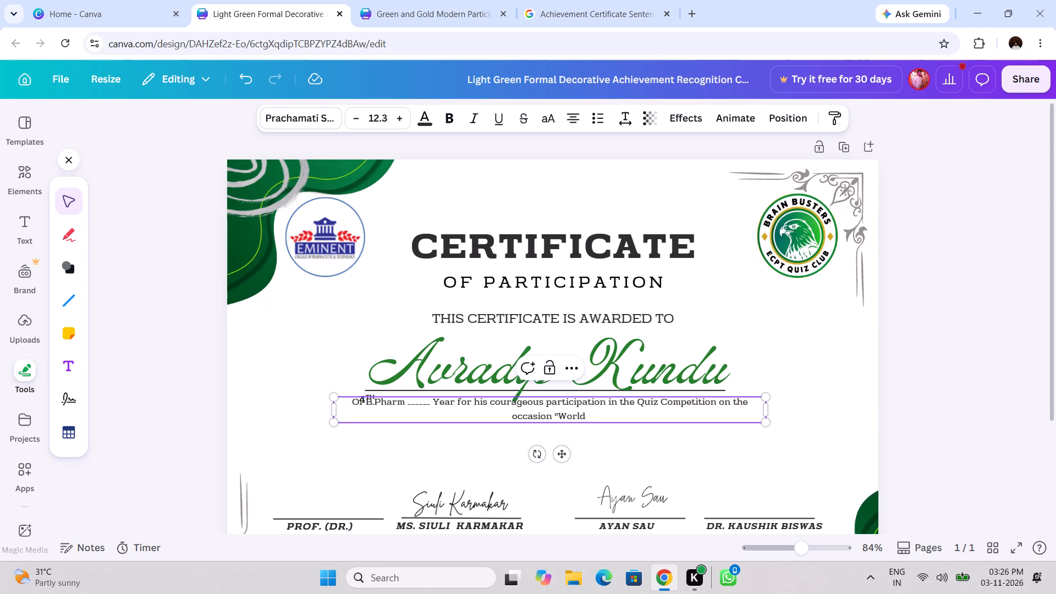
{"action": "type", "text": "Pharma"}
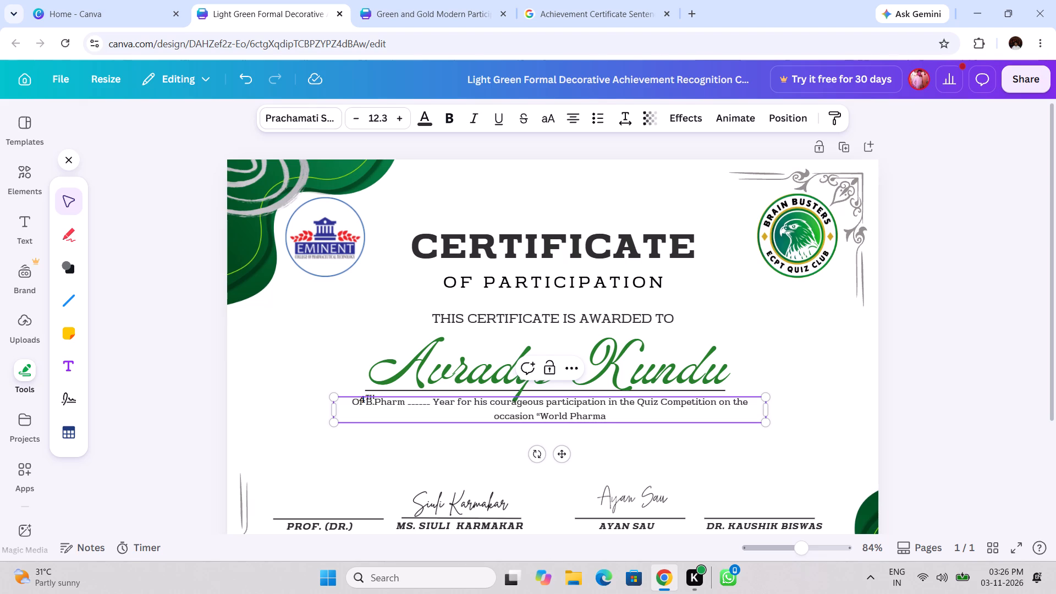
{"action": "type", "text": "cist"}
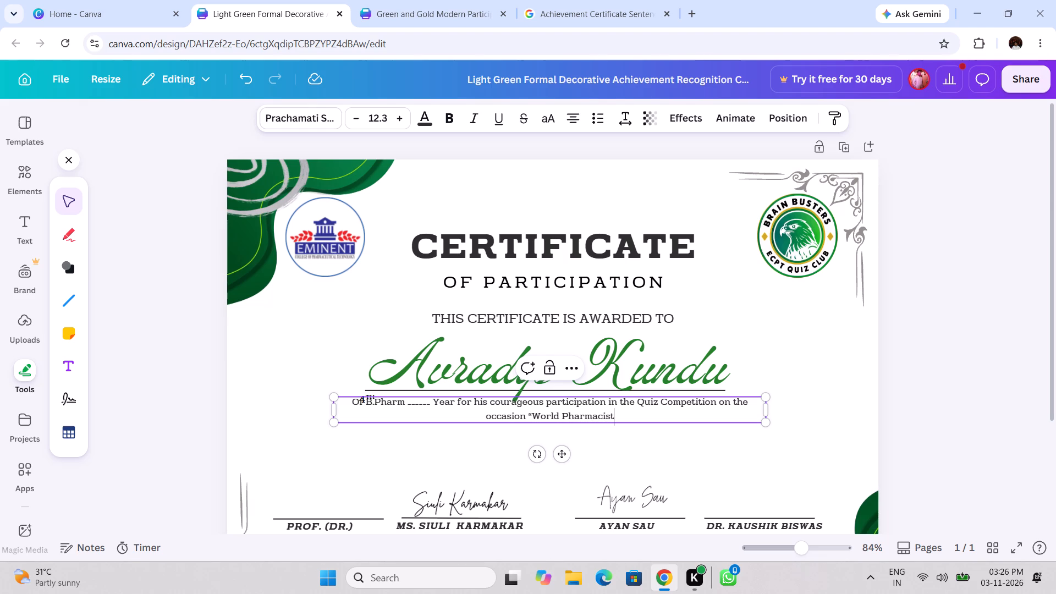
Complete the quoted event name in the recognition paragraph with "Day 2026", a closing quotation mark and a trailing space.
{"action": "key", "text": "space"}
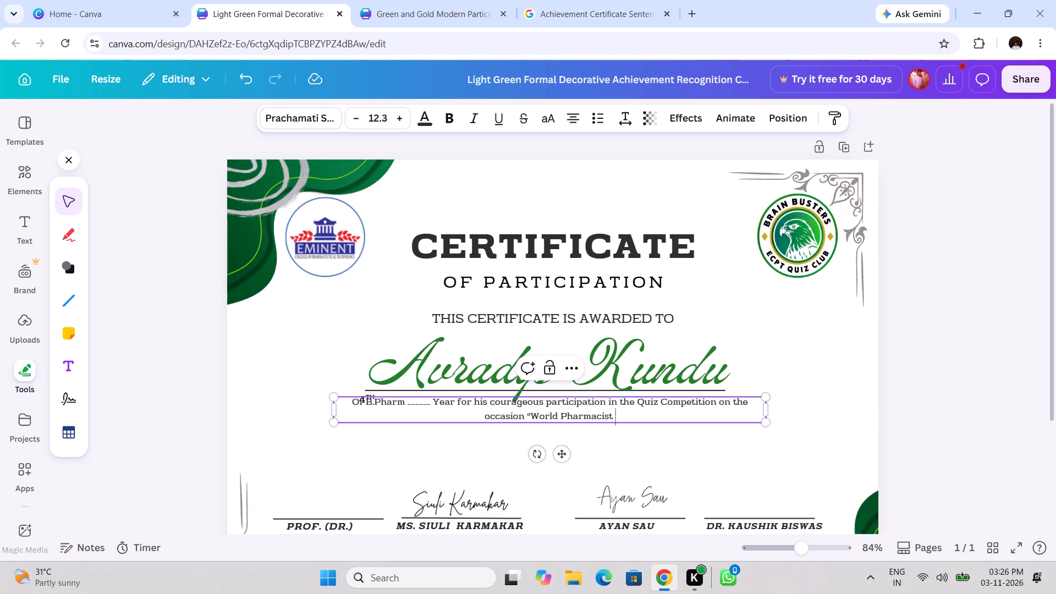
{"action": "type", "text": "Da"}
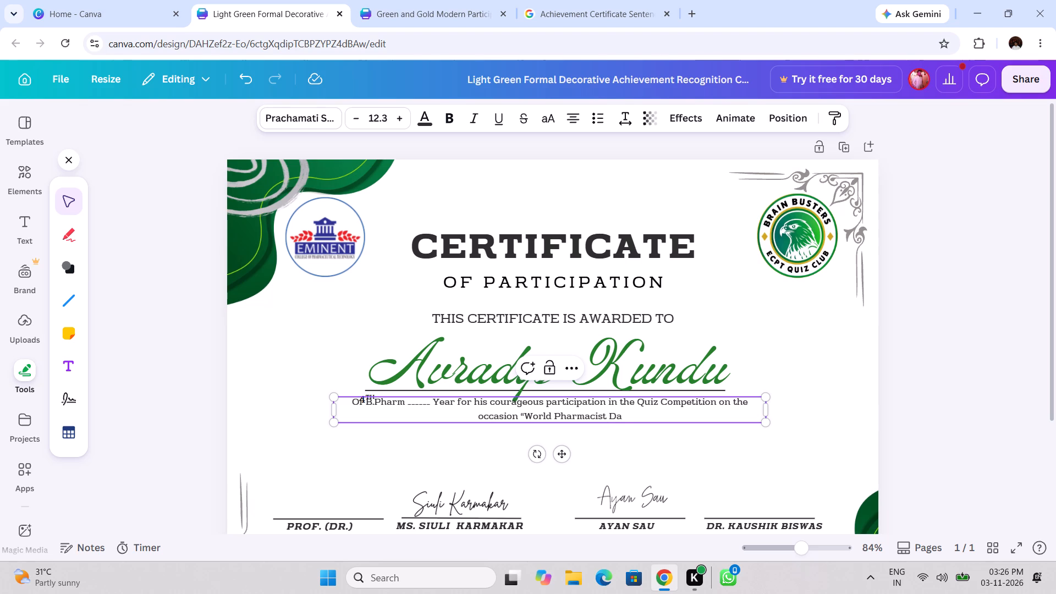
{"action": "key", "text": "y"}
{"action": "key", "text": "space"}
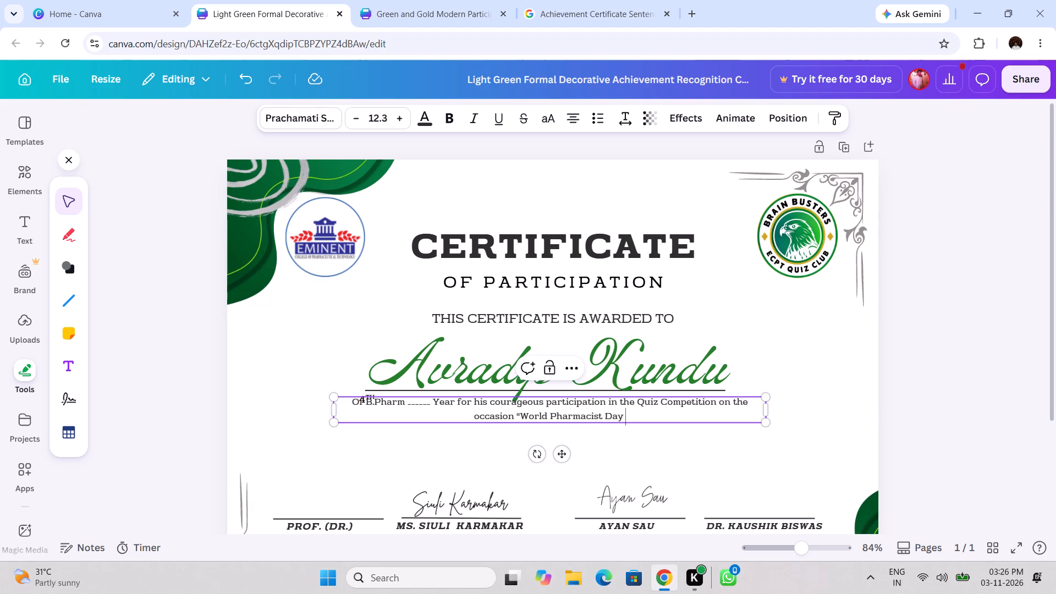
{"action": "type", "text": "2026"}
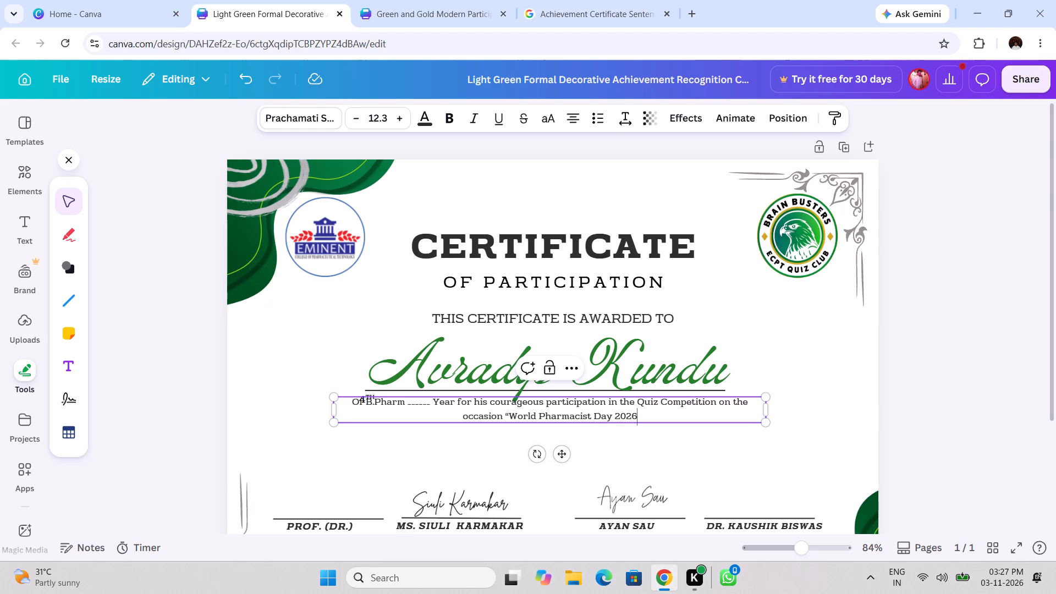
{"action": "key", "text": "shift+colon"}
{"action": "key", "text": "BackSpace"}
{"action": "key", "text": "shift+quotedbl"}
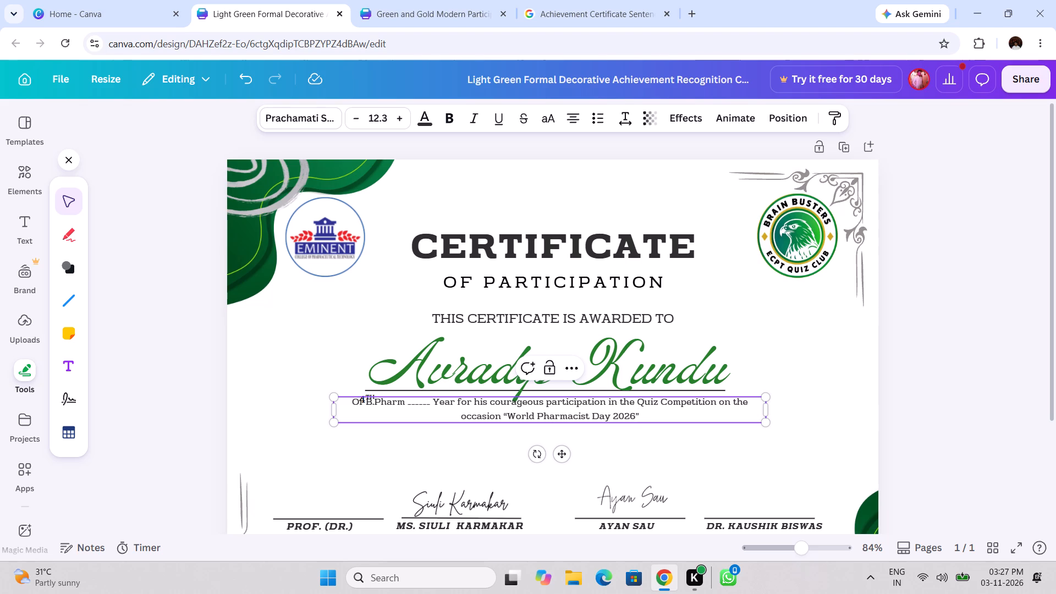
{"action": "key", "text": "shift+quotedbl"}
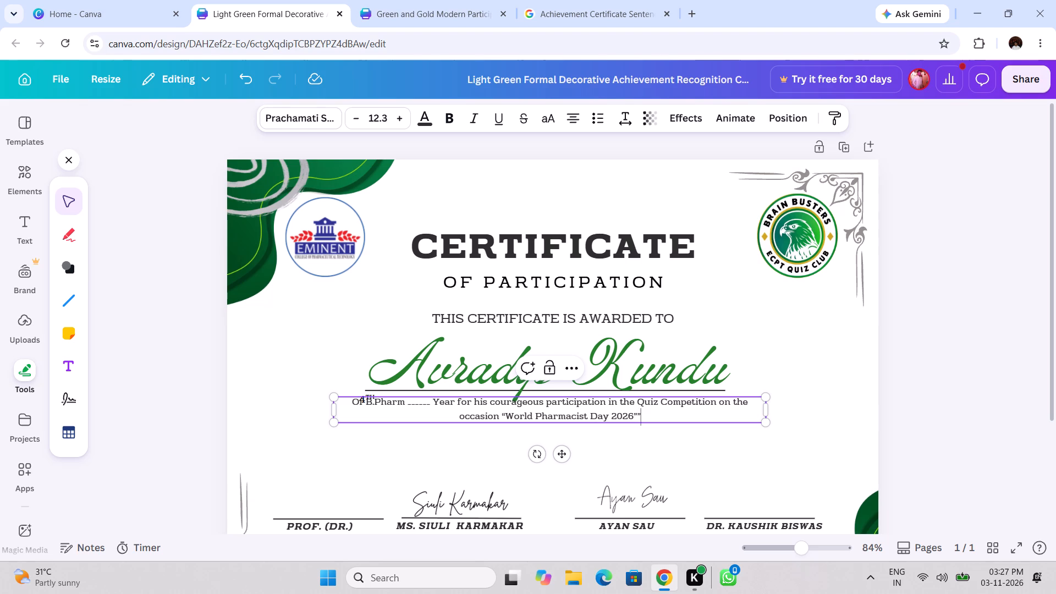
{"action": "key", "text": "BackSpace"}
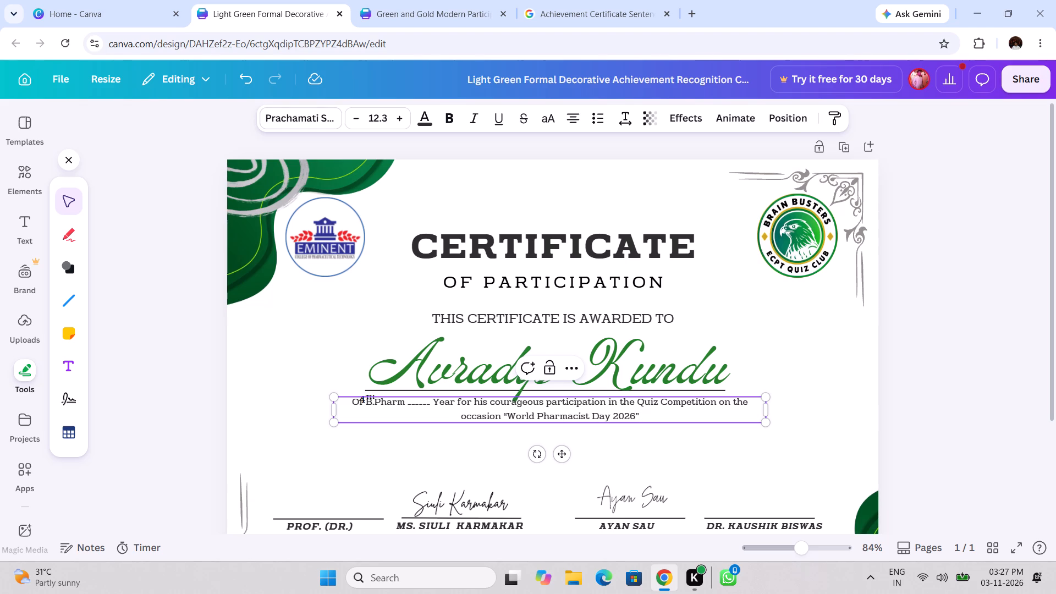
{"action": "key", "text": "space"}
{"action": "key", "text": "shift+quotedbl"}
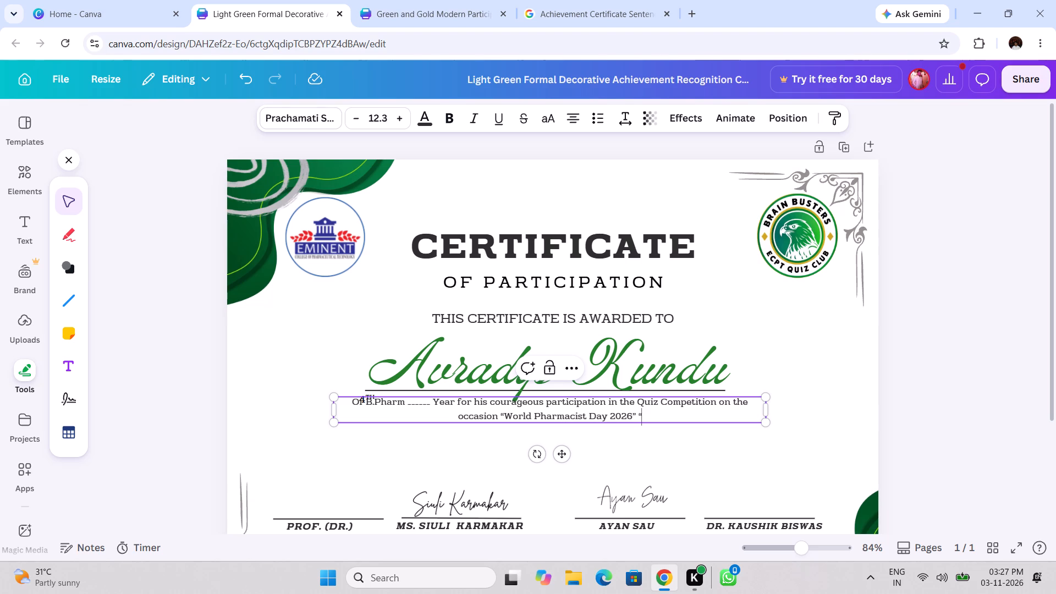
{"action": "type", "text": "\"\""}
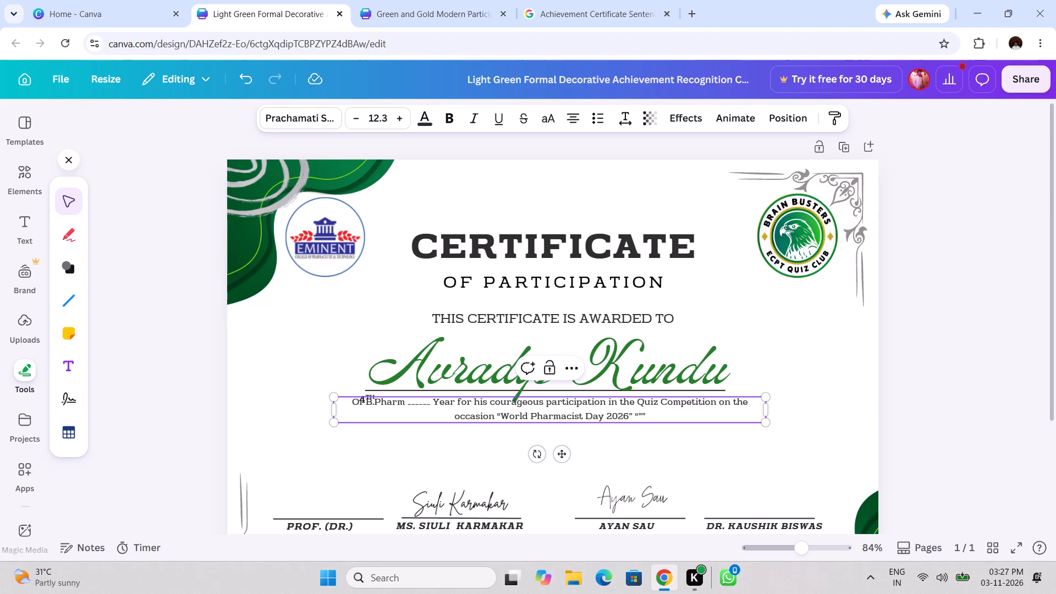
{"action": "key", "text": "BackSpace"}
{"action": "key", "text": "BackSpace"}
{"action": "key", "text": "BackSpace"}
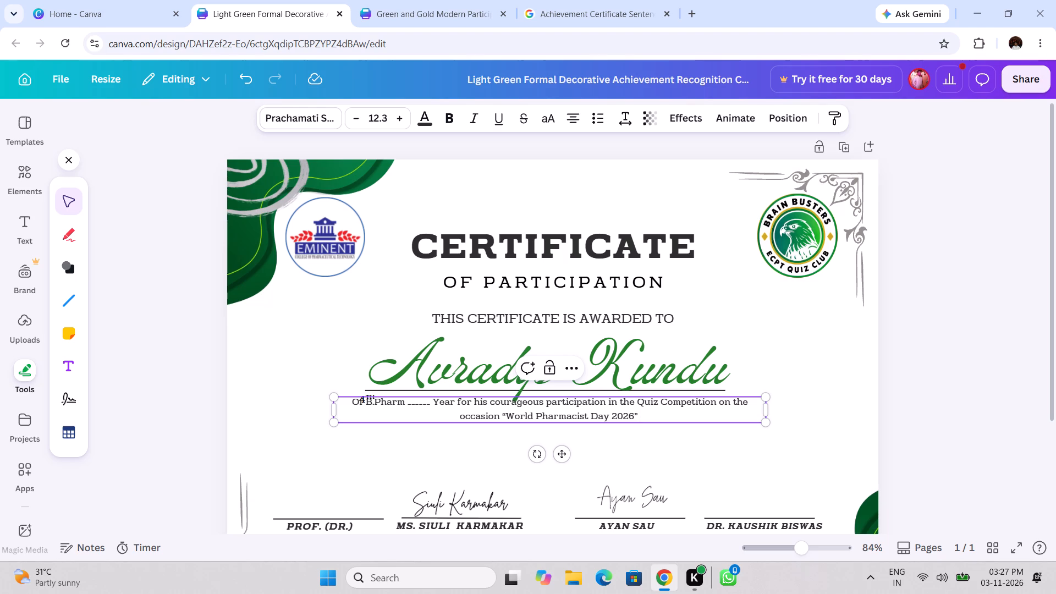
Add "Organised by" after the quoted event name in the recognition paragraph.
{"action": "key", "text": "space"}
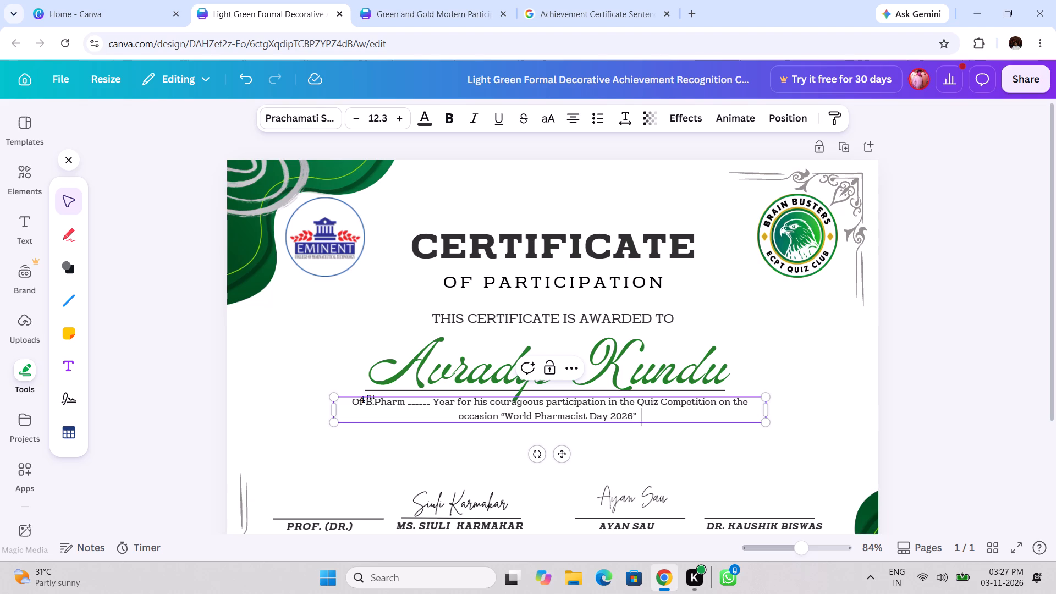
{"action": "key", "text": "o"}
{"action": "key", "text": "BackSpace"}
{"action": "type", "text": "Orga"}
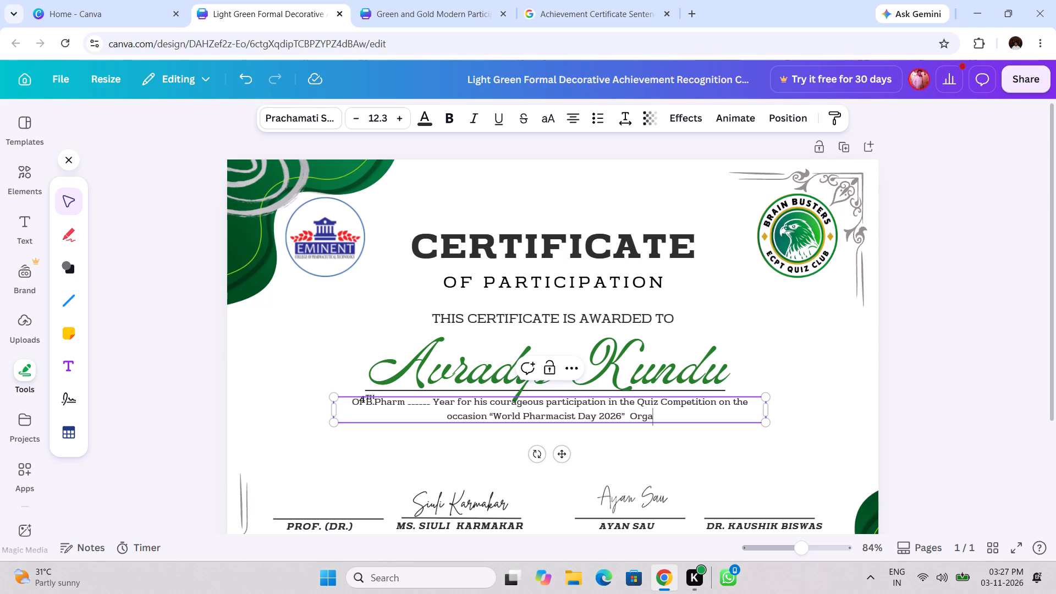
{"action": "type", "text": "nise"}
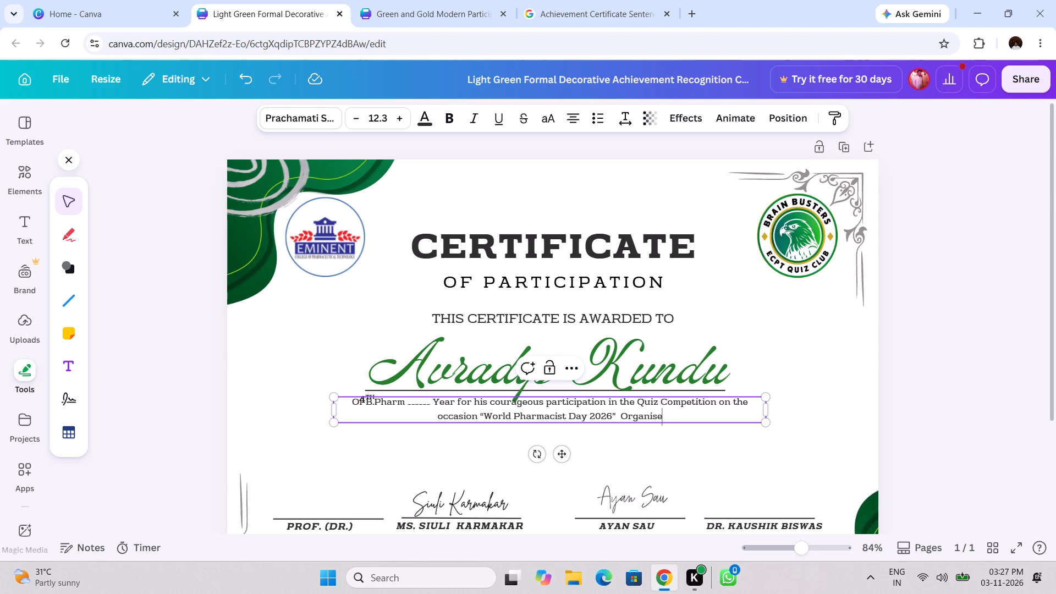
{"action": "key", "text": "d"}
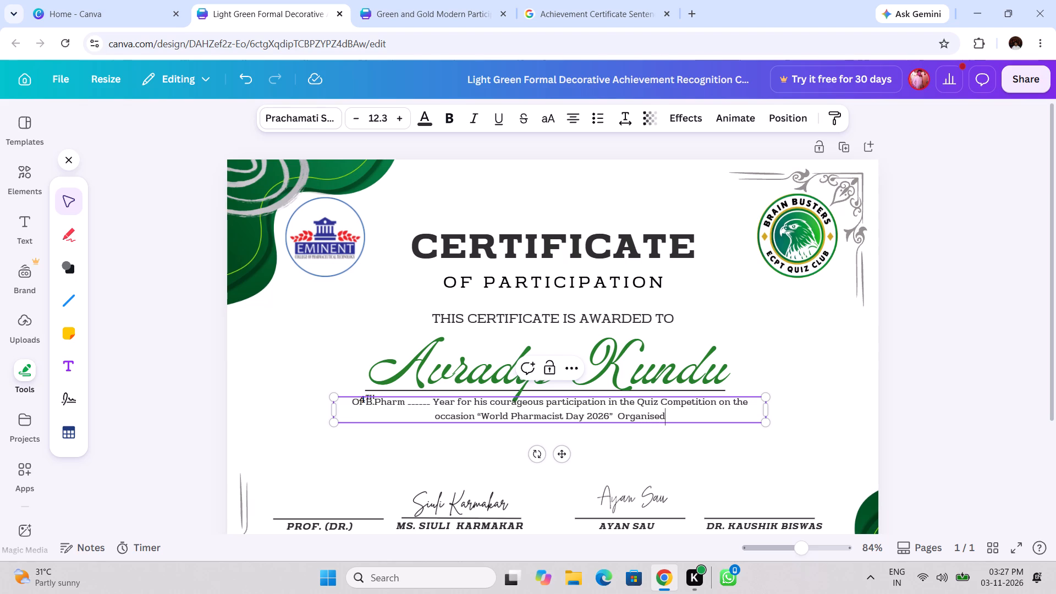
{"action": "key", "text": "space"}
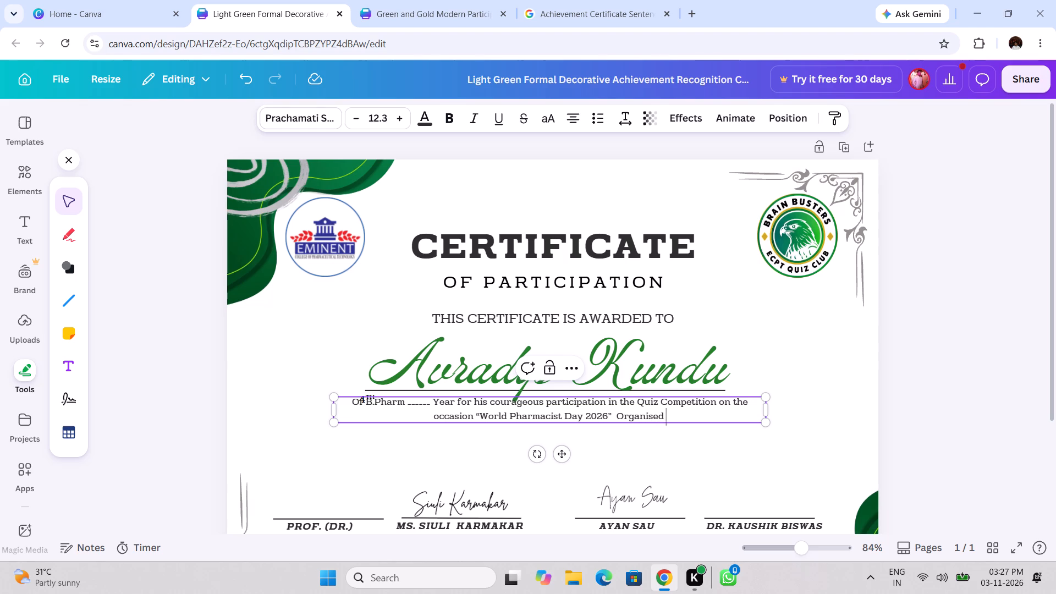
{"action": "type", "text": "by"}
{"action": "key", "text": "space"}
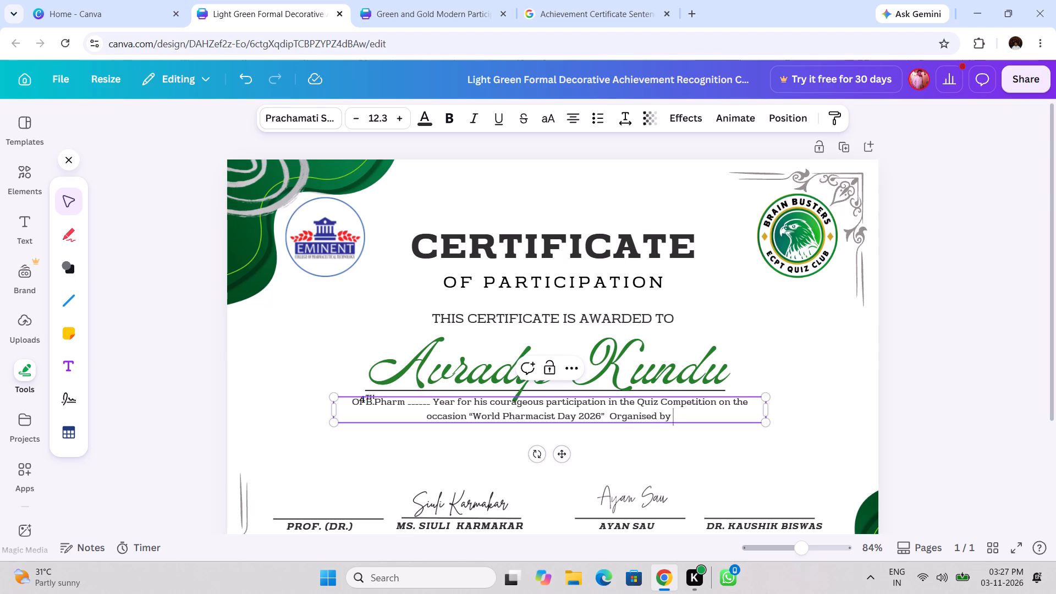
Begin the organiser's name after "Organised by" with "Brain Bu".
{"action": "type", "text": "bv"}
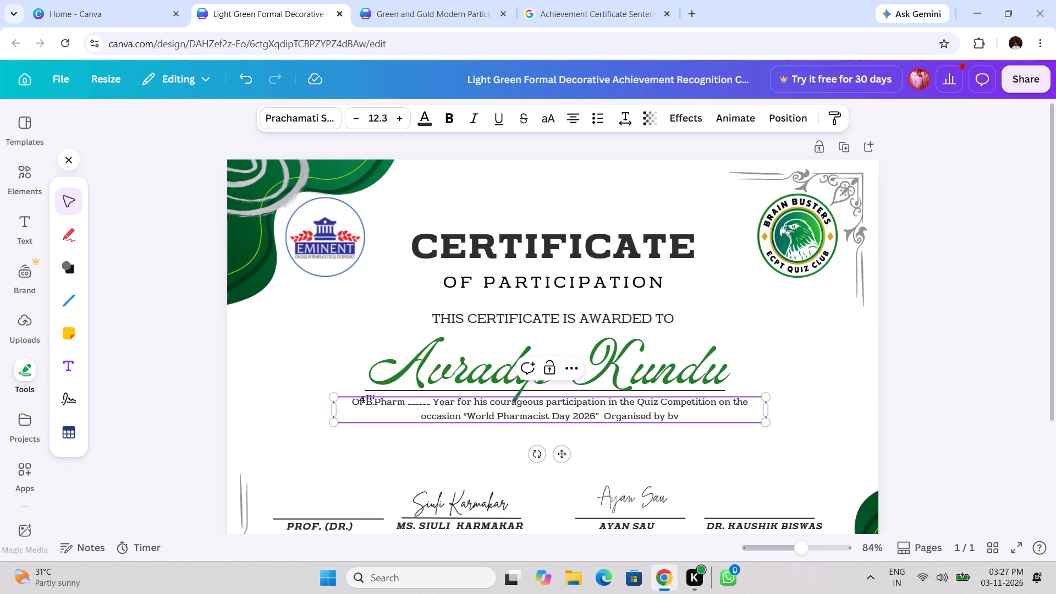
{"action": "key", "text": "BackSpace"}
{"action": "key", "text": "BackSpace"}
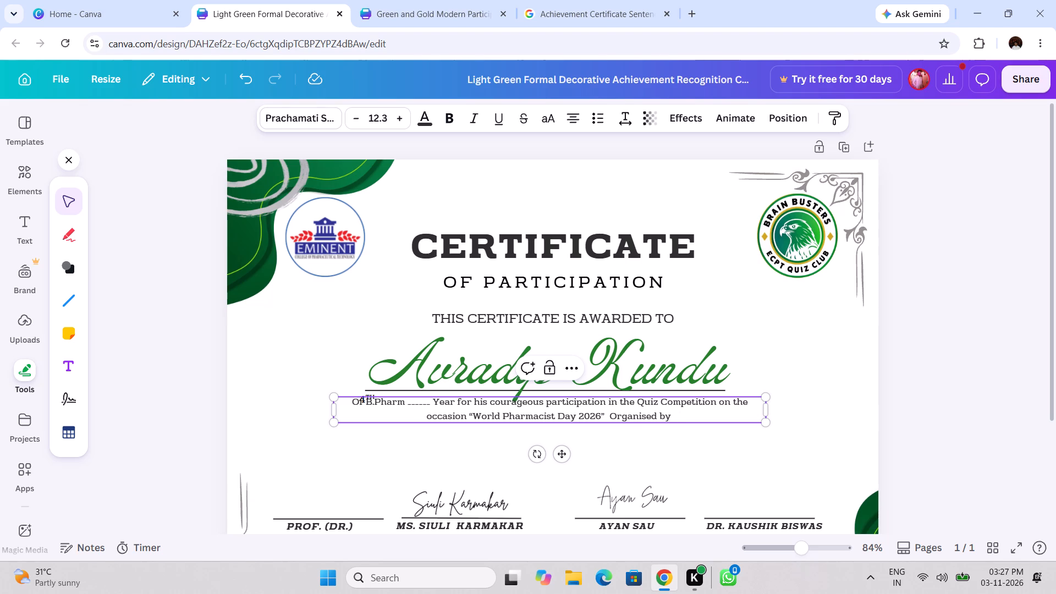
{"action": "type", "text": "Brain"}
{"action": "key", "text": "space"}
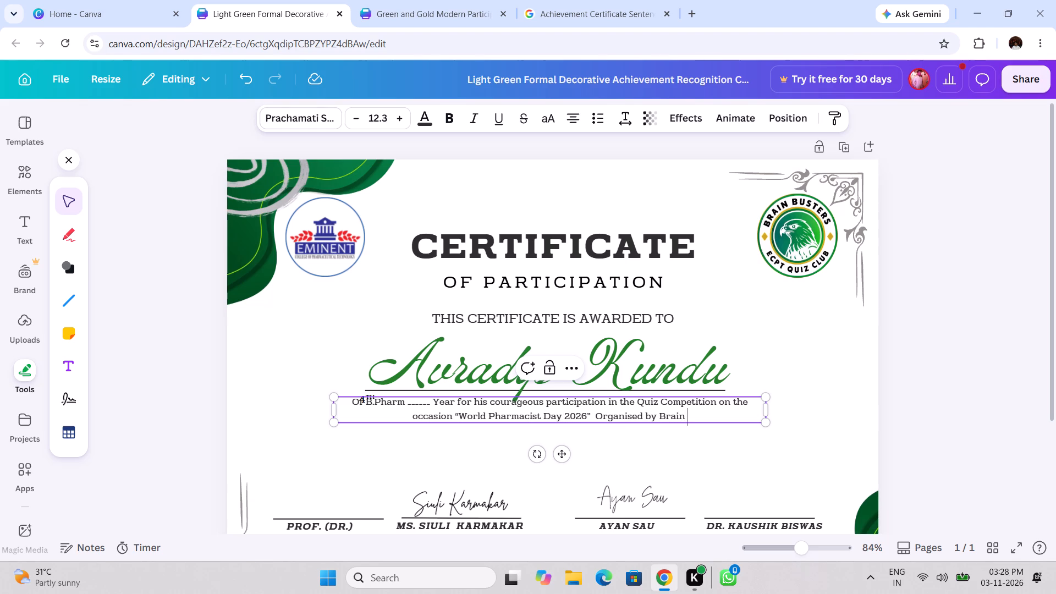
{"action": "type", "text": "Bu"}
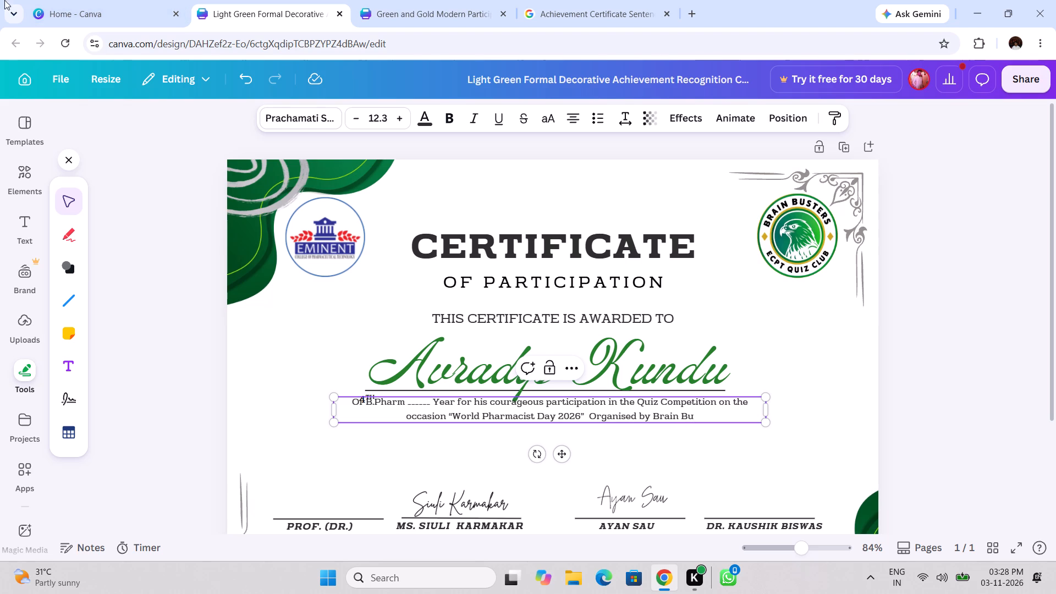
Copy the club name "Brain Busters" from the certificate wording in the Google search thread.
{"action": "left_click", "coordinate": [647, 0]}
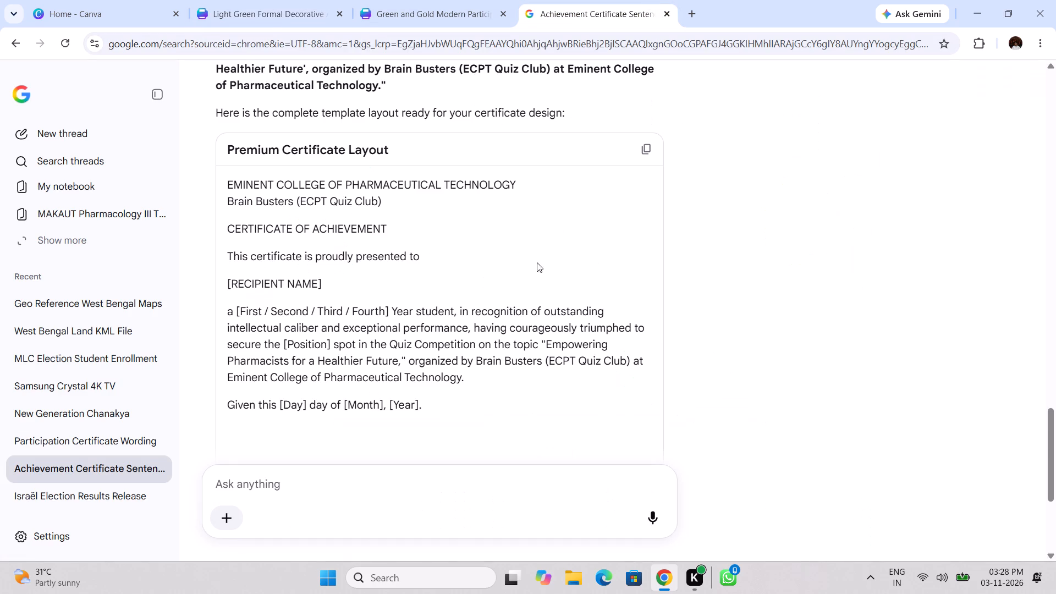
{"action": "left_click_drag", "start_coordinate": [476, 361], "coordinate": [490, 361]}
{"action": "left_click_drag", "start_coordinate": [490, 361], "coordinate": [542, 367]}
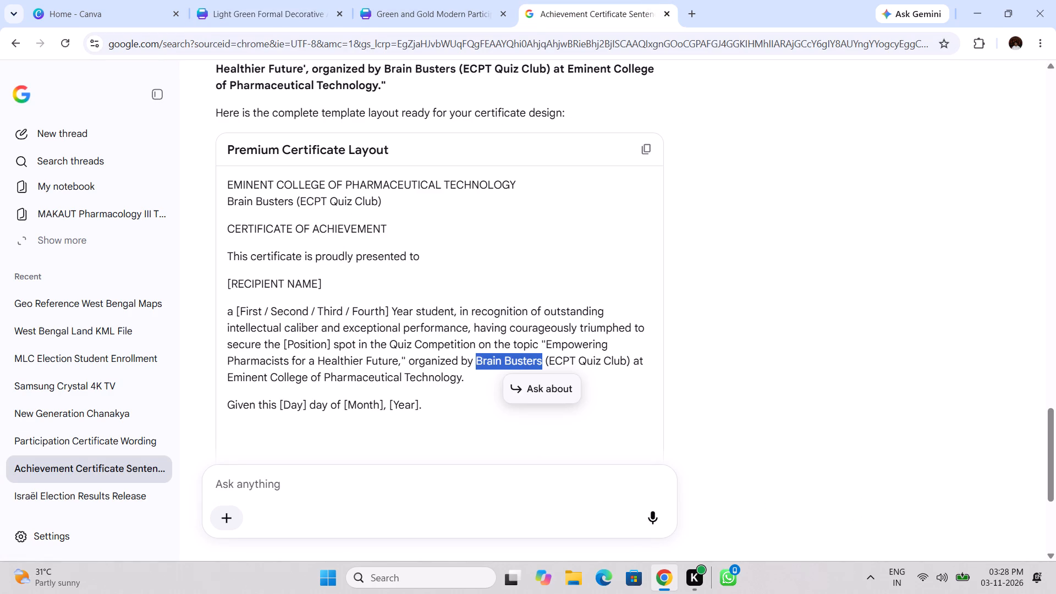
{"action": "key", "text": "ctrl+c"}
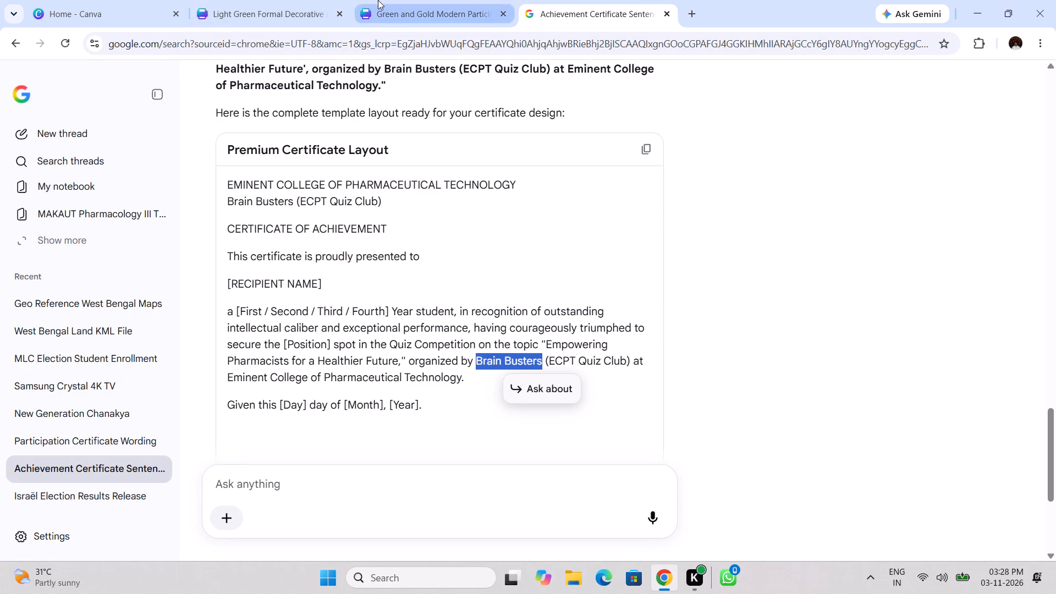
Replace the partial "Brain Bu" after "Organised by" in the participation paragraph with the copied "Brain Busters" and a trailing space.
{"action": "left_click", "coordinate": [291, 1]}
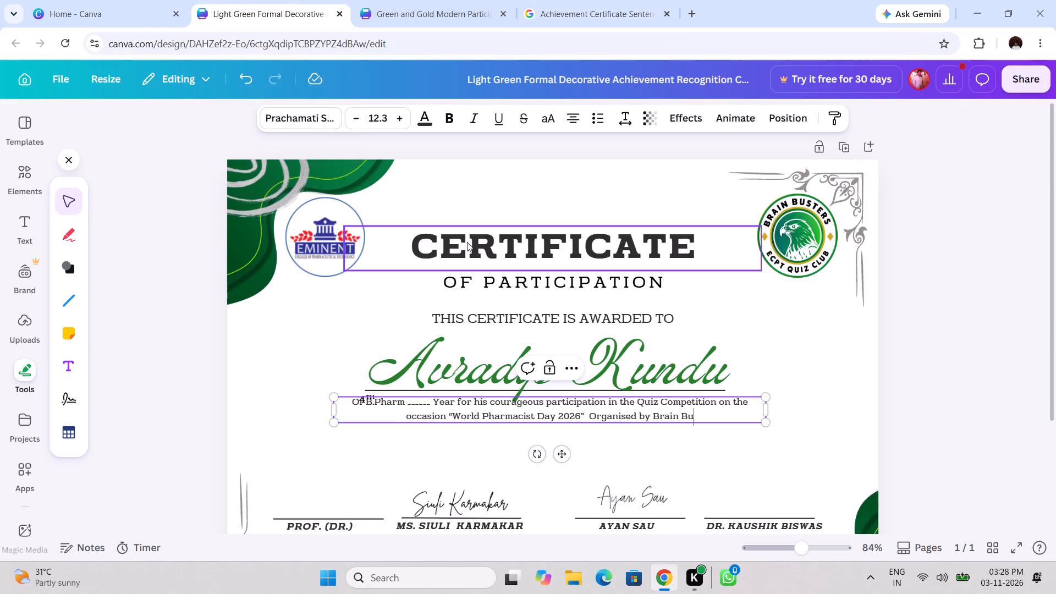
{"action": "key", "text": "BackSpace"}
{"action": "key", "text": "BackSpace"}
{"action": "key", "text": "BackSpace"}
{"action": "key", "text": "BackSpace"}
{"action": "key", "text": "BackSpace"}
{"action": "key", "text": "BackSpace"}
{"action": "key", "text": "BackSpace"}
{"action": "key", "text": "BackSpace"}
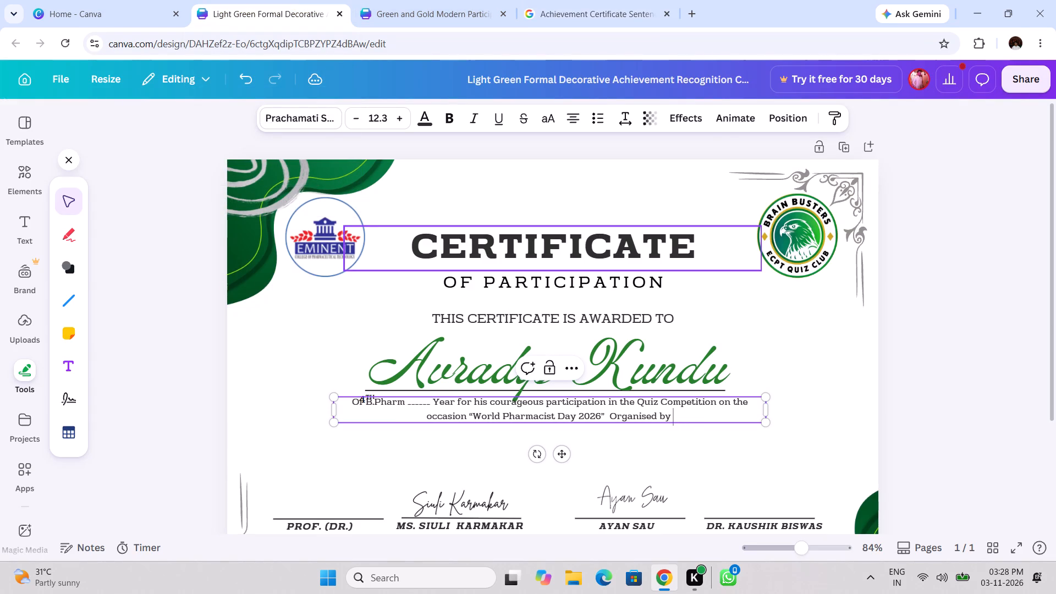
{"action": "key", "text": "ctrl+v"}
{"action": "key", "text": "space"}
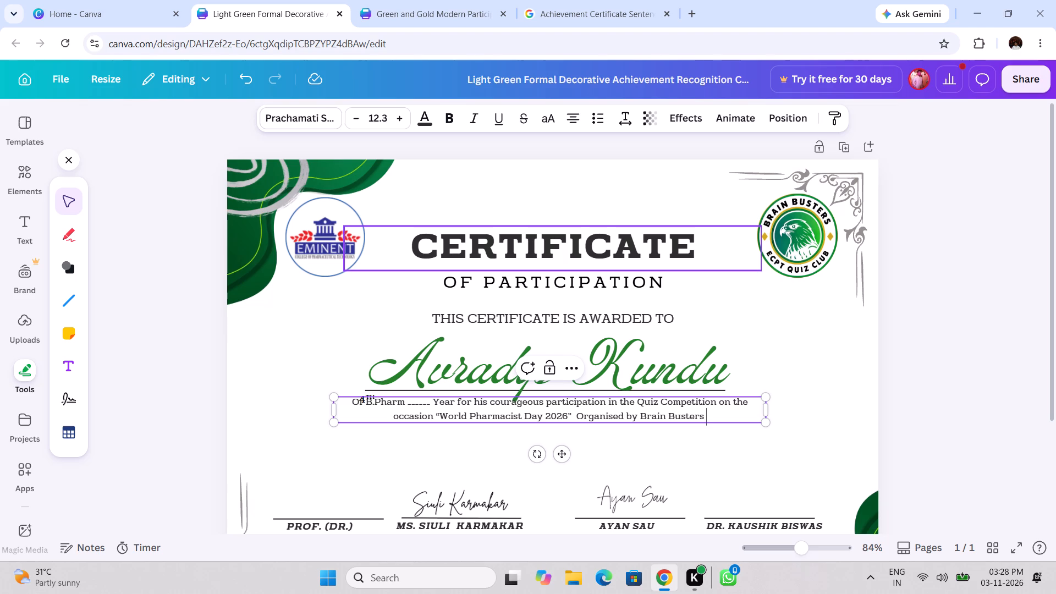
Add "(Student, Quiz Club)" after "Brain Busters" in the recognition paragraph.
{"action": "key", "text": "shift+parenleft"}
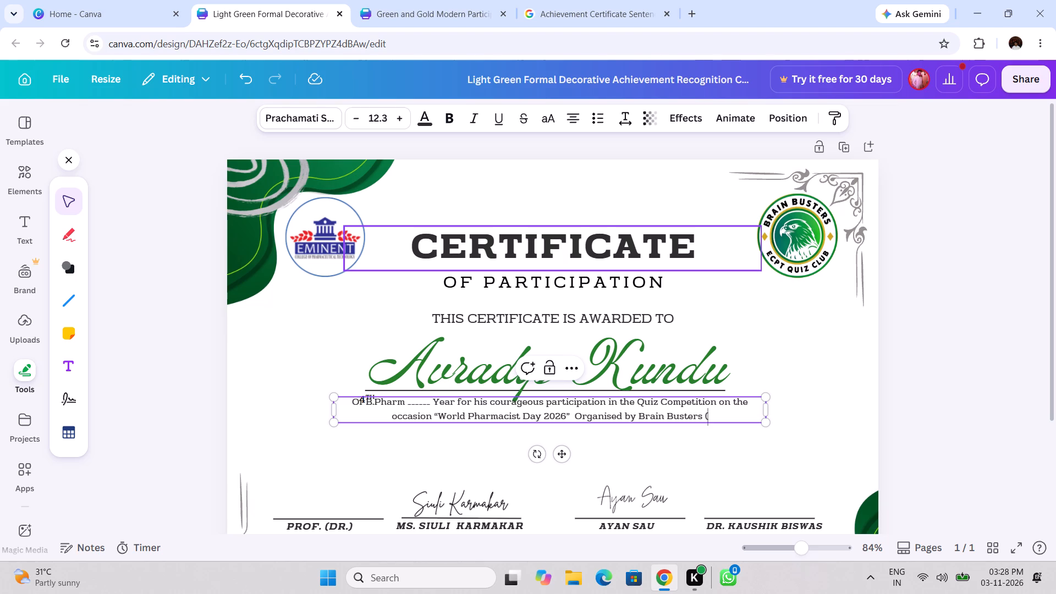
{"action": "key", "text": "shift+s"}
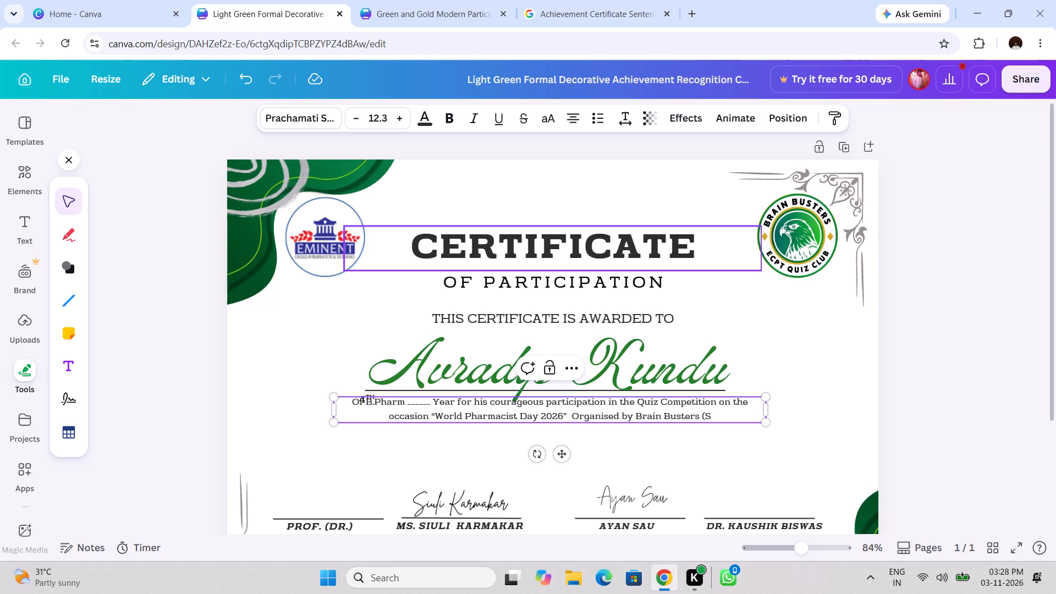
{"action": "key", "text": "Left"}
{"action": "key", "text": "Right"}
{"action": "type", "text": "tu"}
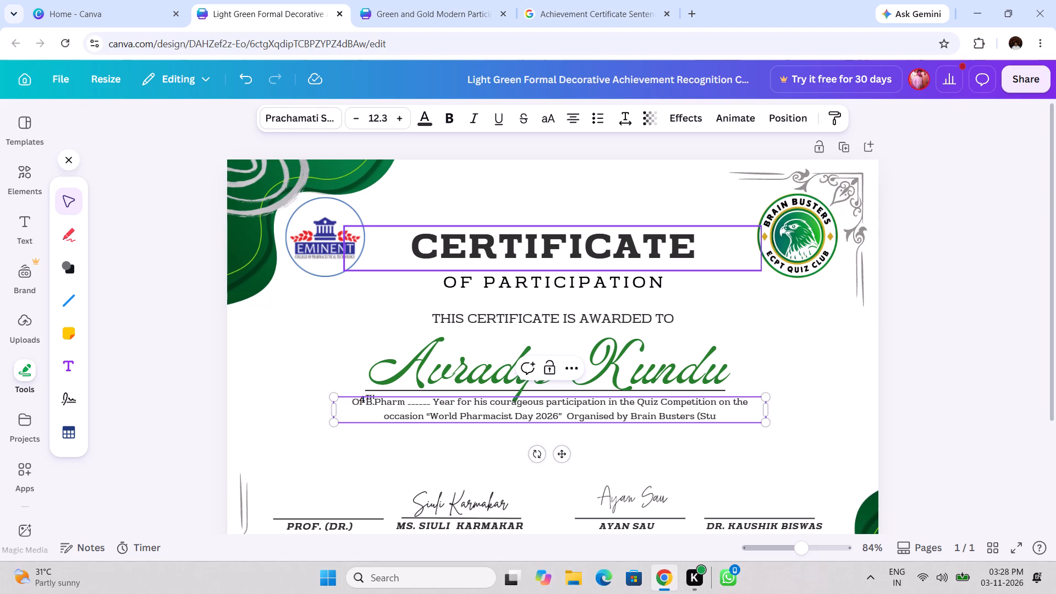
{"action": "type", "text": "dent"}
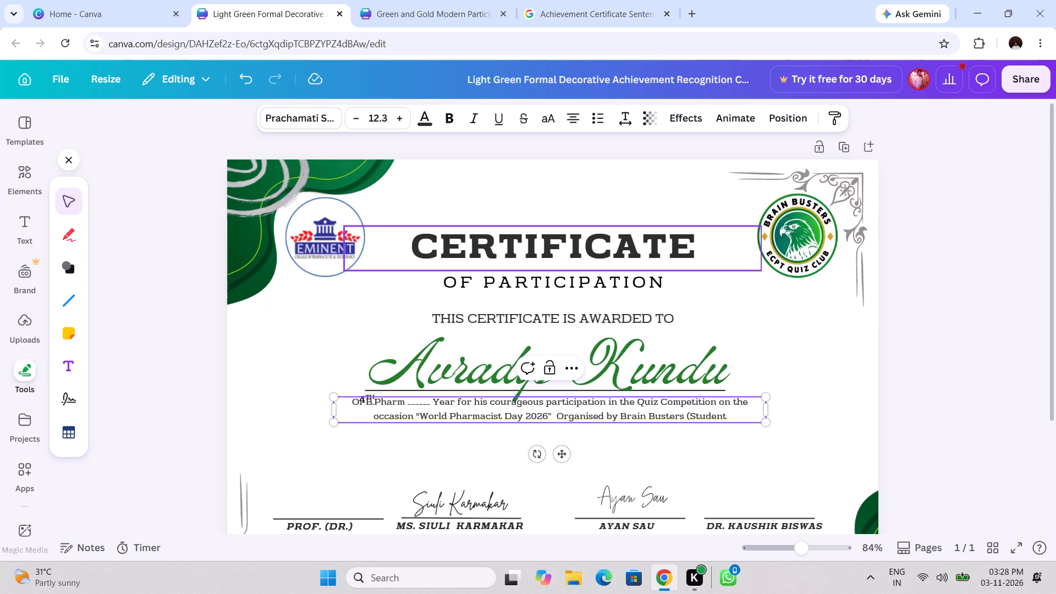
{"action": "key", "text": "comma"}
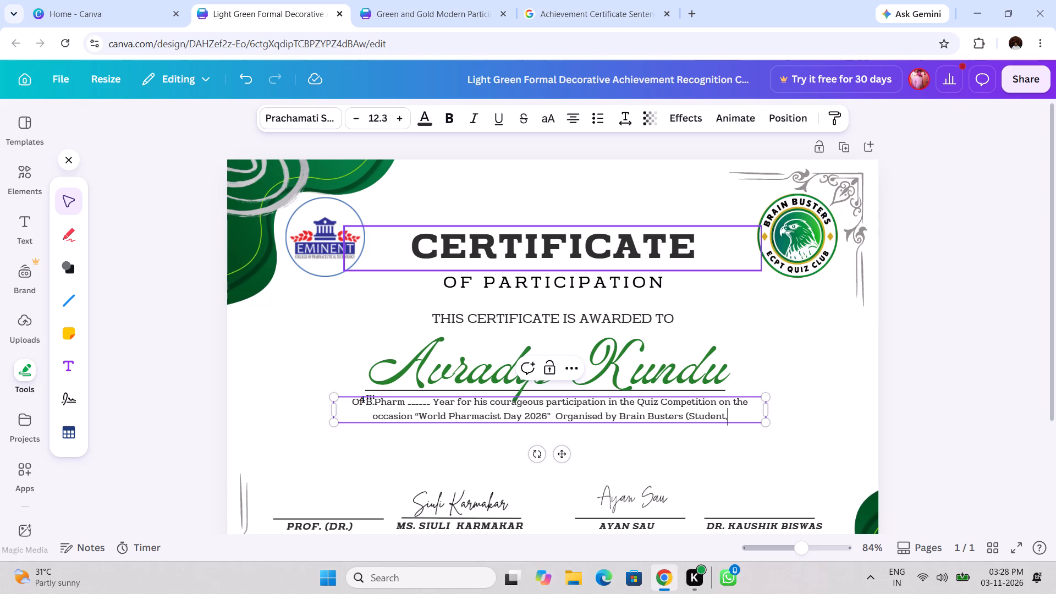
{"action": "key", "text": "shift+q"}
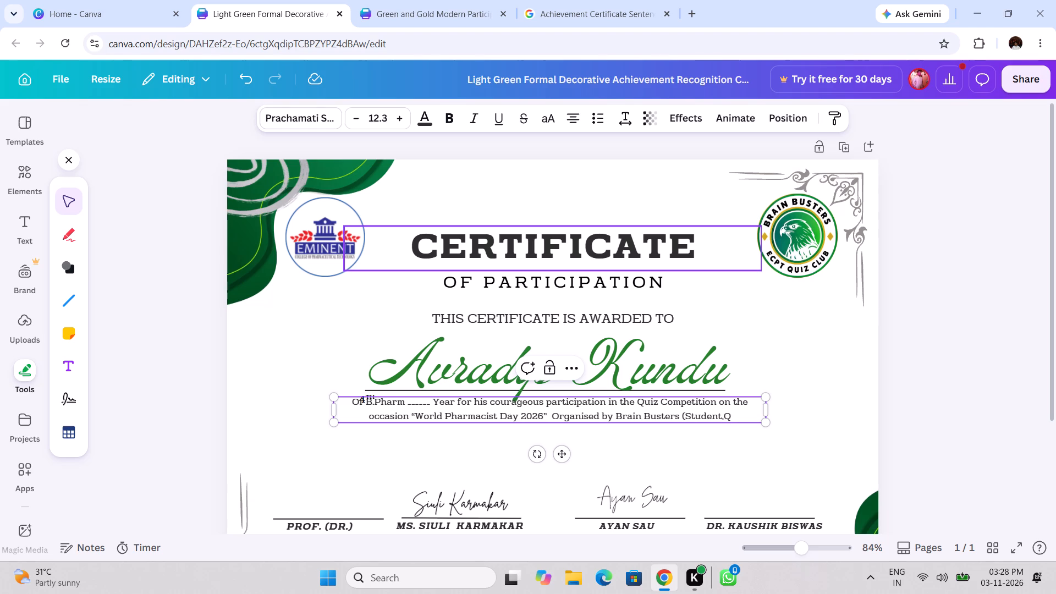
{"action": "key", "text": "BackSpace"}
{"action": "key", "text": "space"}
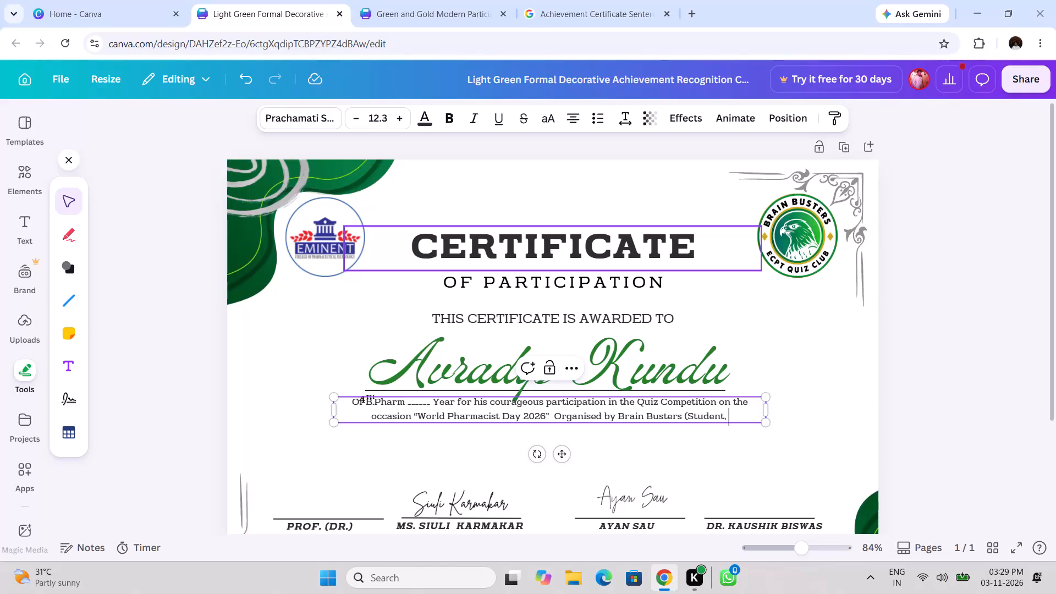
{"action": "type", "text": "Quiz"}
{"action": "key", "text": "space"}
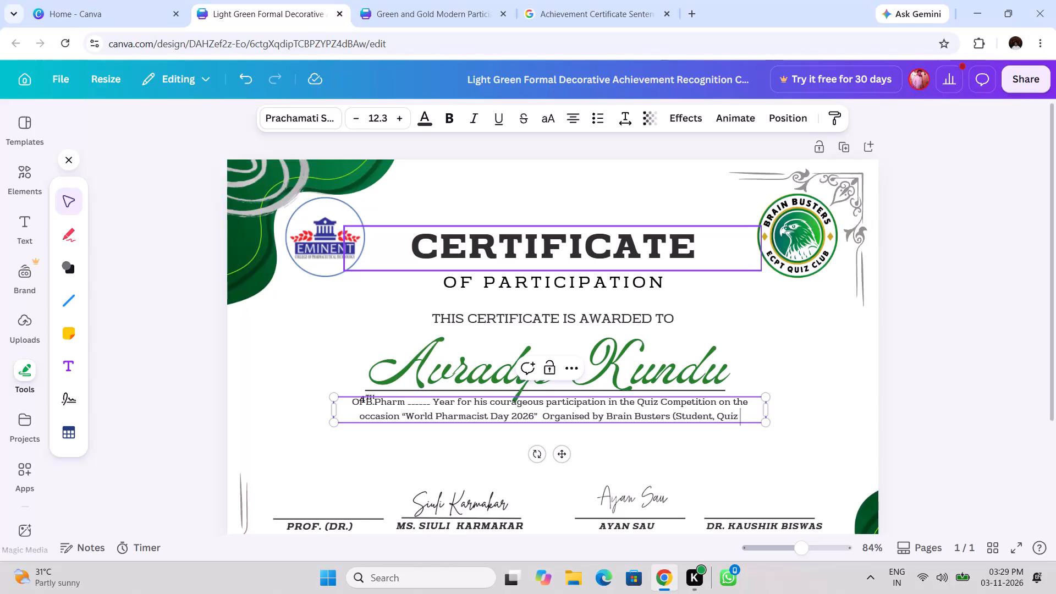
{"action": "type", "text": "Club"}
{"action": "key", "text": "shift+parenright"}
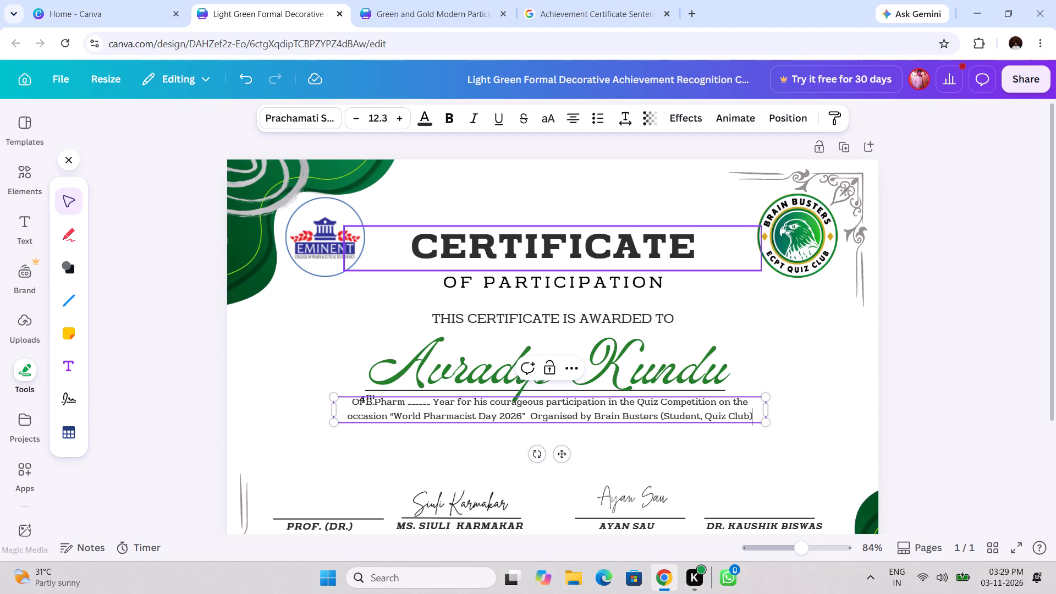
Continue the paragraph after the closing bracket with a comma and "Eminent College of Pharmaceutical Technology".
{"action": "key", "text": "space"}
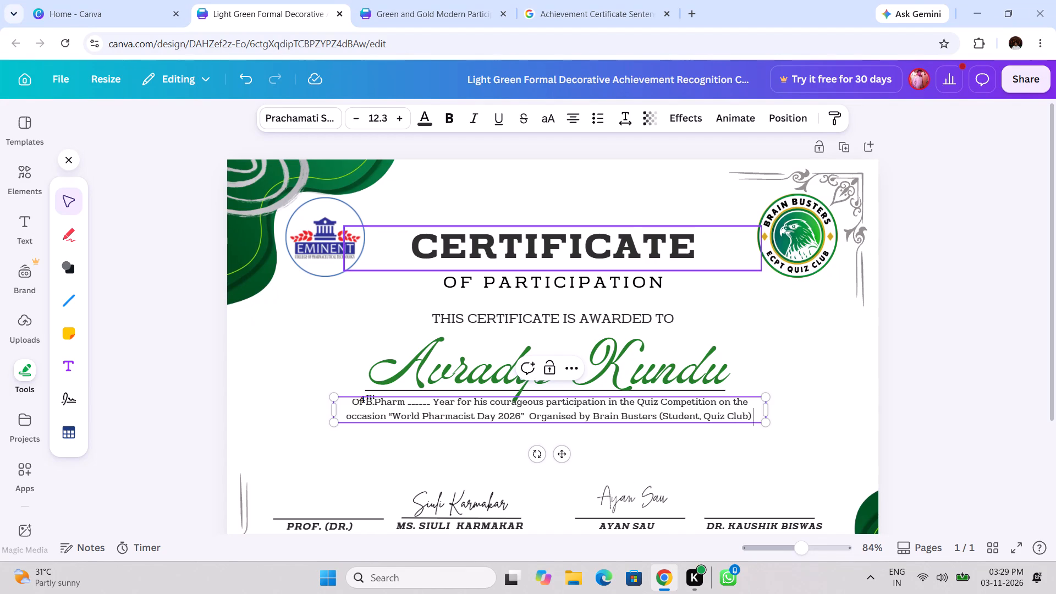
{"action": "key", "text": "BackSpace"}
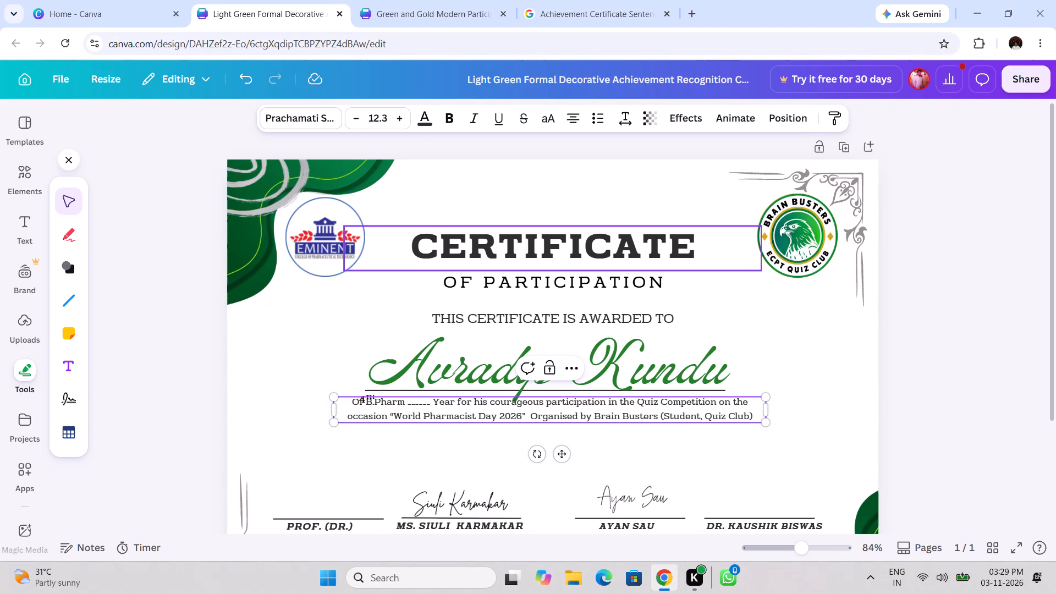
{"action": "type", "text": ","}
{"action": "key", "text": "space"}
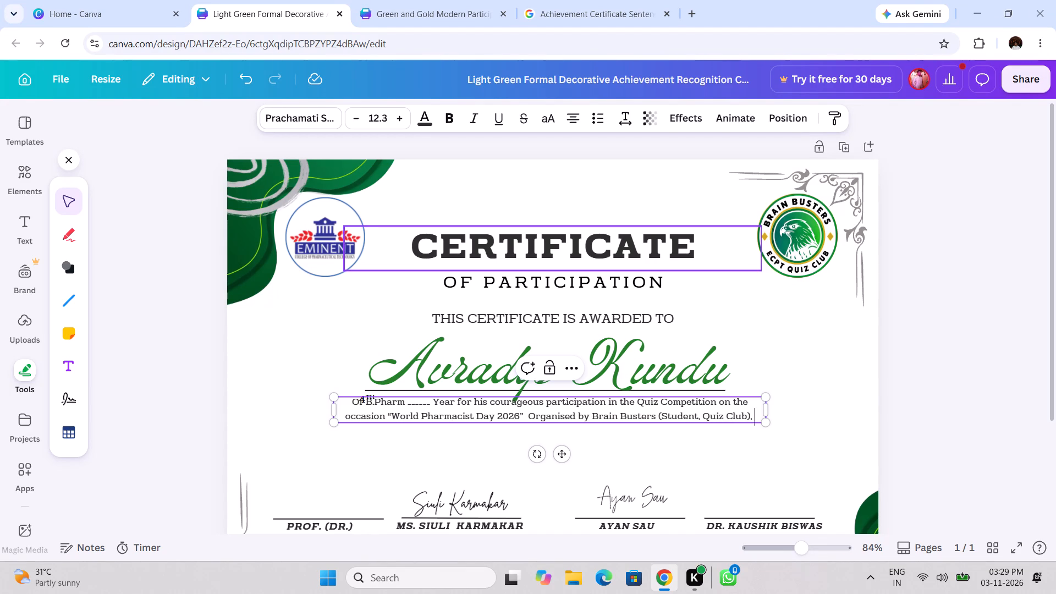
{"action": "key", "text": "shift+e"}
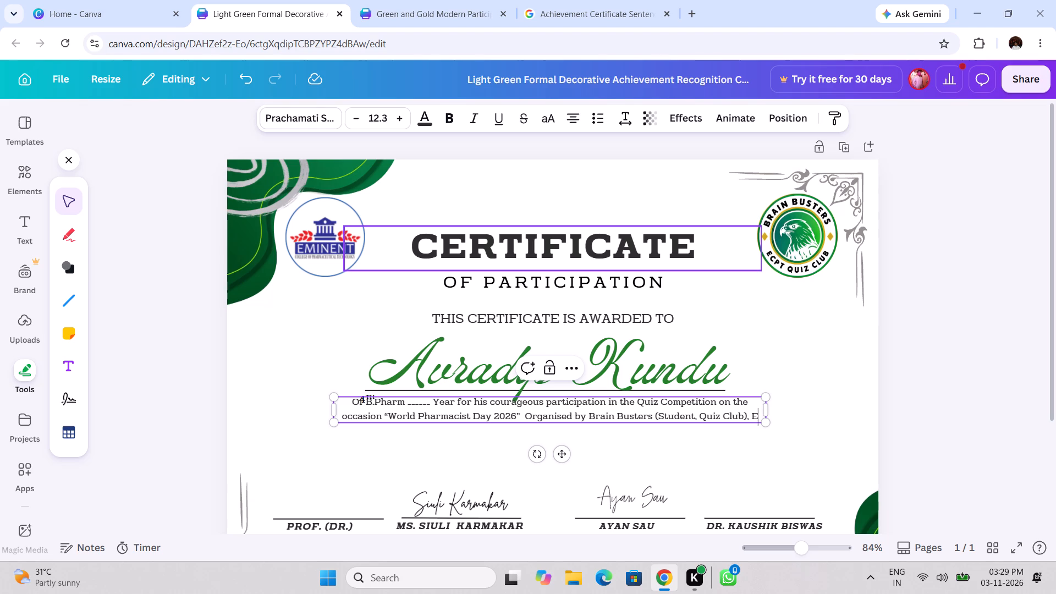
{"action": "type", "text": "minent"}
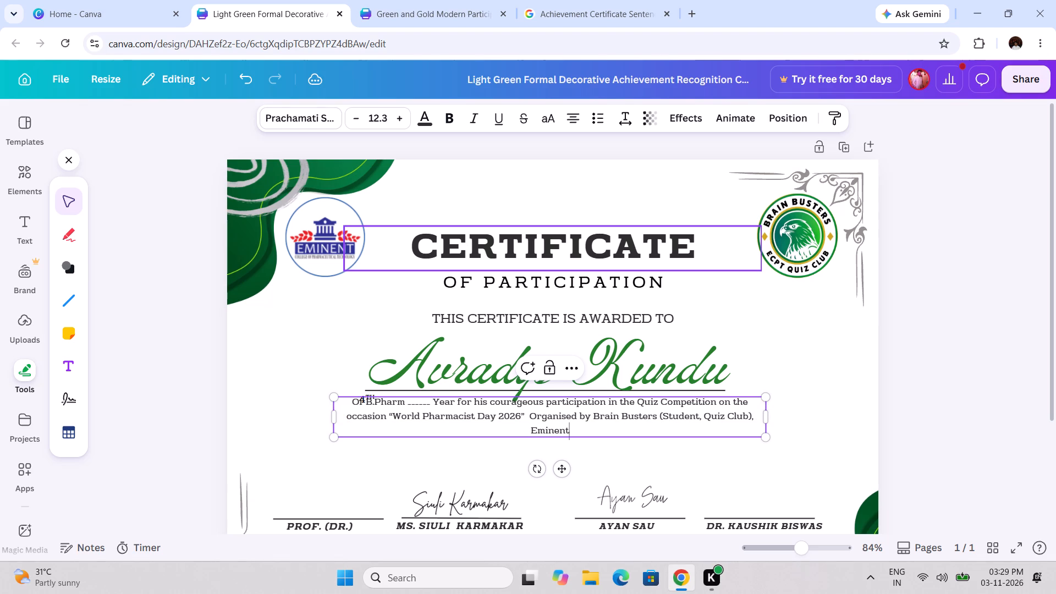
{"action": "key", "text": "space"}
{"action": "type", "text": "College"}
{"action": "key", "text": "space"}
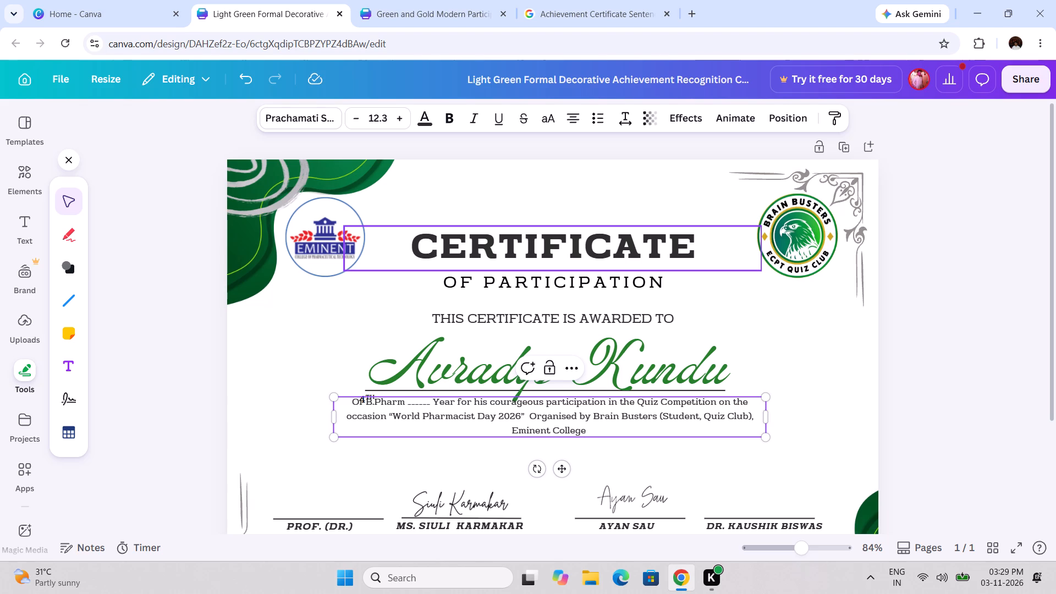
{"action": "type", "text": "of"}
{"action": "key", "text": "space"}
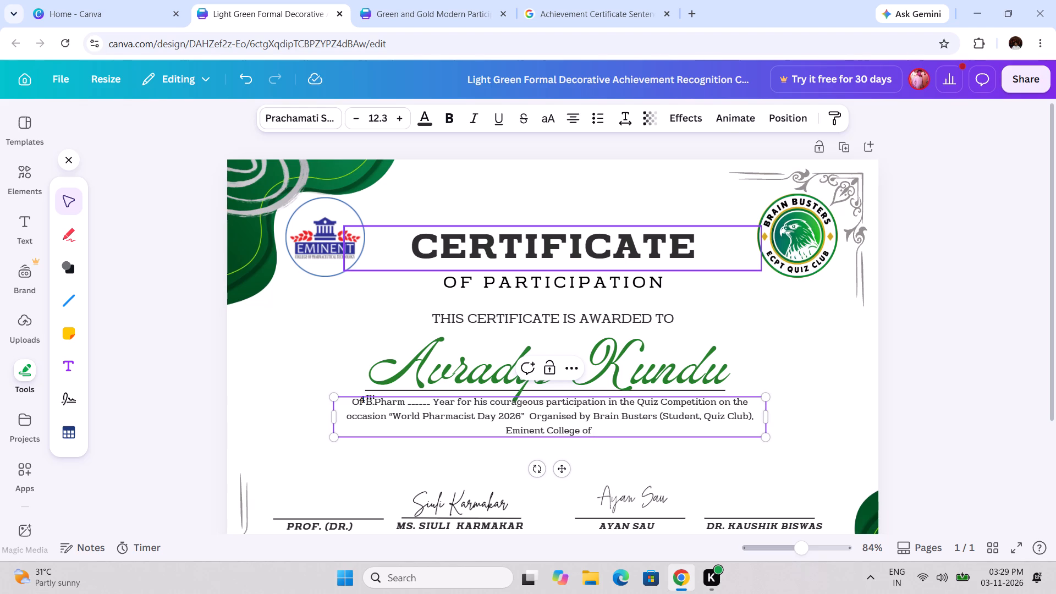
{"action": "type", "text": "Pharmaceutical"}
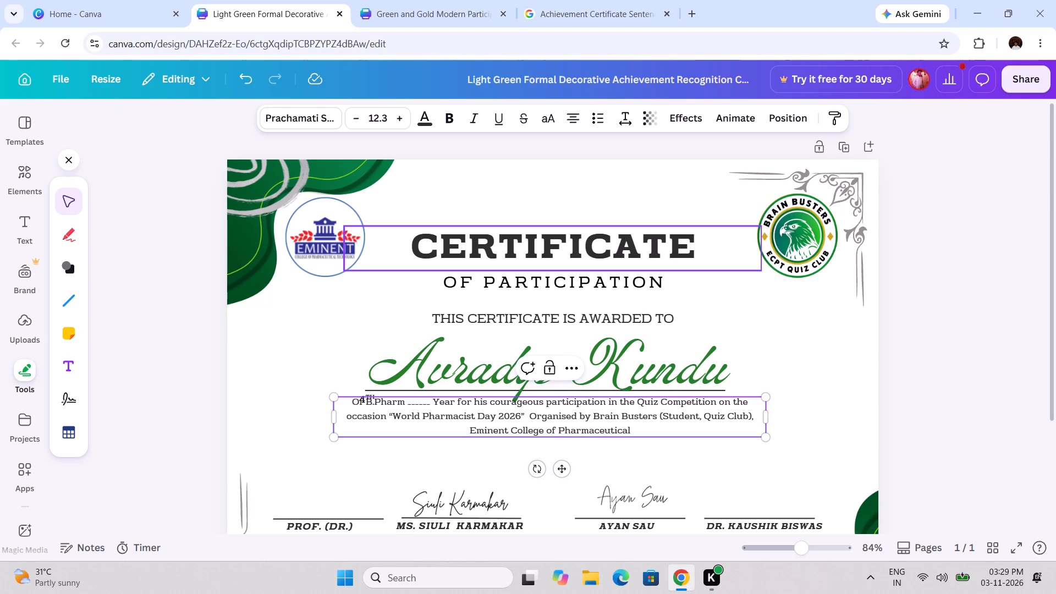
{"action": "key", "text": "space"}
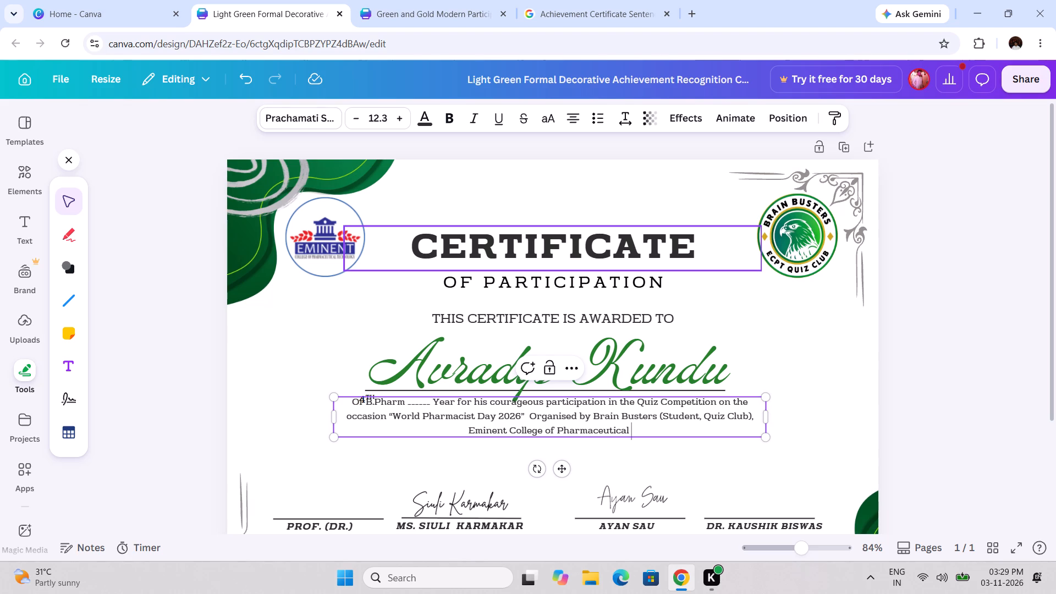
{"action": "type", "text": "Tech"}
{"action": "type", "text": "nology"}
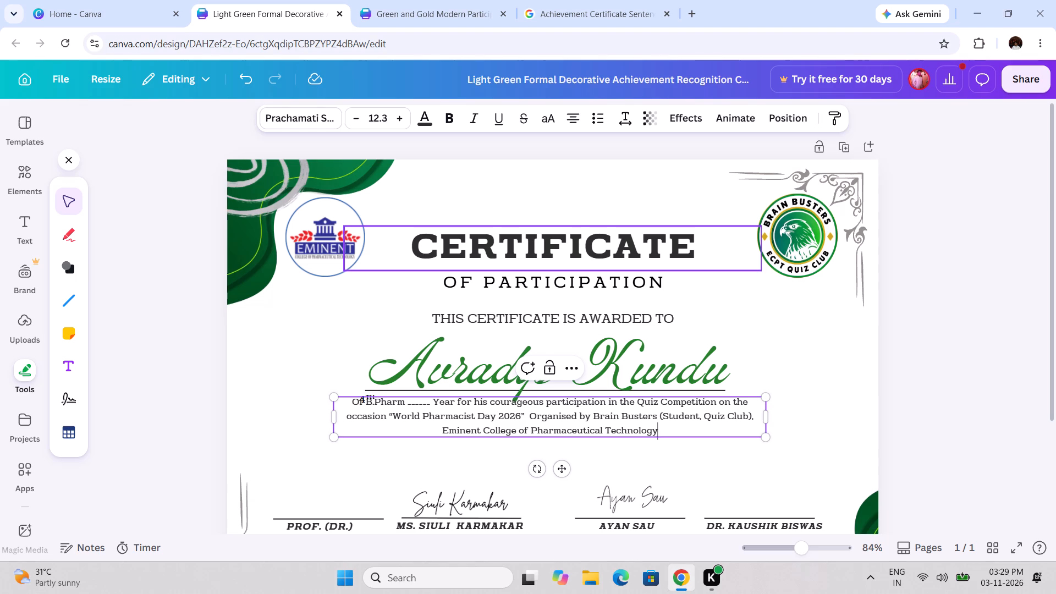
Add the date "25.09.2026" on a new line below the college name in the recognition paragraph.
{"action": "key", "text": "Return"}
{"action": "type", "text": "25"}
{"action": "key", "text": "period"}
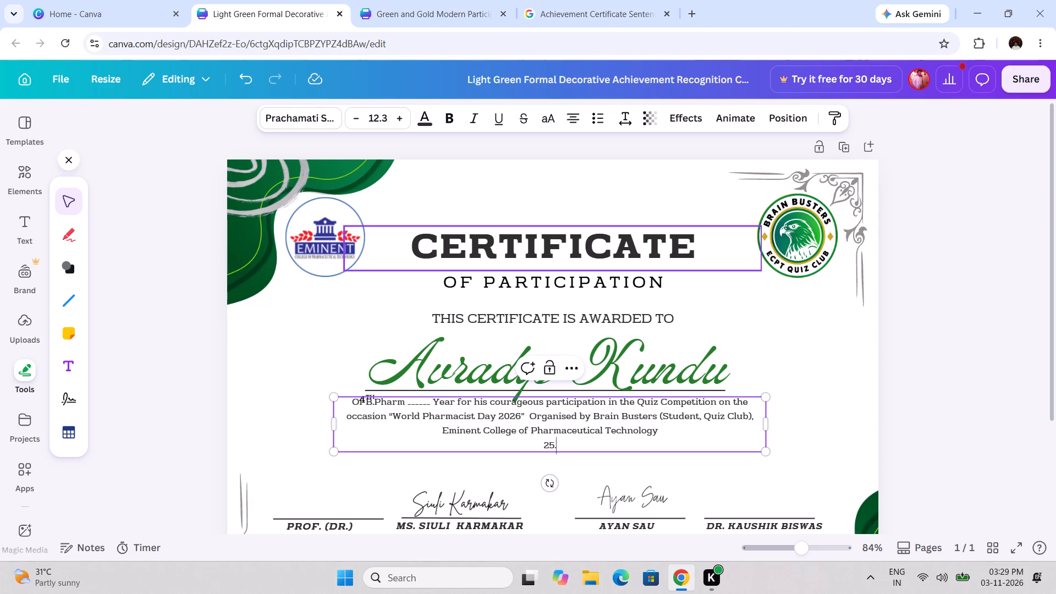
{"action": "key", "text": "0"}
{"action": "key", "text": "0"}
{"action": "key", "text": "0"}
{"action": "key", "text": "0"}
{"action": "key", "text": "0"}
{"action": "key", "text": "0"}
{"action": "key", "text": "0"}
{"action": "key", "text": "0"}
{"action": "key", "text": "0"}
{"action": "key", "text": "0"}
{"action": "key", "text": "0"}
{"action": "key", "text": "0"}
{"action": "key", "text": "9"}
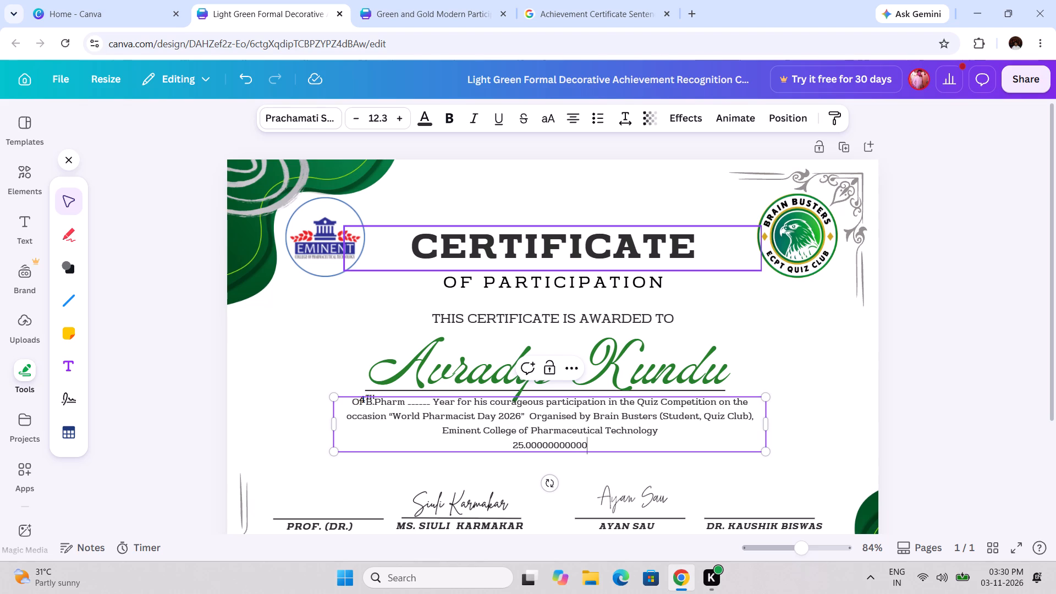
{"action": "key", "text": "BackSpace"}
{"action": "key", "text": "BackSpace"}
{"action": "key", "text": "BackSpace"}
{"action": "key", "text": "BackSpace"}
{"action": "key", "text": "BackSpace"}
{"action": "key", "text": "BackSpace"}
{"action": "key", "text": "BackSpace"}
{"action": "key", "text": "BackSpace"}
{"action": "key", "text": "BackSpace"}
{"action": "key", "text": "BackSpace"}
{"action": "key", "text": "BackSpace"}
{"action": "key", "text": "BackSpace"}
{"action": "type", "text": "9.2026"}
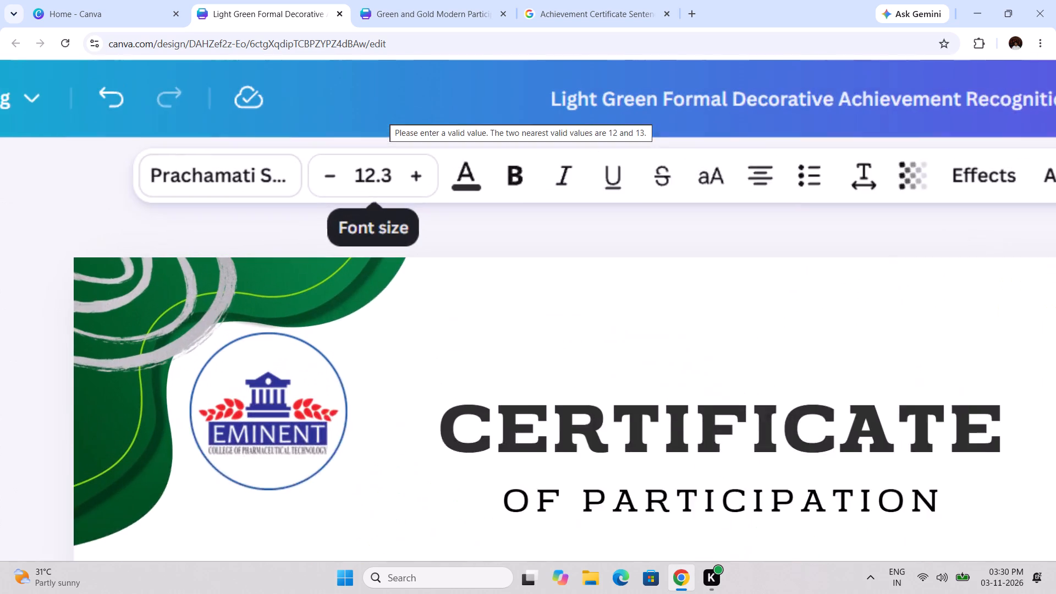
Move the "4TH" text onto the blank between "B.Pharm" and "Year" in the recognition paragraph.
{"action": "scroll", "coordinate": [383, 114], "scroll_direction": "down", "scroll_amount": 7}
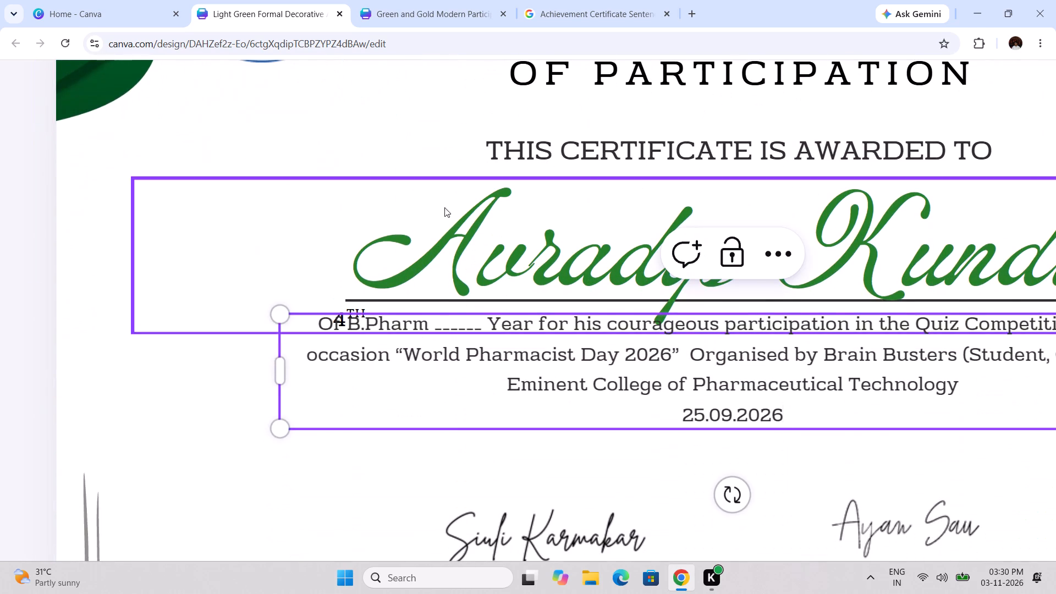
{"action": "left_click", "coordinate": [338, 318]}
{"action": "left_click", "coordinate": [314, 277]}
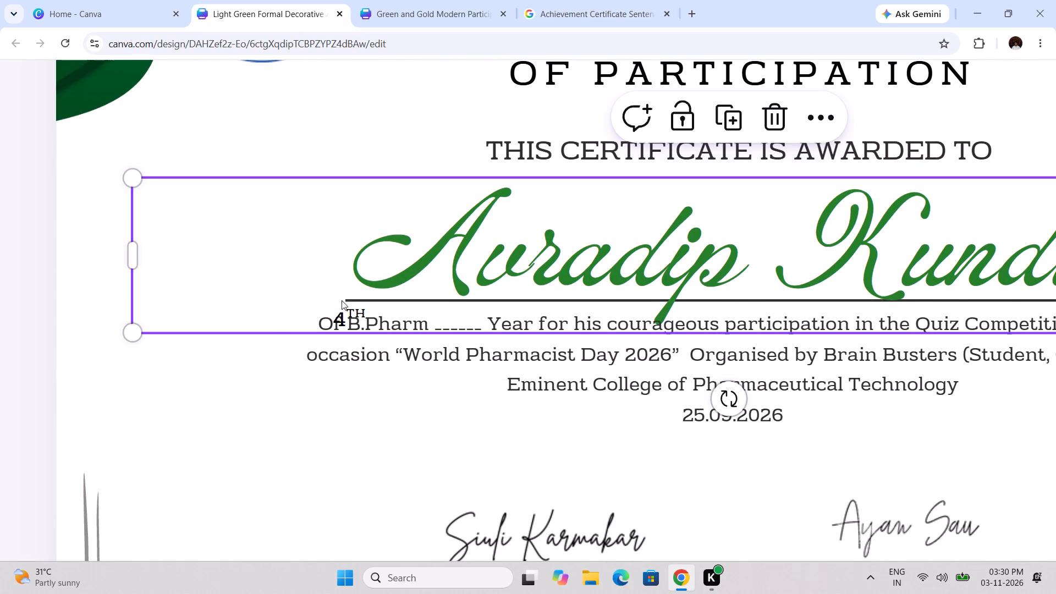
{"action": "left_click", "coordinate": [358, 312]}
{"action": "left_click_drag", "start_coordinate": [378, 397], "coordinate": [493, 398]}
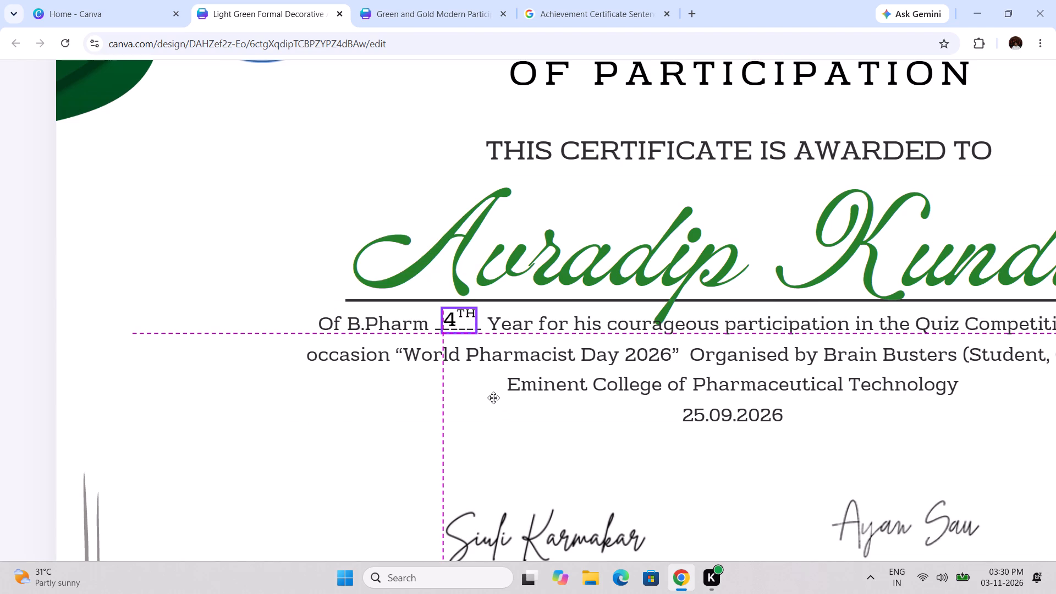
Fine-tune the "4TH" text's position on the blank between "B.Pharm" and "Year" and leave the drawing tools.
{"action": "left_click_drag", "start_coordinate": [493, 398], "coordinate": [493, 398]}
{"action": "left_click_drag", "start_coordinate": [493, 398], "coordinate": [493, 397]}
{"action": "left_click", "coordinate": [293, 459]}
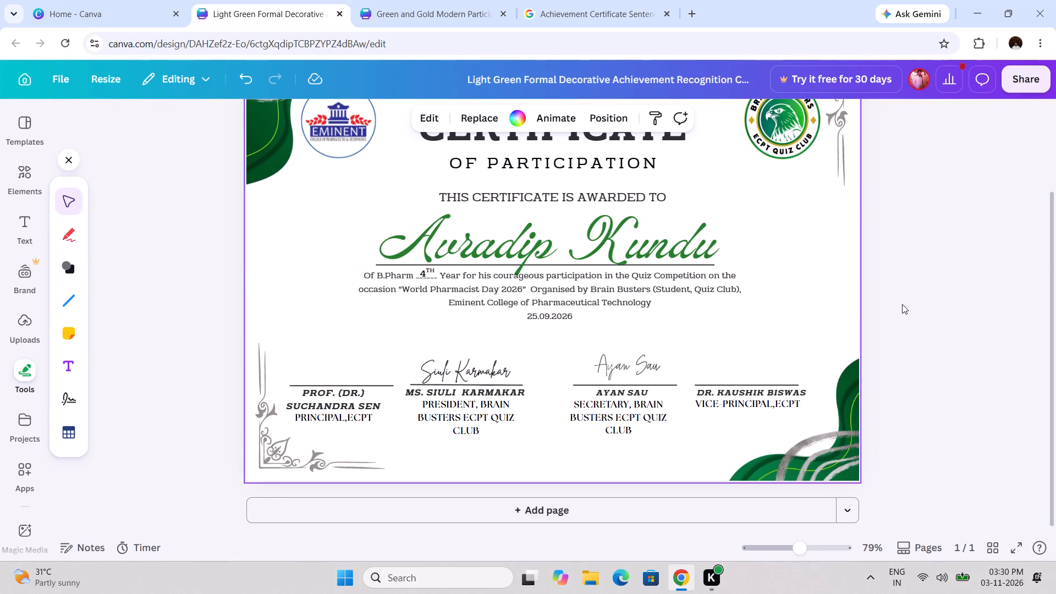
{"action": "left_click", "coordinate": [902, 304]}
{"action": "scroll", "coordinate": [902, 304], "scroll_direction": "up", "scroll_amount": 2}
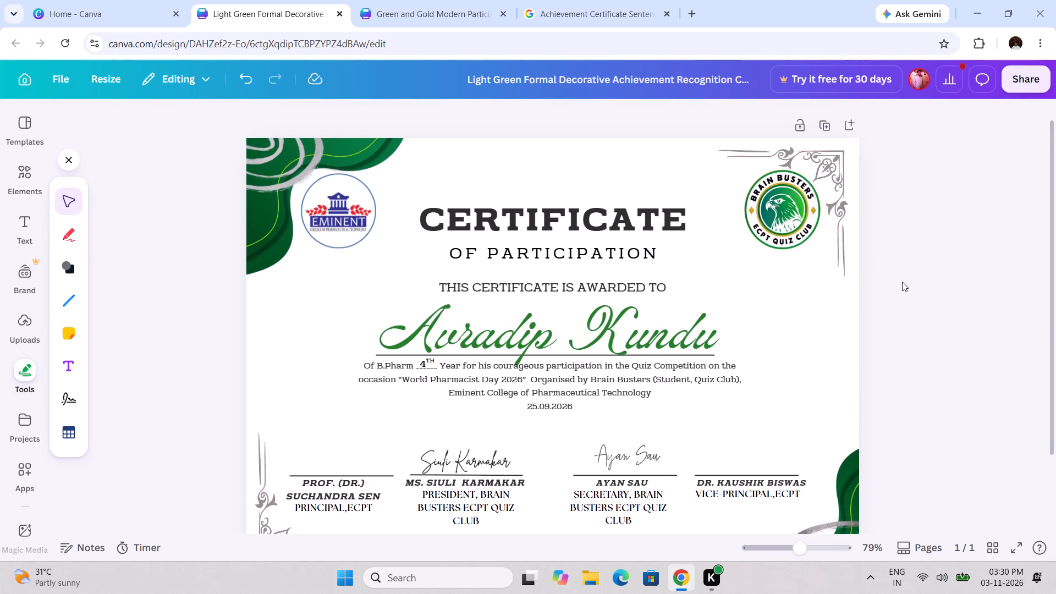
{"action": "scroll", "coordinate": [902, 281], "scroll_direction": "down", "scroll_amount": 1}
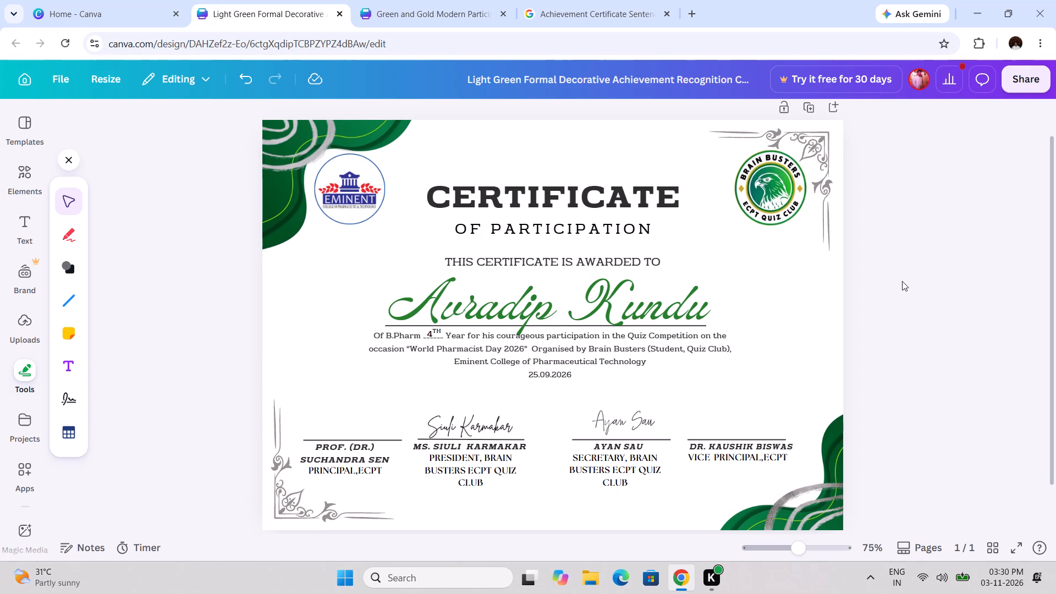
{"action": "left_click", "coordinate": [64, 162]}
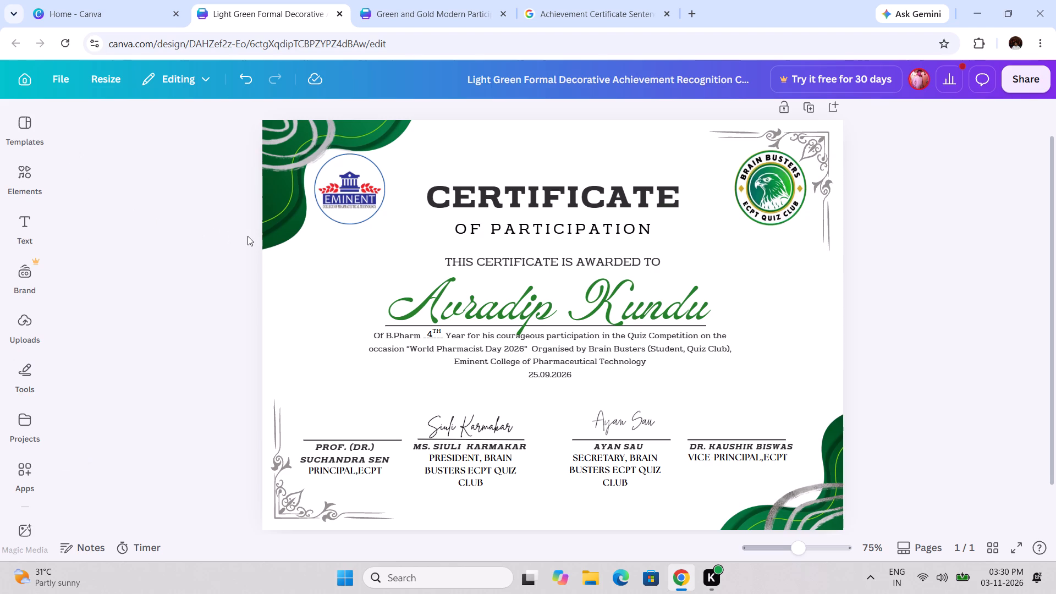
Hold the Eminent logo over the Brain Busters logo, and return it to the certificate's upper-left corner, slightly closer to the left edge.
{"action": "left_click", "coordinate": [354, 197]}
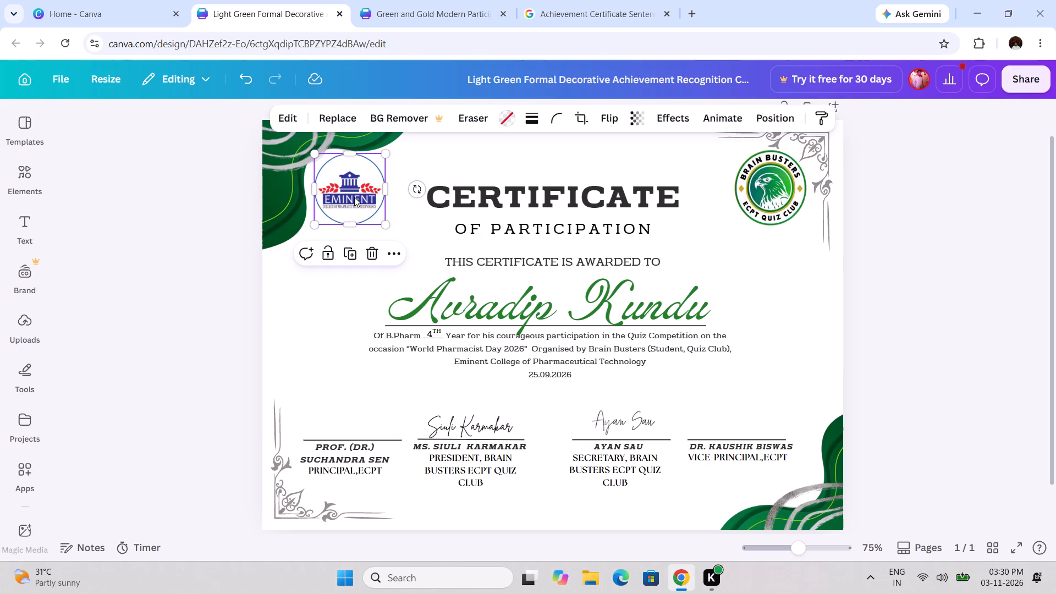
{"action": "left_click_drag", "start_coordinate": [354, 197], "coordinate": [778, 194]}
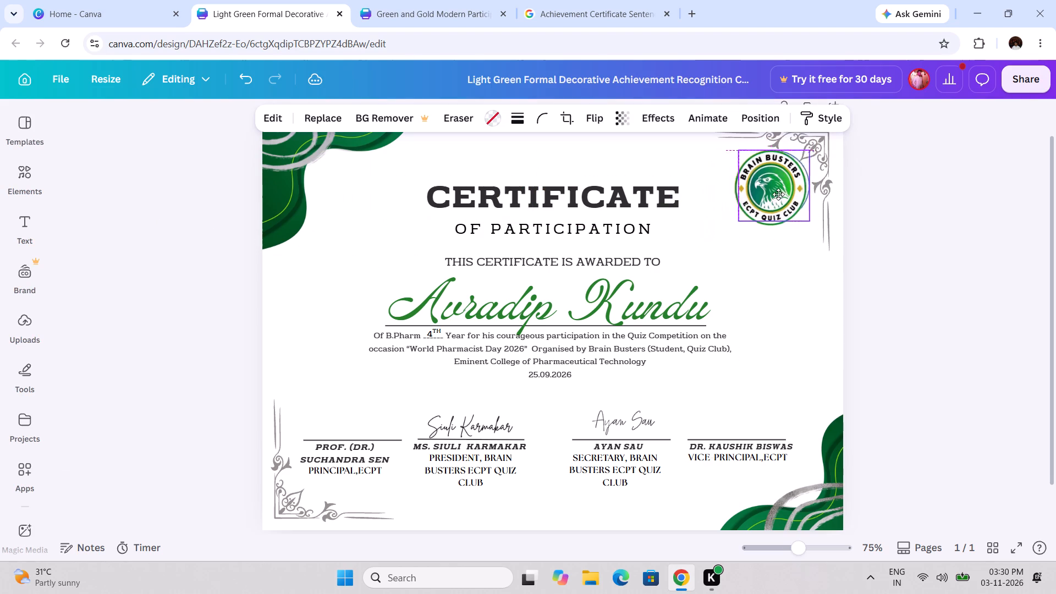
{"action": "left_click_drag", "start_coordinate": [778, 194], "coordinate": [367, 212]}
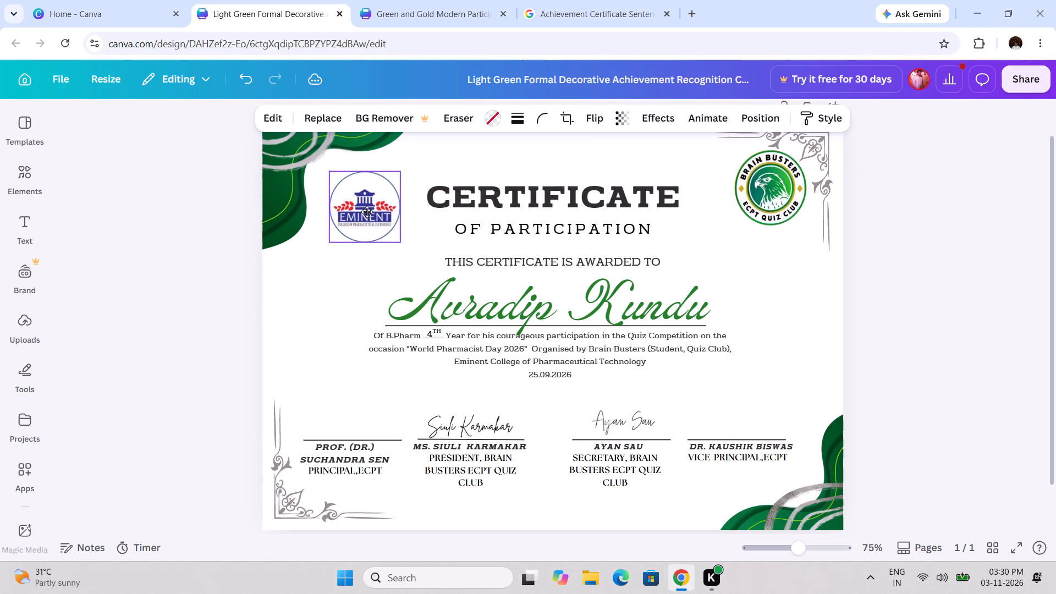
{"action": "left_click_drag", "start_coordinate": [367, 212], "coordinate": [346, 199]}
{"action": "left_click", "coordinate": [192, 222]}
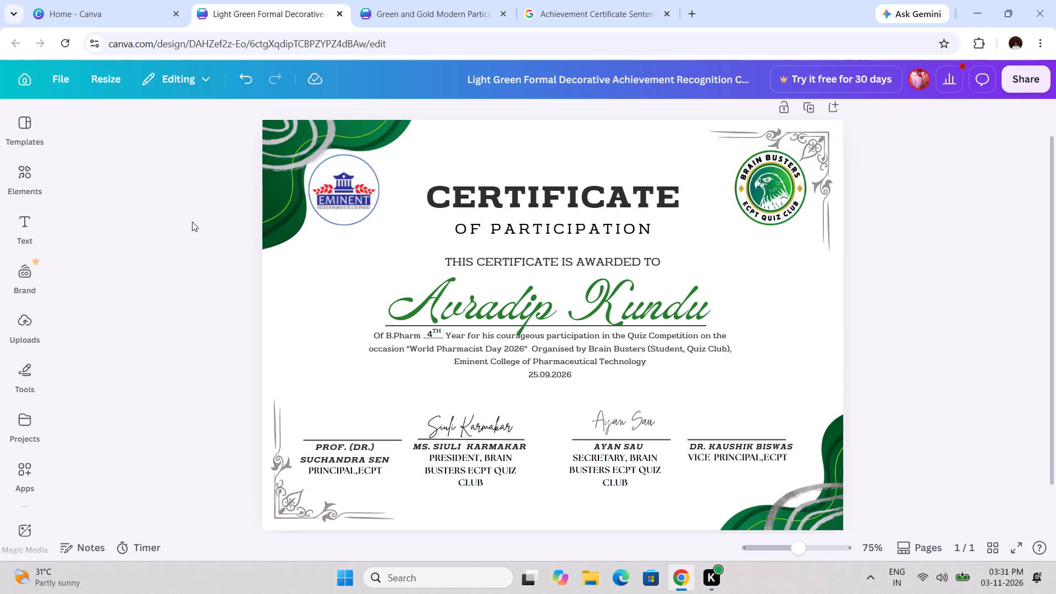
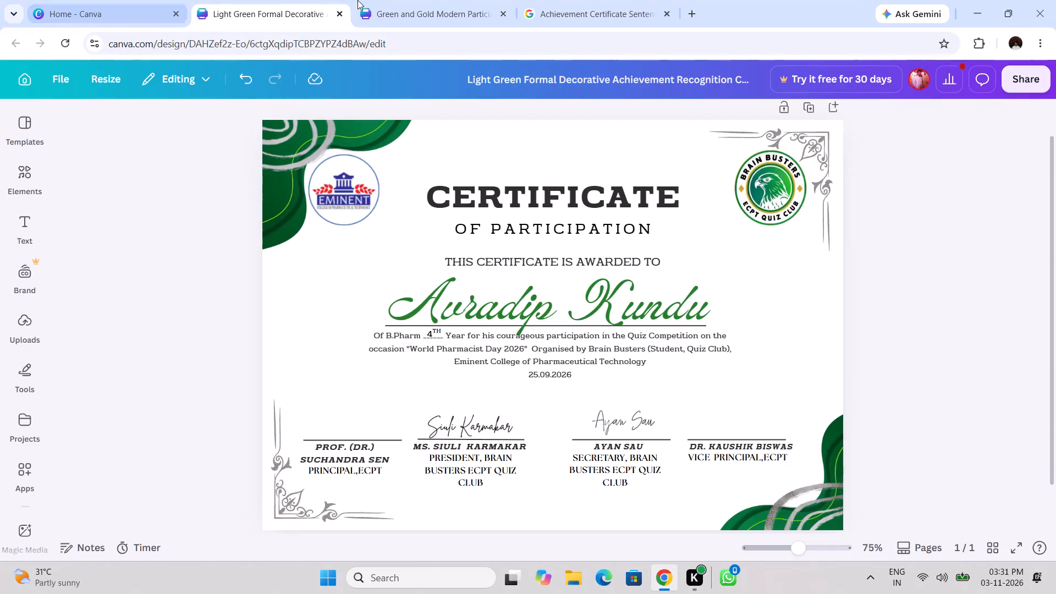
On the green and gold achievement certificate, insert a space after the comma so the title under the Principal's name reads "Principal, ECPT".
{"action": "left_click", "coordinate": [388, 0]}
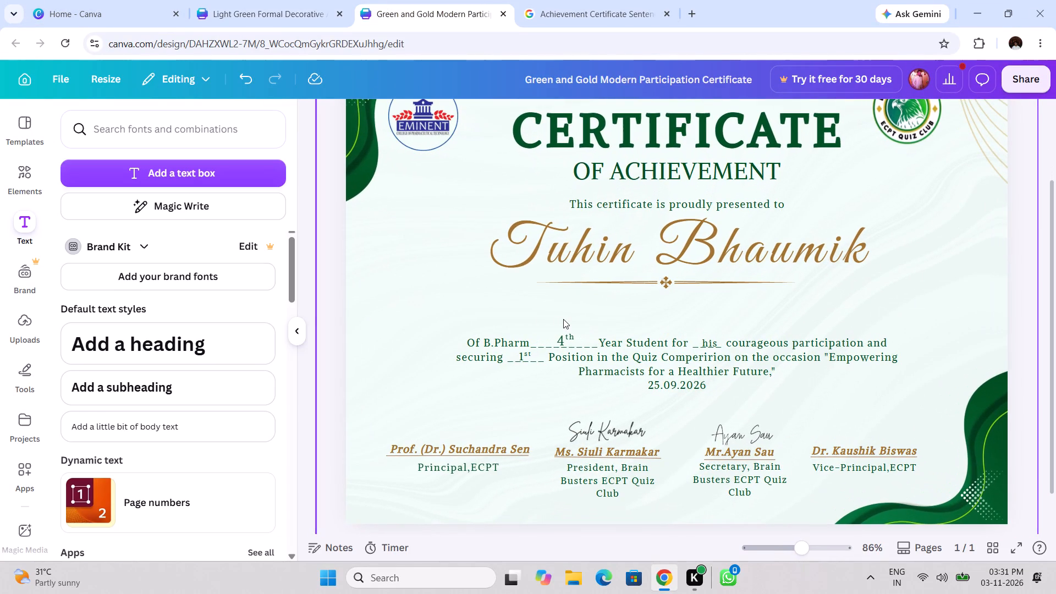
{"action": "scroll", "coordinate": [563, 319], "scroll_direction": "left", "scroll_amount": 2}
{"action": "left_click", "coordinate": [470, 465]}
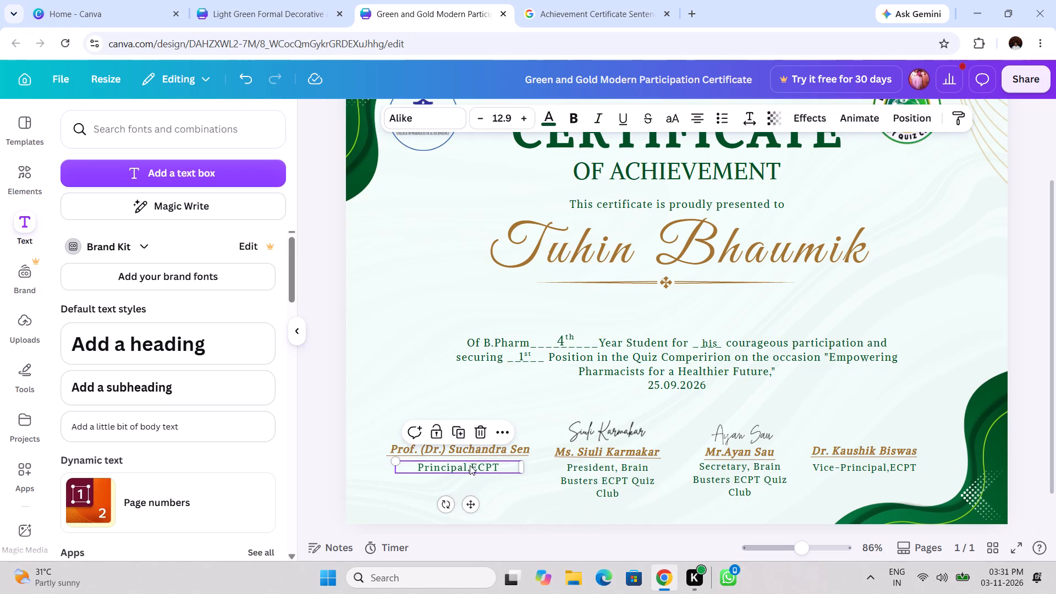
{"action": "double_click", "coordinate": [470, 466]}
{"action": "left_click", "coordinate": [470, 466]}
{"action": "key", "text": "space"}
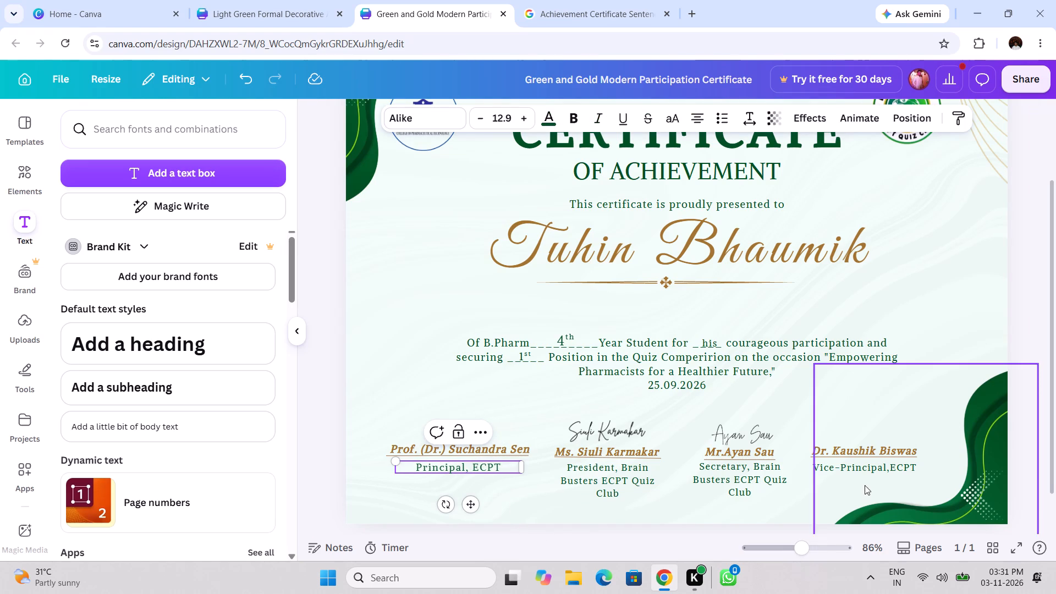
Insert a space after the comma in the Vice-Principal's title so it reads "Vice-Principal, ECPT".
{"action": "double_click", "coordinate": [878, 468]}
{"action": "left_click", "coordinate": [888, 468]}
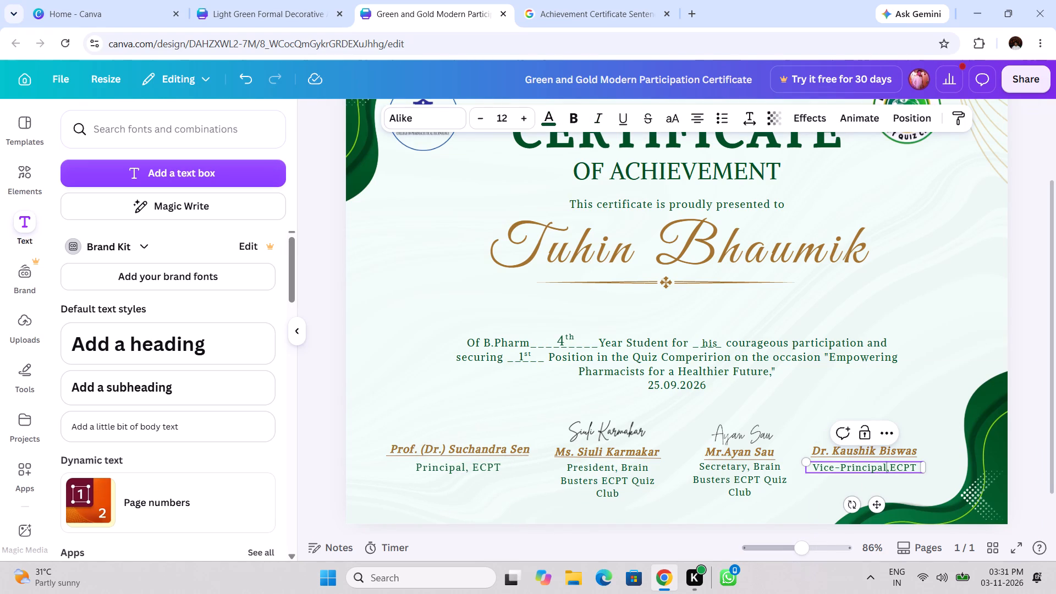
{"action": "key", "text": "Right"}
{"action": "key", "text": "space"}
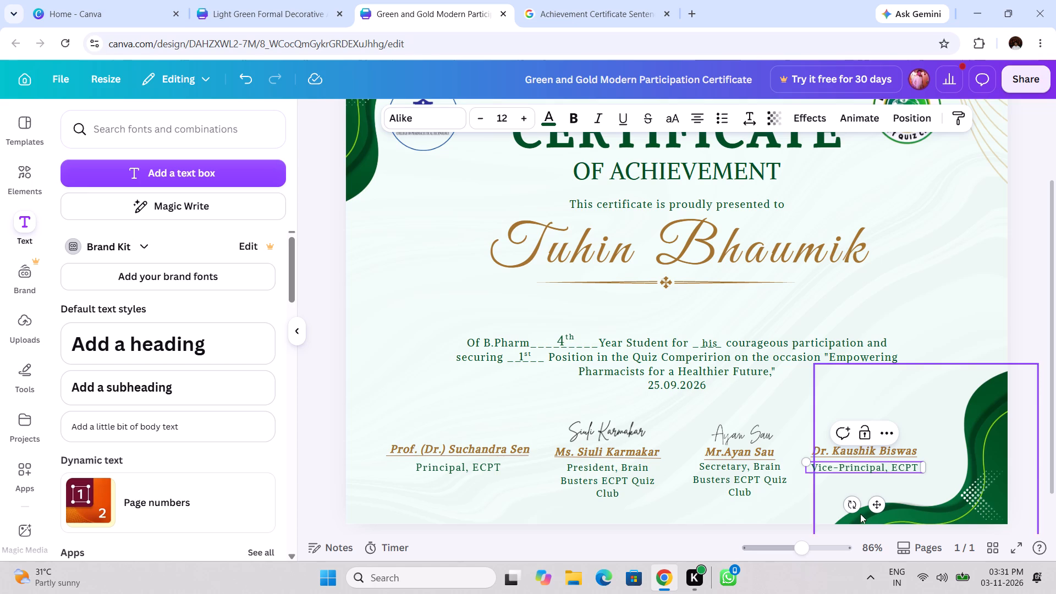
Add commas after "Busters" and "ECPT" in the President's title so it reads "President, Brain Busters, ECPT, Quiz Club".
{"action": "left_click", "coordinate": [787, 502]}
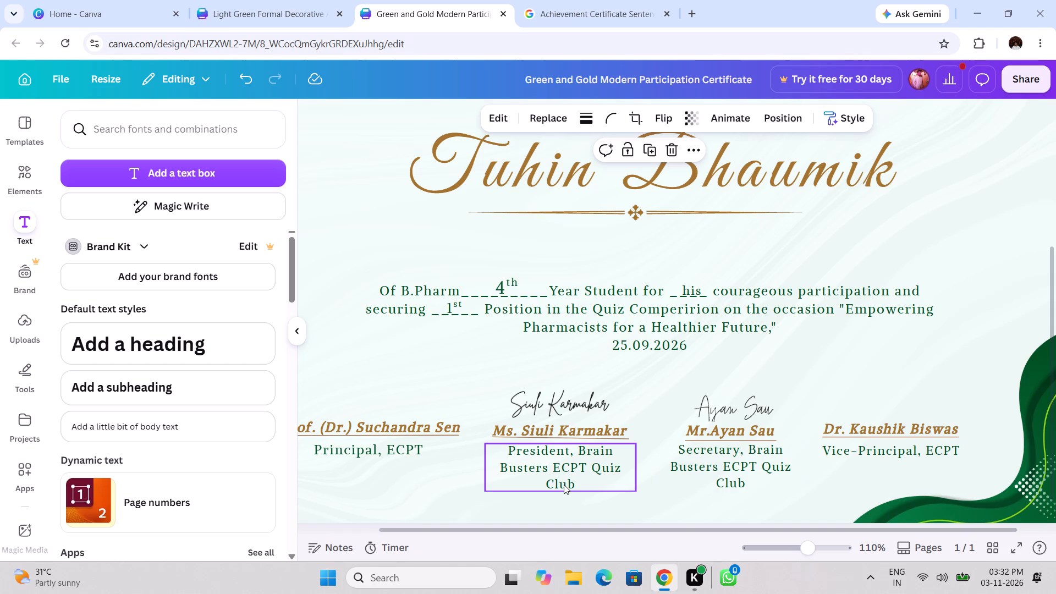
{"action": "left_click", "coordinate": [554, 468]}
{"action": "left_click", "coordinate": [554, 468]}
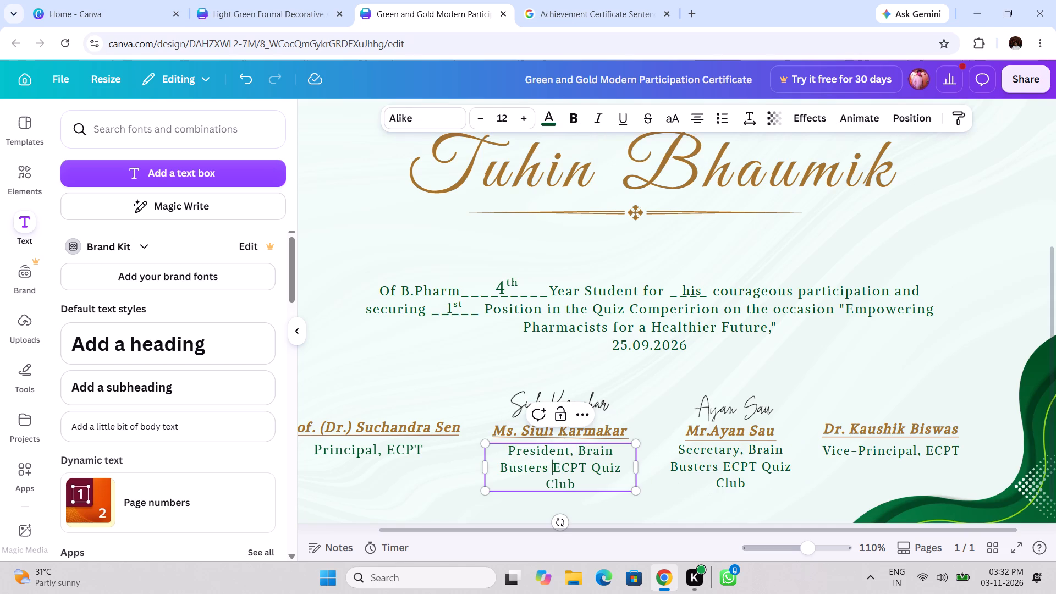
{"action": "key", "text": "BackSpace"}
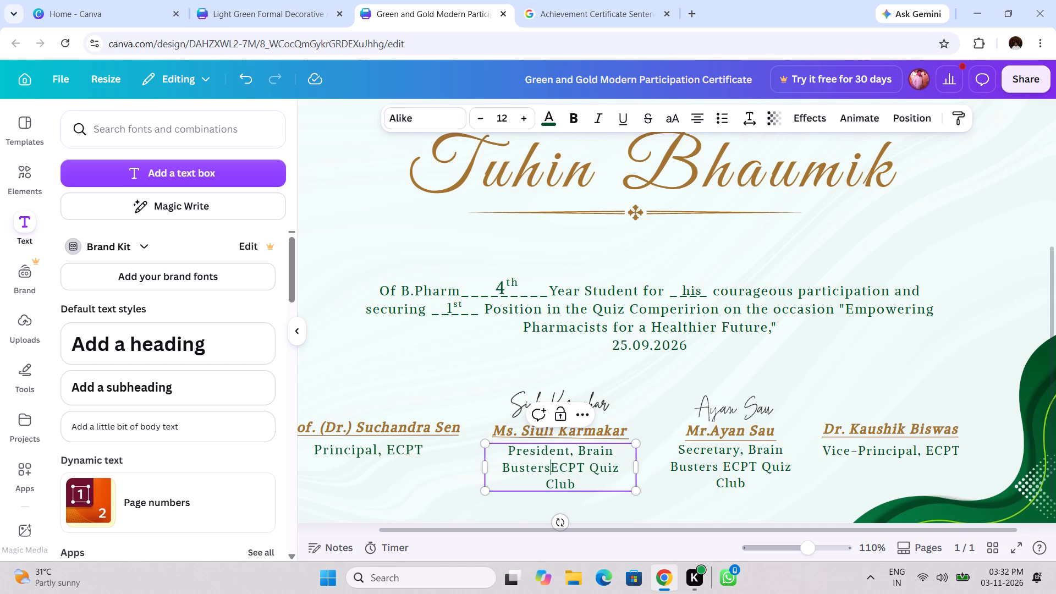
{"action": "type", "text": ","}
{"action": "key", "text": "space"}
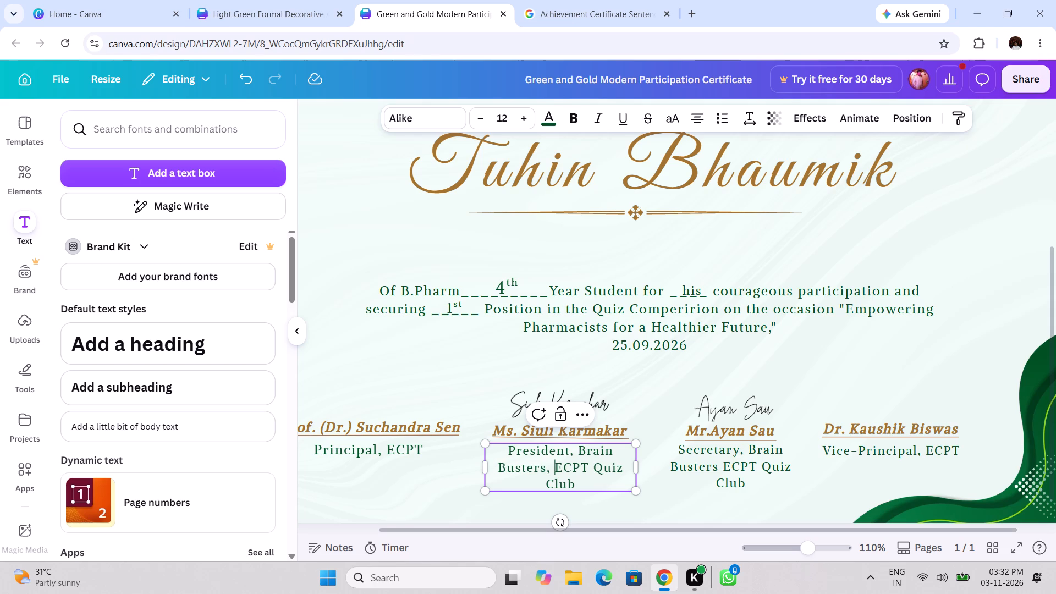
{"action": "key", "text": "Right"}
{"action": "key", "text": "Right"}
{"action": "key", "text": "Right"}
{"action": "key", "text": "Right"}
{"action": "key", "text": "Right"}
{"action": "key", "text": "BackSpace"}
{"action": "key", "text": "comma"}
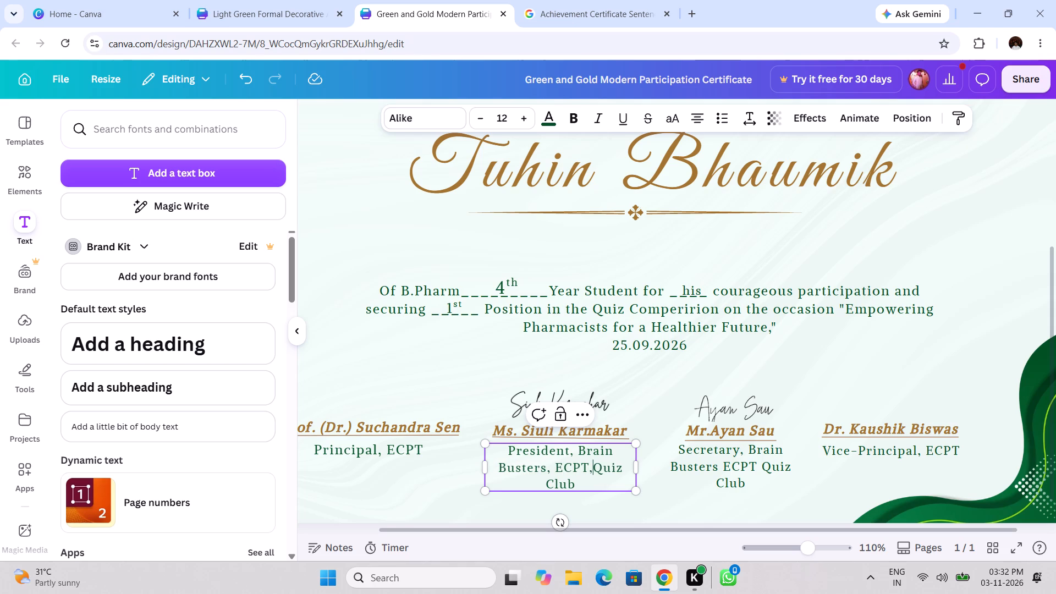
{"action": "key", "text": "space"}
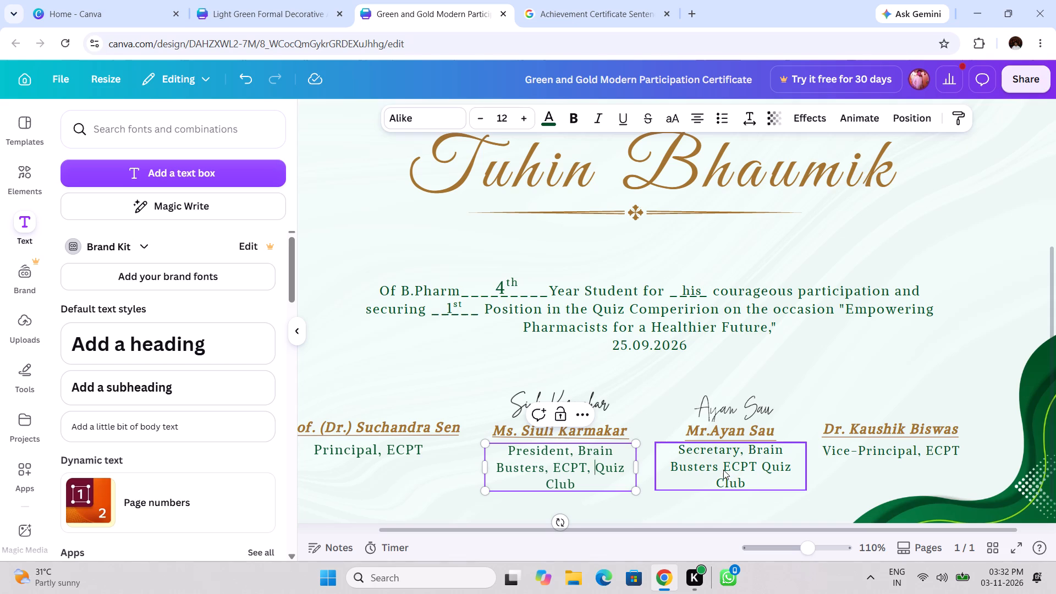
Add commas after "Busters" and "ECPT" in the Secretary's title so it reads "Secretary, Brain Busters, ECPT, Quiz Club".
{"action": "left_click", "coordinate": [723, 470]}
{"action": "double_click", "coordinate": [723, 470]}
{"action": "left_click", "coordinate": [723, 470]}
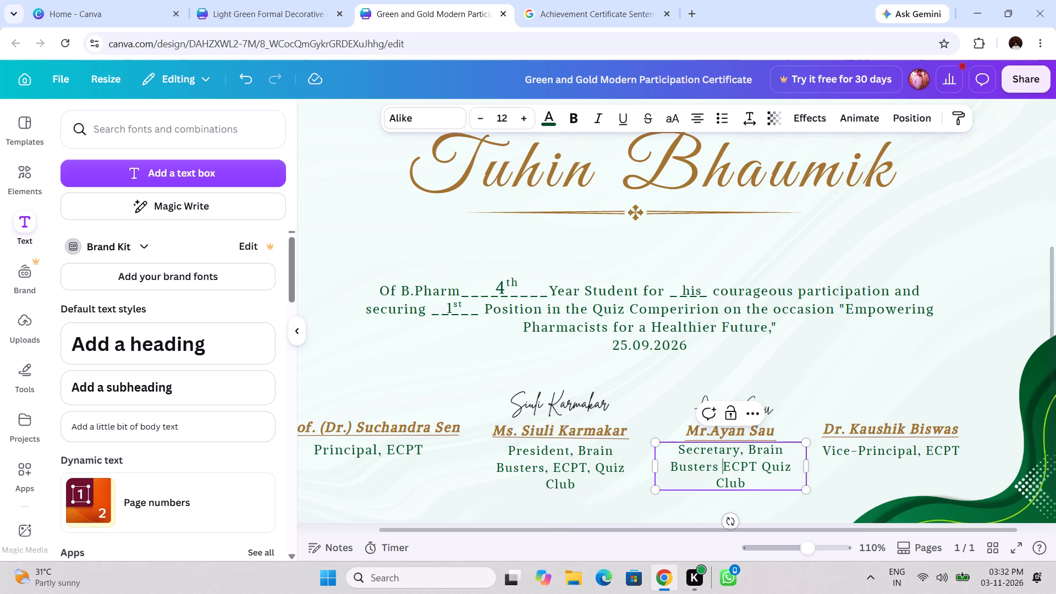
{"action": "key", "text": "Left"}
{"action": "key", "text": "Right"}
{"action": "key", "text": "BackSpace"}
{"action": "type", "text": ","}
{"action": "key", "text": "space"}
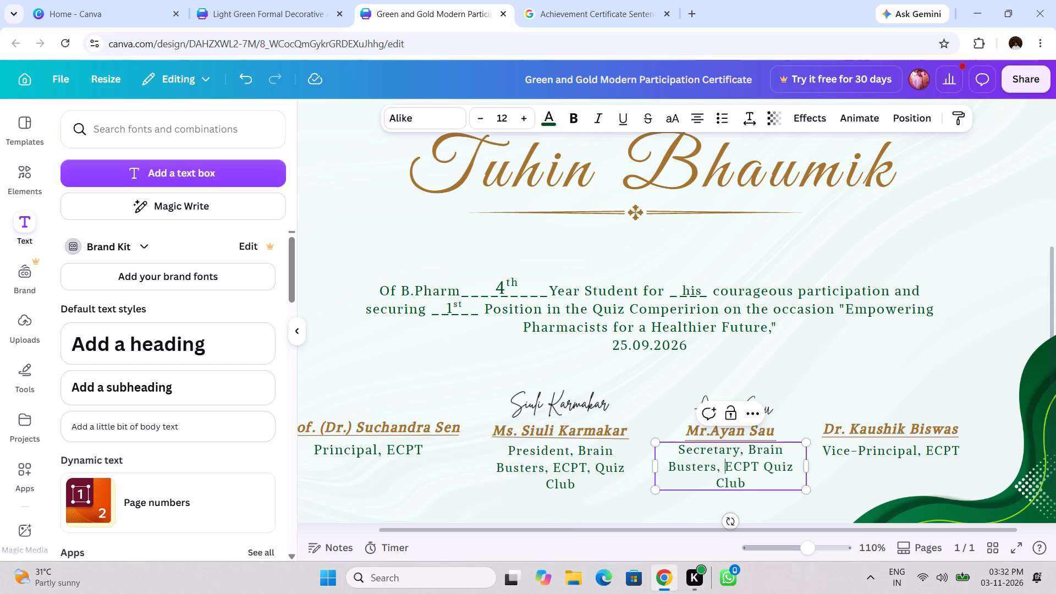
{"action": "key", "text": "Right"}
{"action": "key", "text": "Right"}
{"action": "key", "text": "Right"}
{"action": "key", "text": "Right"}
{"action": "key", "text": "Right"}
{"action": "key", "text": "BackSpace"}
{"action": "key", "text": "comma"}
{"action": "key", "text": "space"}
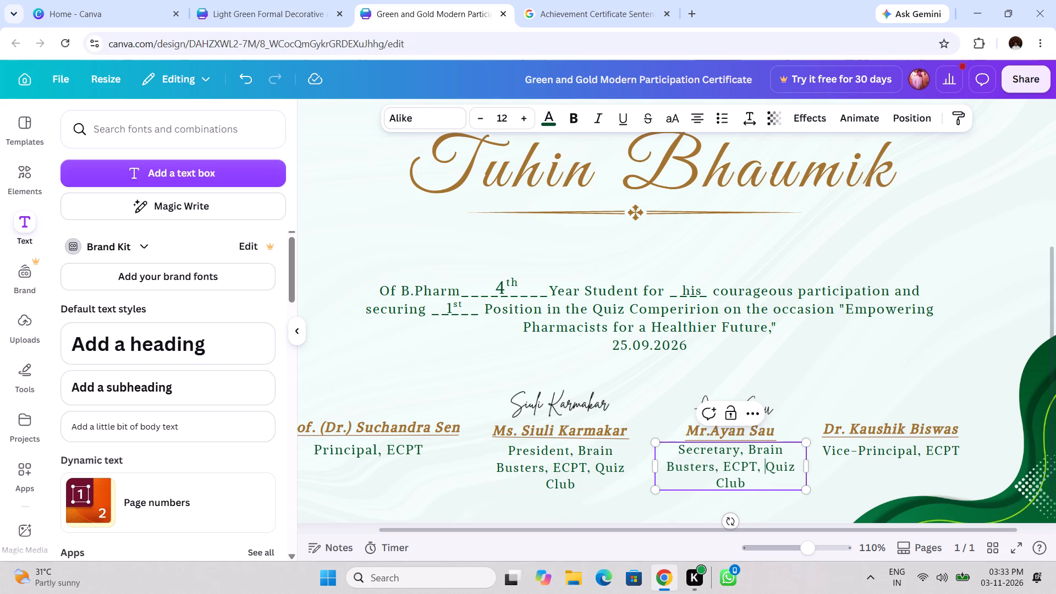
{"action": "left_click", "coordinate": [837, 487]}
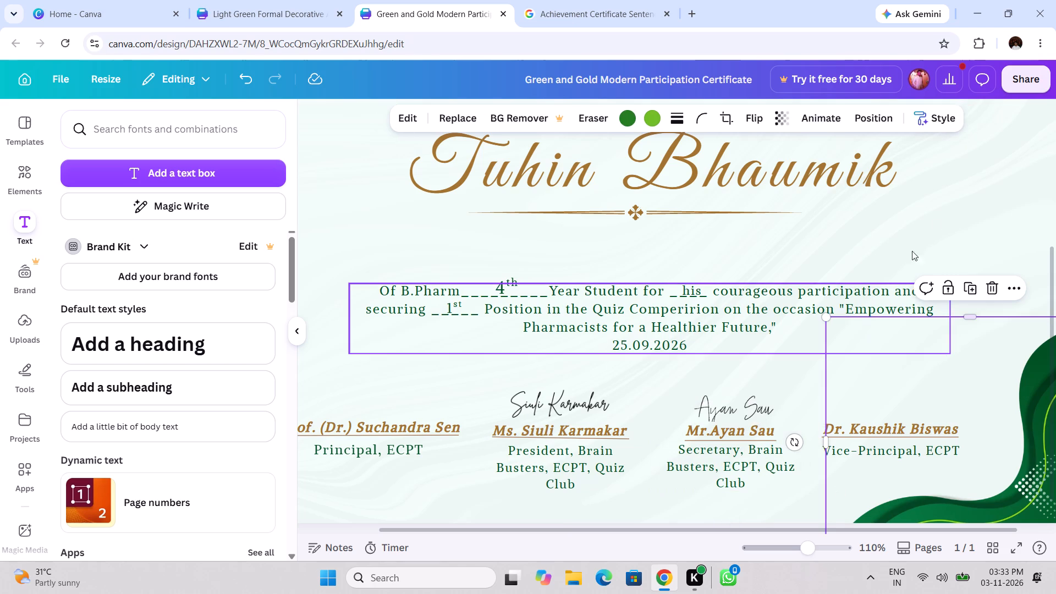
{"action": "left_click", "coordinate": [936, 214]}
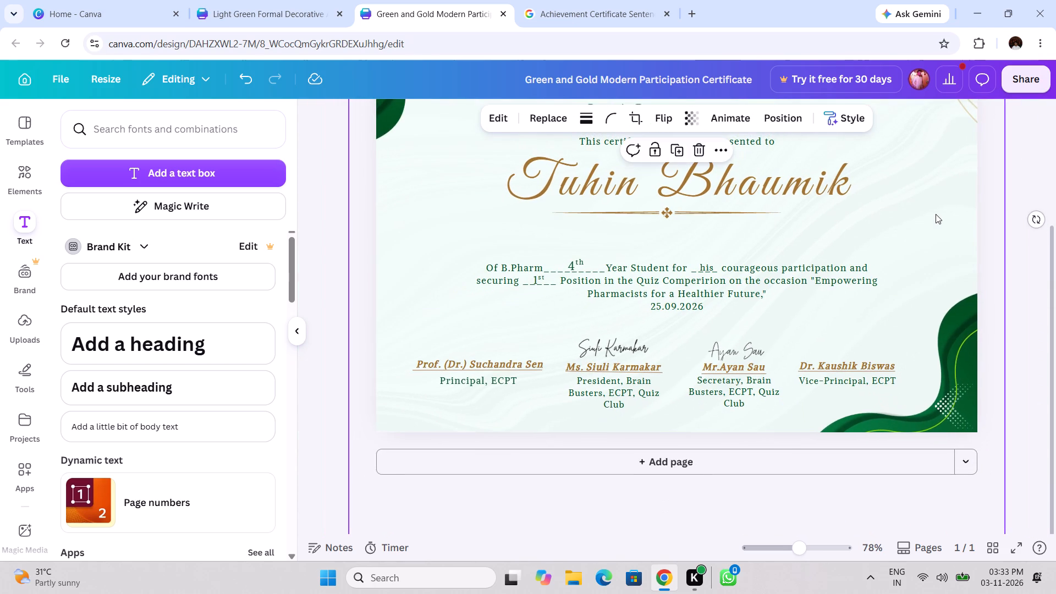
{"action": "scroll", "coordinate": [936, 214], "scroll_direction": "up", "scroll_amount": 3}
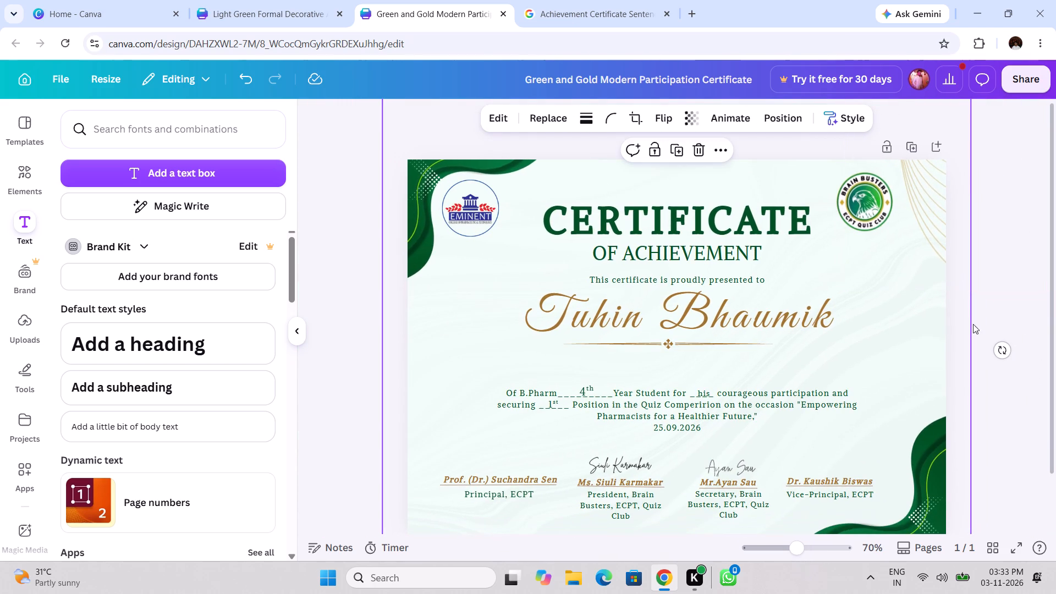
{"action": "scroll", "coordinate": [980, 335], "scroll_direction": "down", "scroll_amount": 1}
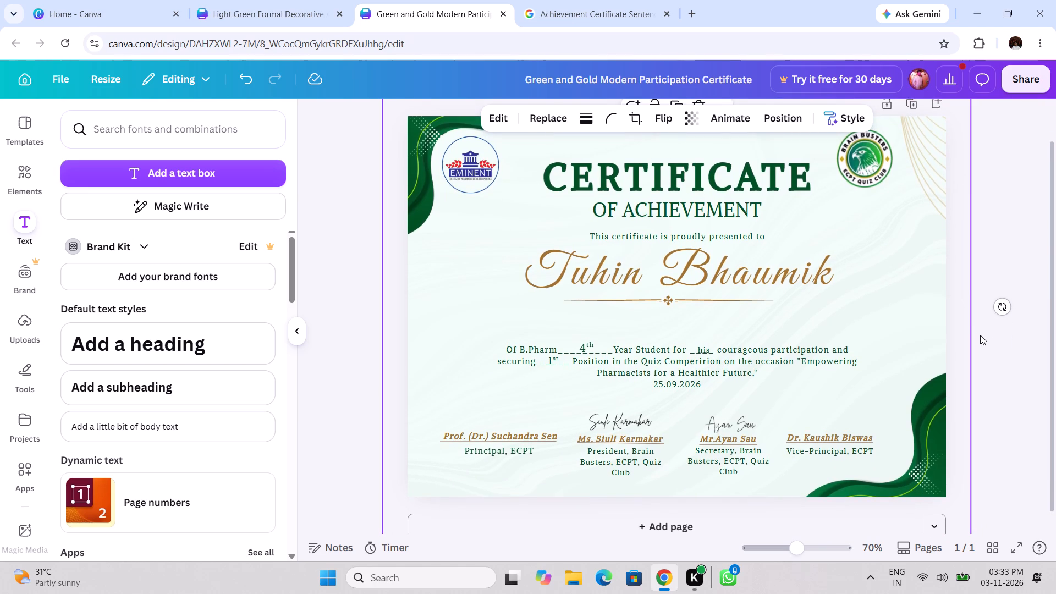
On the Light Green certificate of participation, insert a space after the comma so the Principal's title reads "PRINCIPAL, ECPT".
{"action": "left_click", "coordinate": [283, 0]}
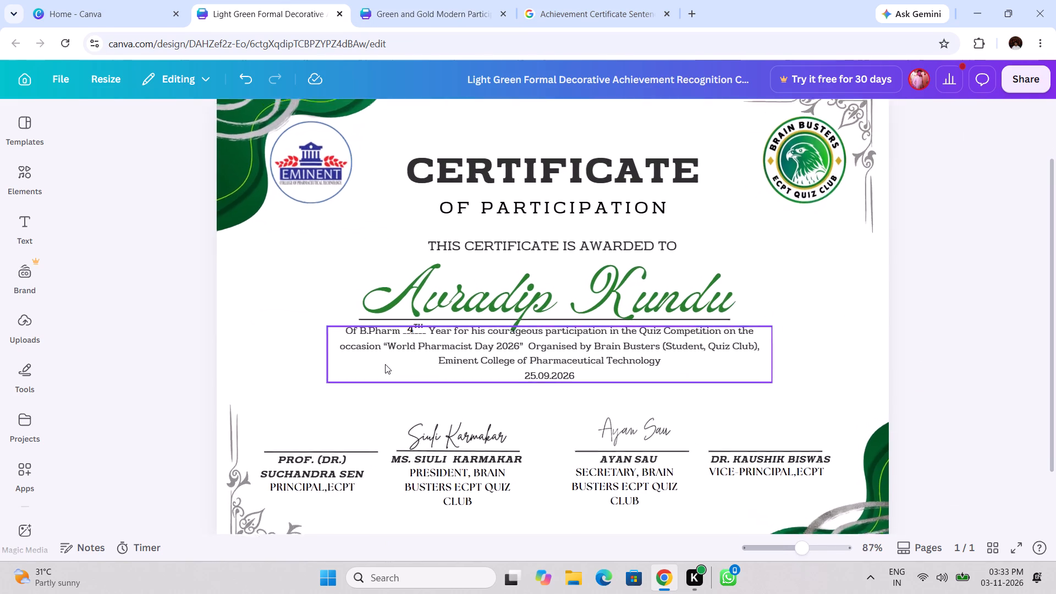
{"action": "double_click", "coordinate": [298, 501]}
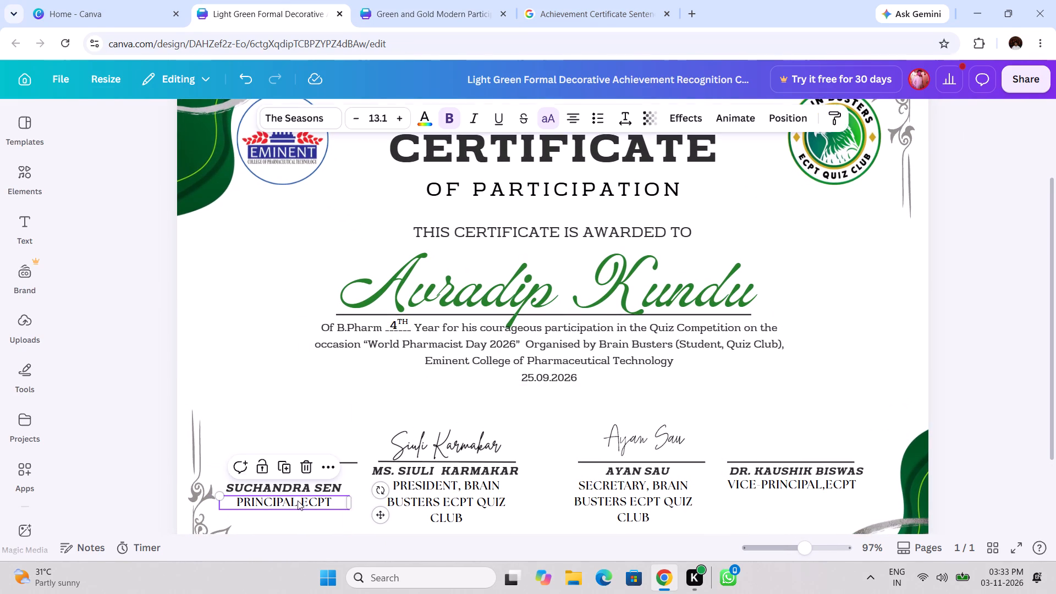
{"action": "left_click", "coordinate": [299, 501]}
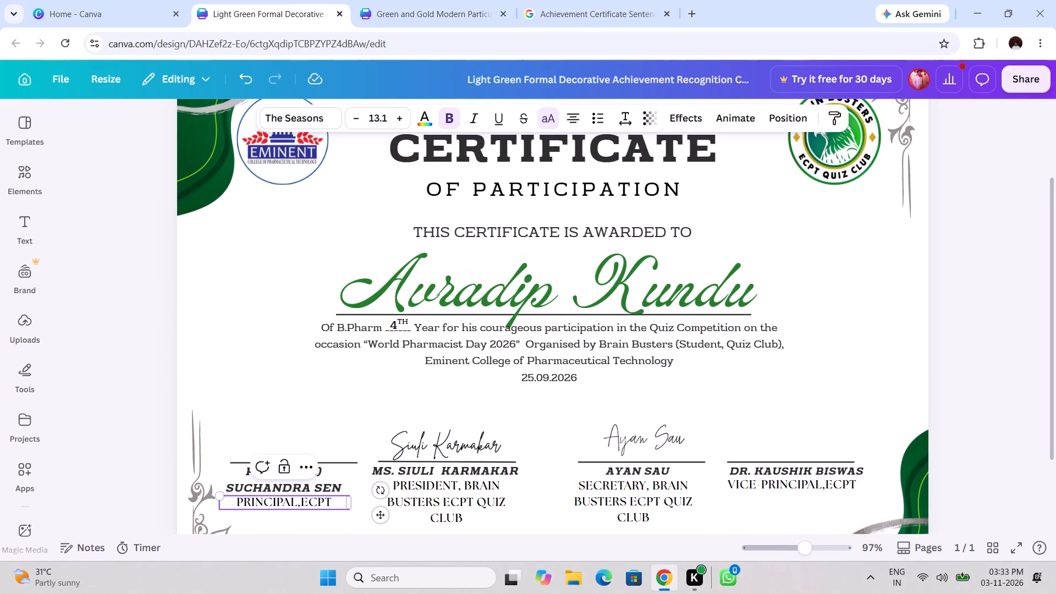
{"action": "key", "text": "Right"}
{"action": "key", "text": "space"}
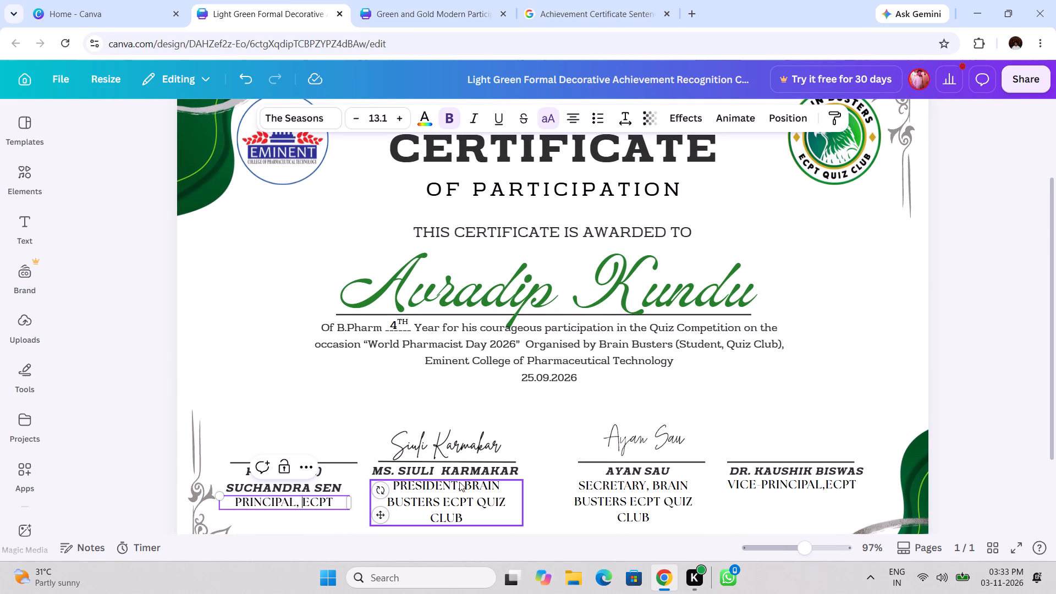
Open the President's title on the participation certificate for editing at the gap between "ECPT" and "QUIZ".
{"action": "double_click", "coordinate": [477, 502]}
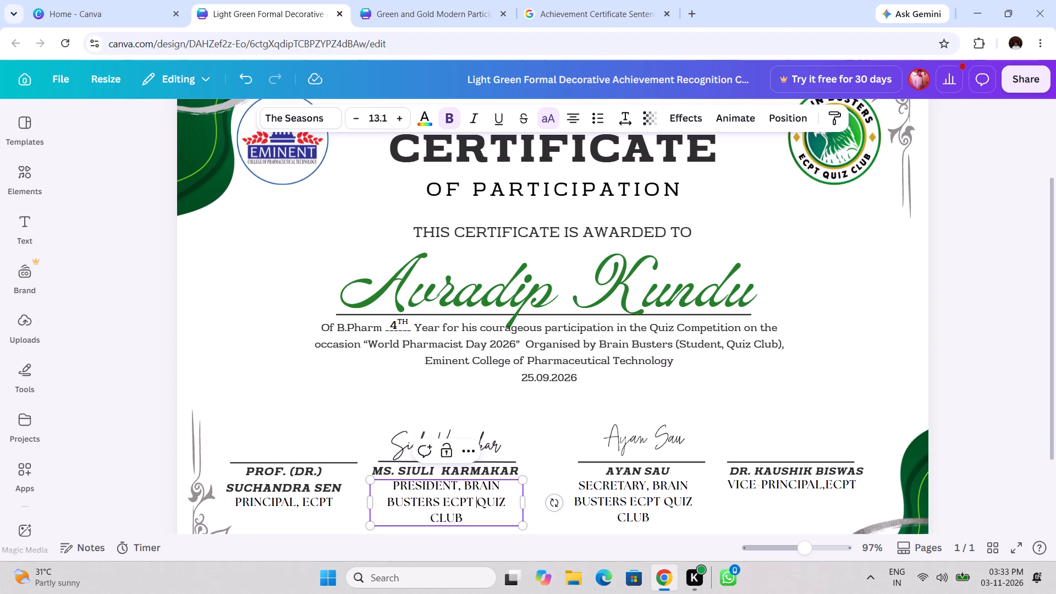
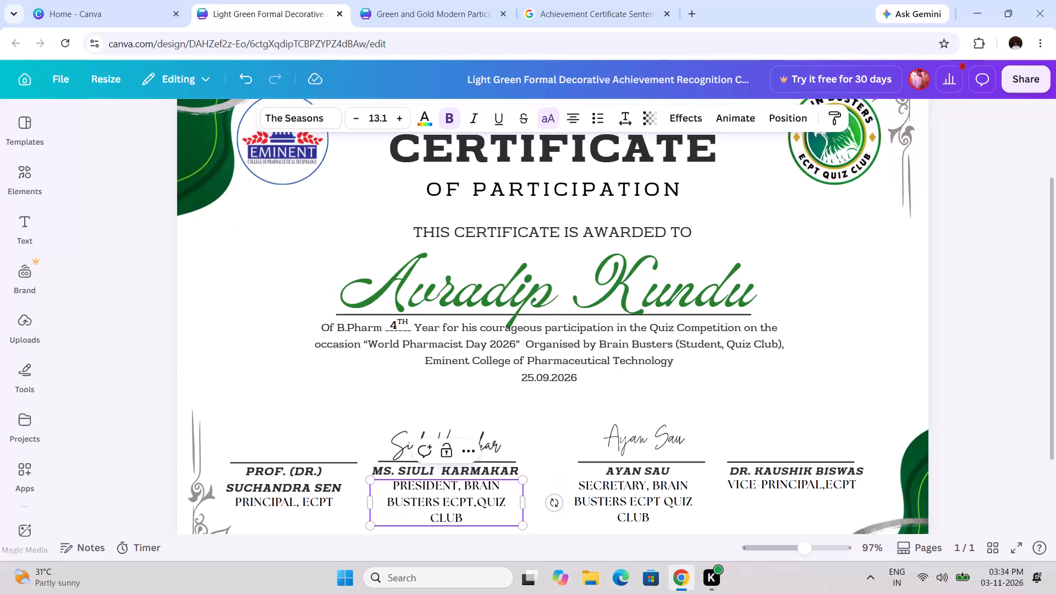
On the participation certificate, add a space after "ECPT," so the President's title reads "President, Brain Busters ECPT, Quiz Club".
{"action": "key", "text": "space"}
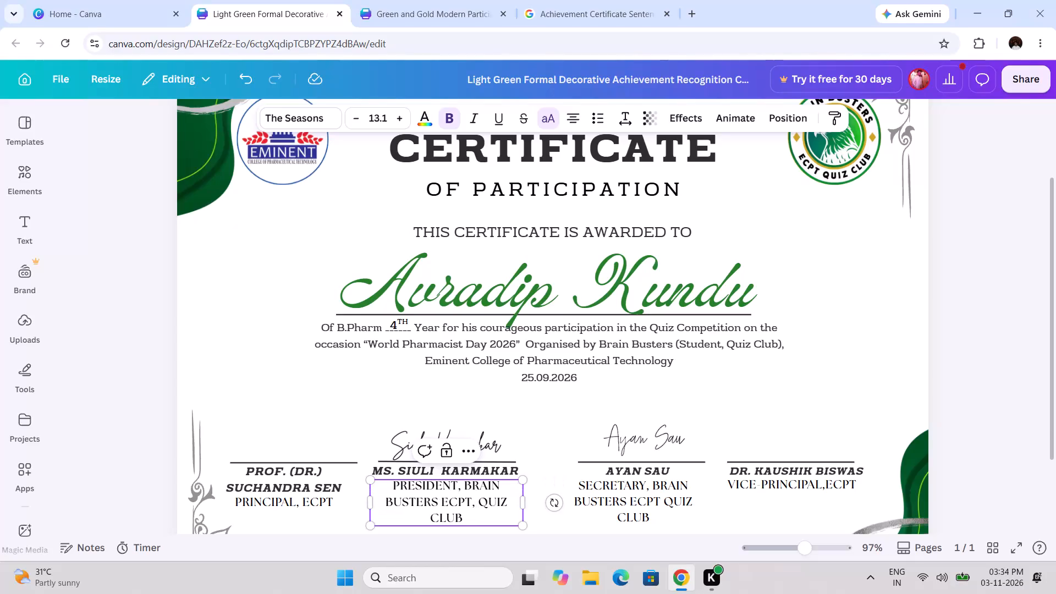
Insert a comma and a space after "ECPT" in the Secretary's title so it reads "Secretary, Brain Busters ECPT, Quiz Club".
{"action": "double_click", "coordinate": [665, 498]}
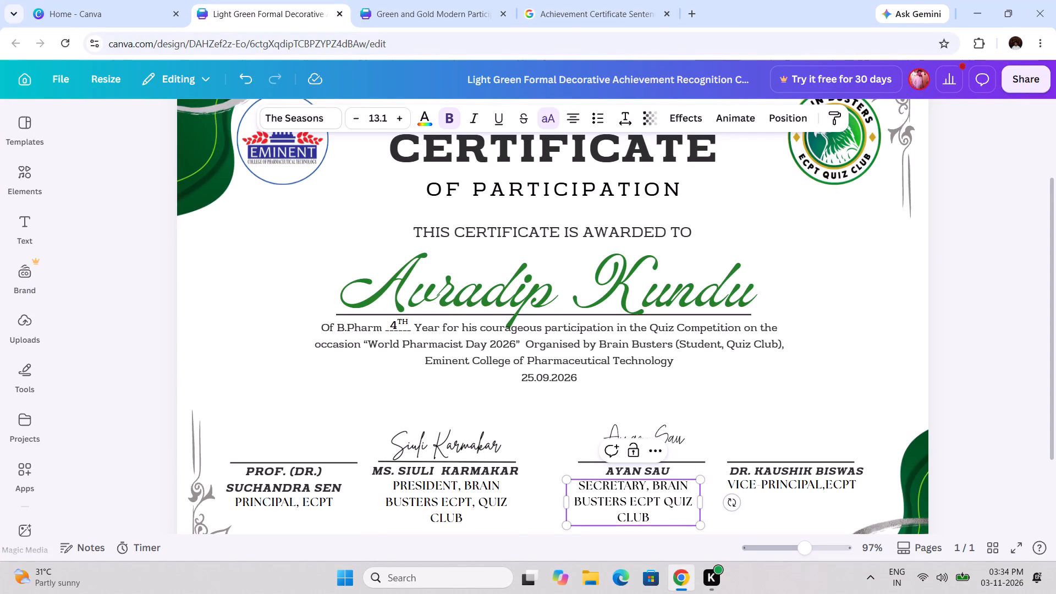
{"action": "key", "text": "BackSpace"}
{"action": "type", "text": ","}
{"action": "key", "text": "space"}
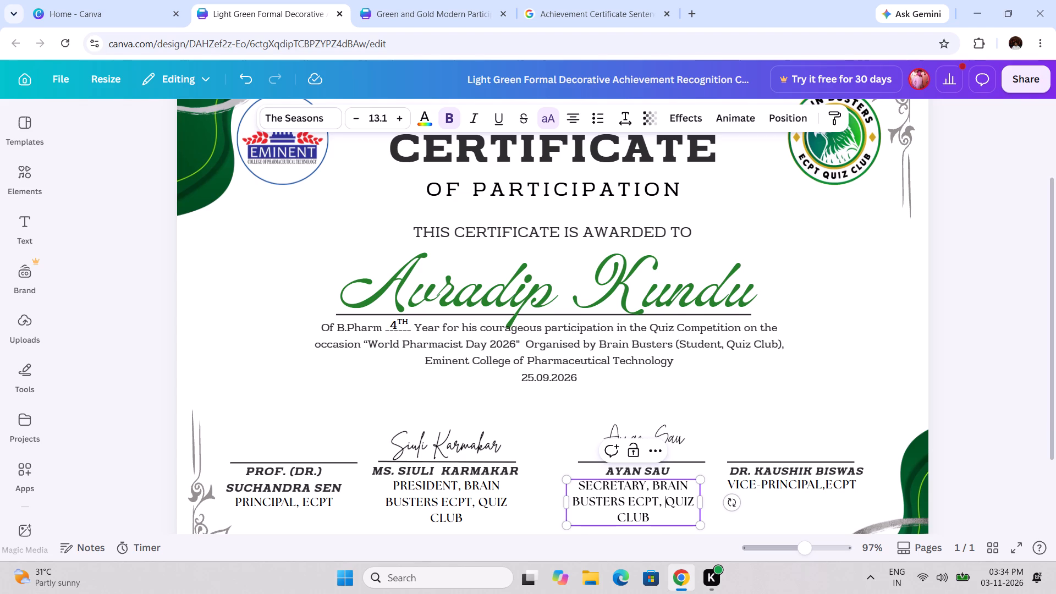
Add a space after the comma in the Vice-Principal's title and widen its text box slightly so "Vice-Principal, ECPT" fits on one line.
{"action": "double_click", "coordinate": [822, 490]}
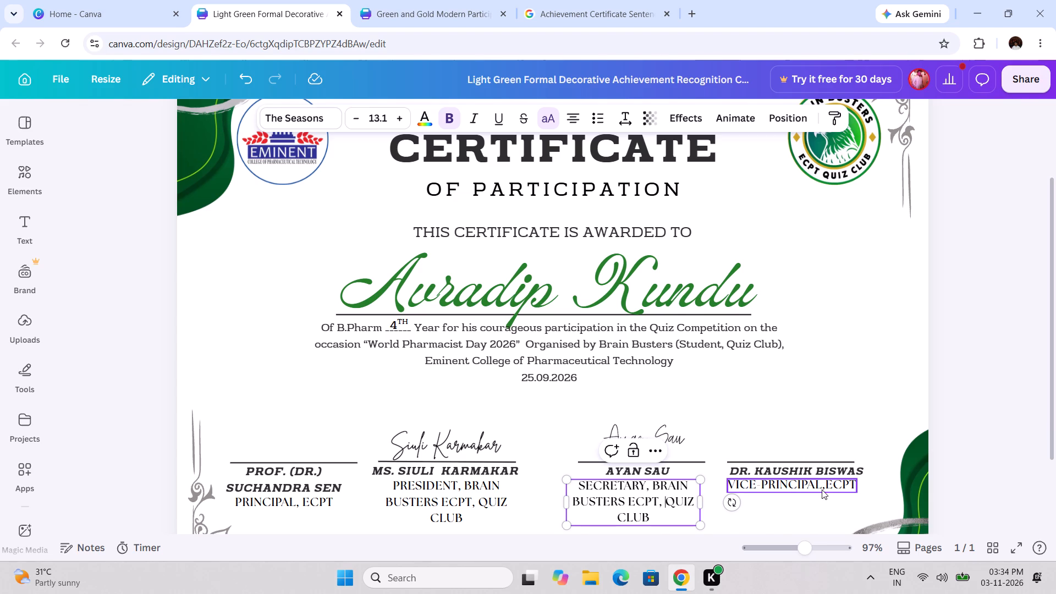
{"action": "key", "text": "Right"}
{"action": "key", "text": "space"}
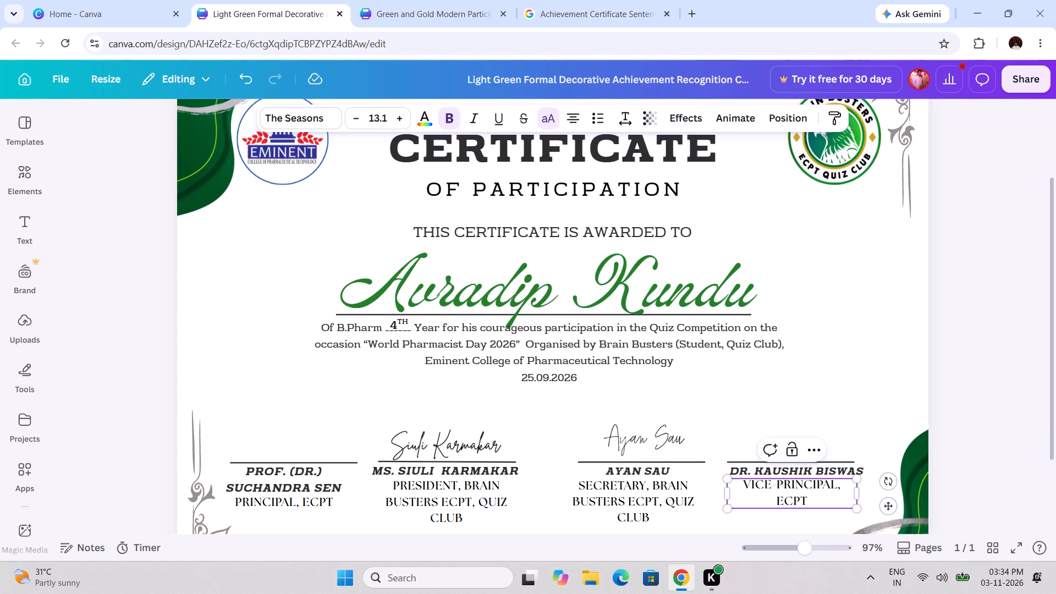
{"action": "left_click_drag", "start_coordinate": [861, 491], "coordinate": [867, 491]}
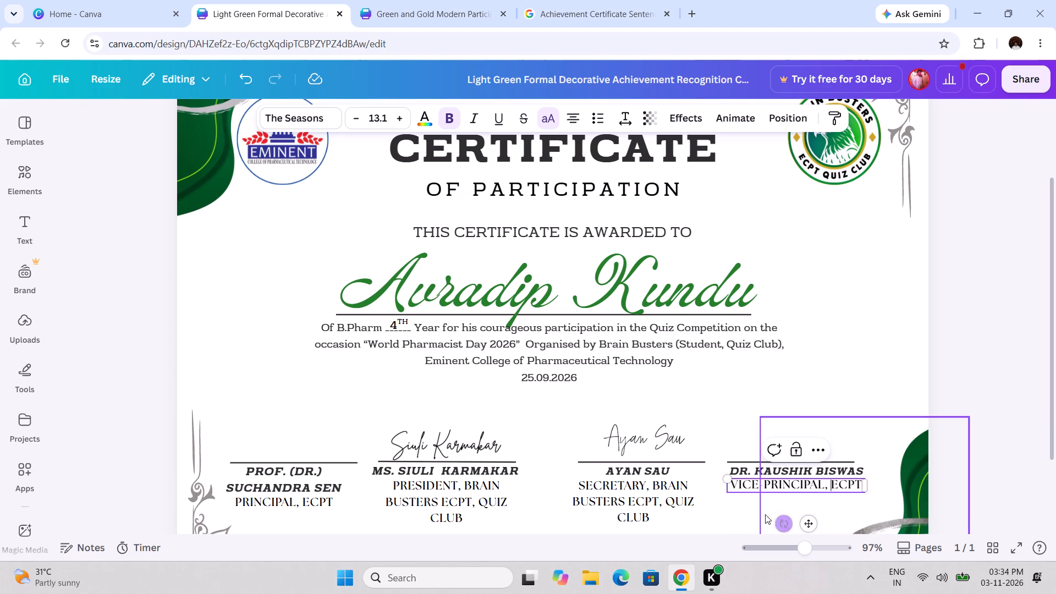
{"action": "left_click", "coordinate": [741, 510]}
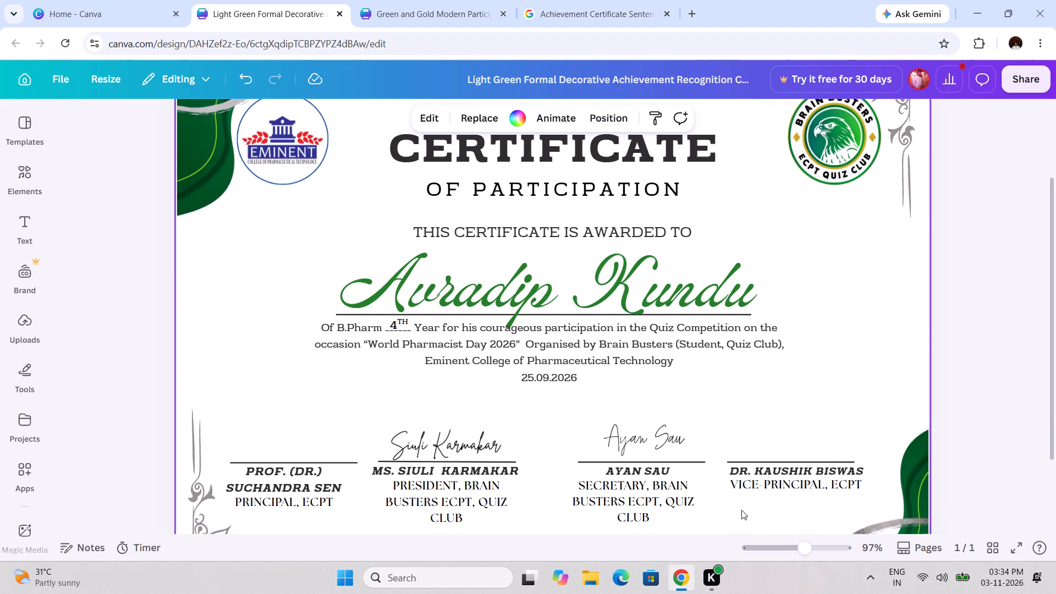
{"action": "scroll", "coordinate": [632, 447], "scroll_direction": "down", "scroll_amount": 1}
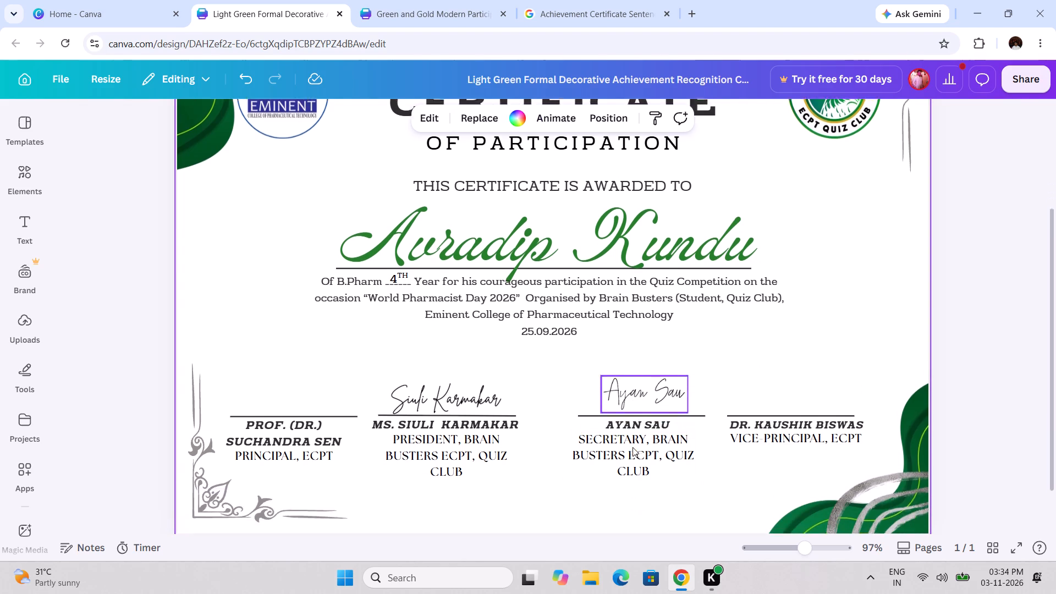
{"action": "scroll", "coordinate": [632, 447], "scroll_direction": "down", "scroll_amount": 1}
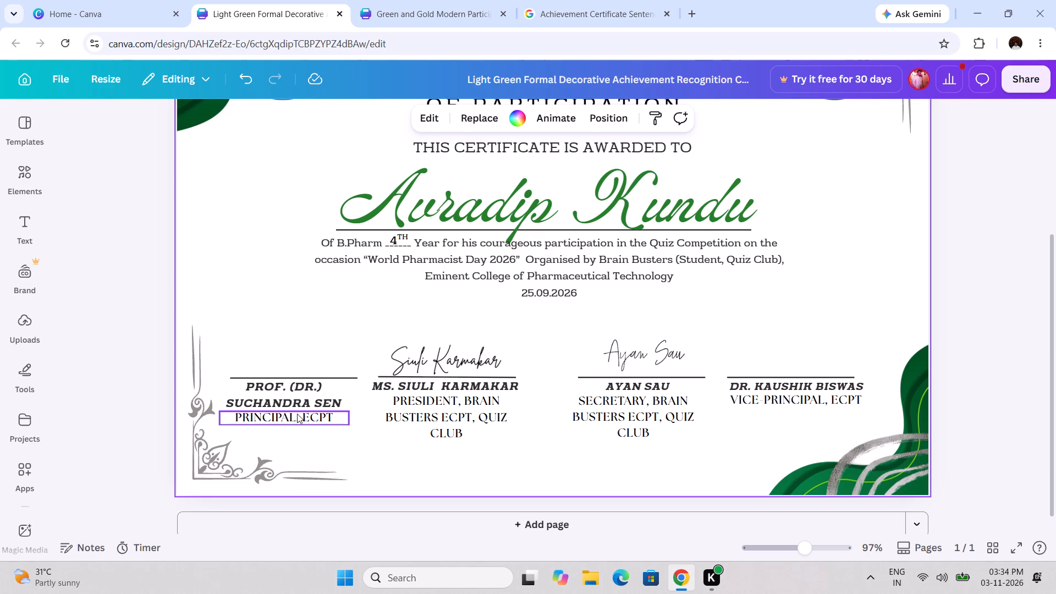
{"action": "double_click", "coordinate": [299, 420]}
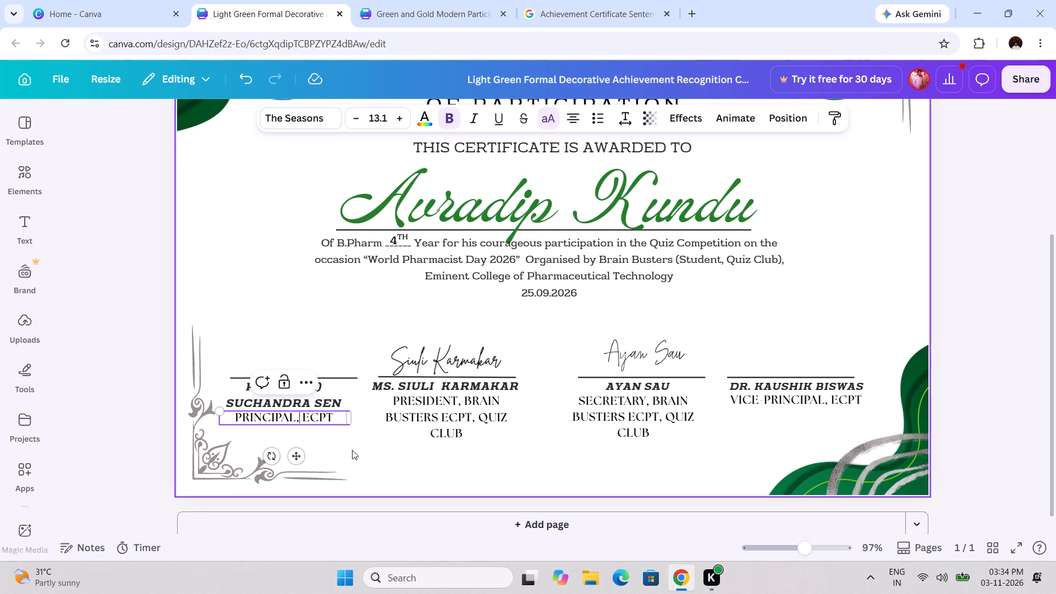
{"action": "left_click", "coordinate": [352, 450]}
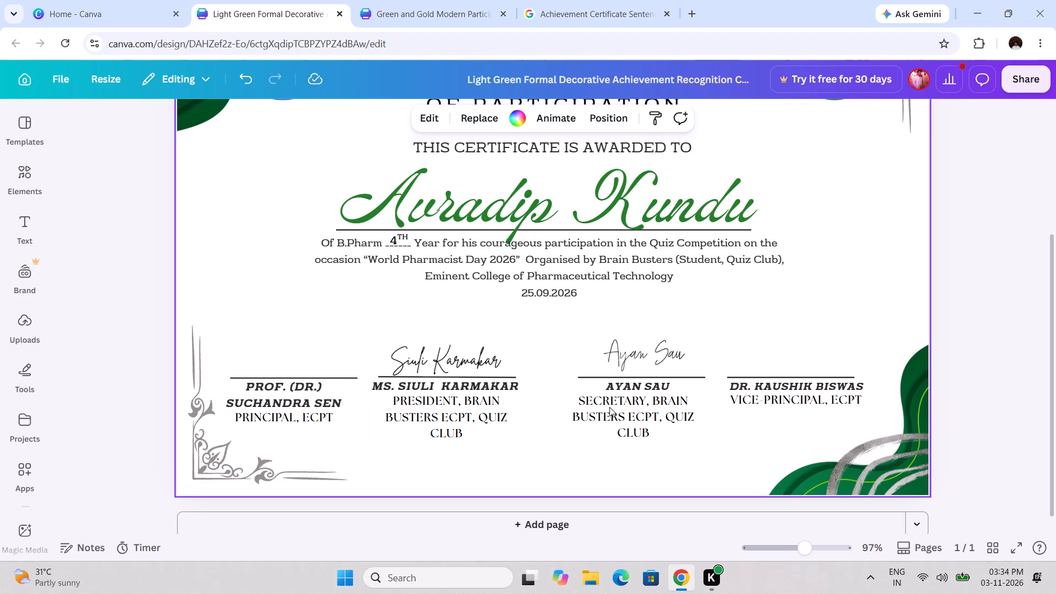
On the light green participation certificate, retype the comma and space after ECPT in the Secretary's title so it reads "Secretary, Brain Busters ECPT, Quiz Club".
{"action": "double_click", "coordinate": [668, 416]}
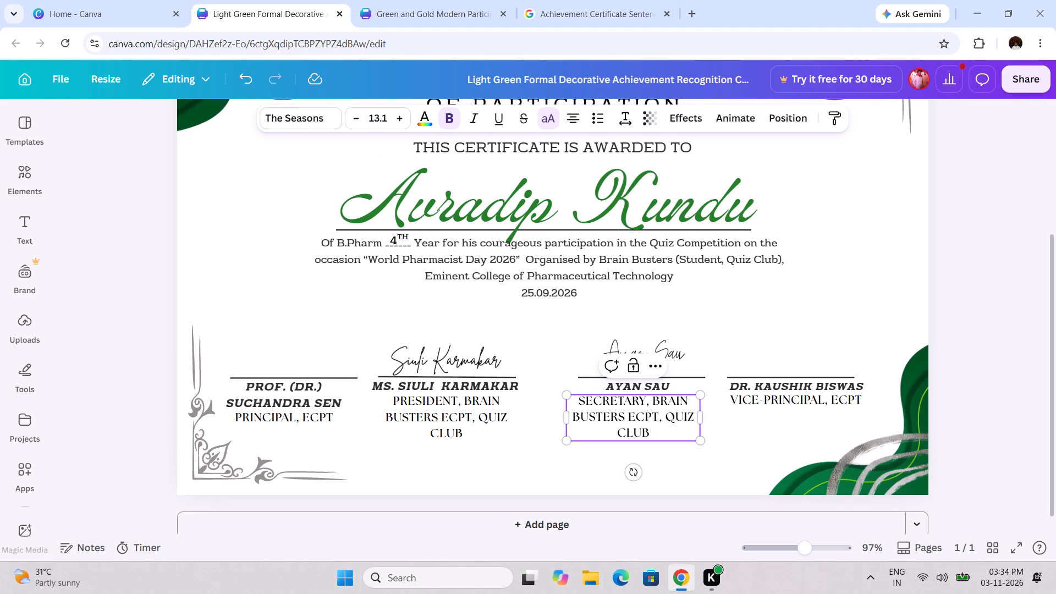
{"action": "key", "text": "Left"}
{"action": "key", "text": "Left"}
{"action": "key", "text": "Right"}
{"action": "key", "text": "Right"}
{"action": "key", "text": "BackSpace"}
{"action": "key", "text": "BackSpace"}
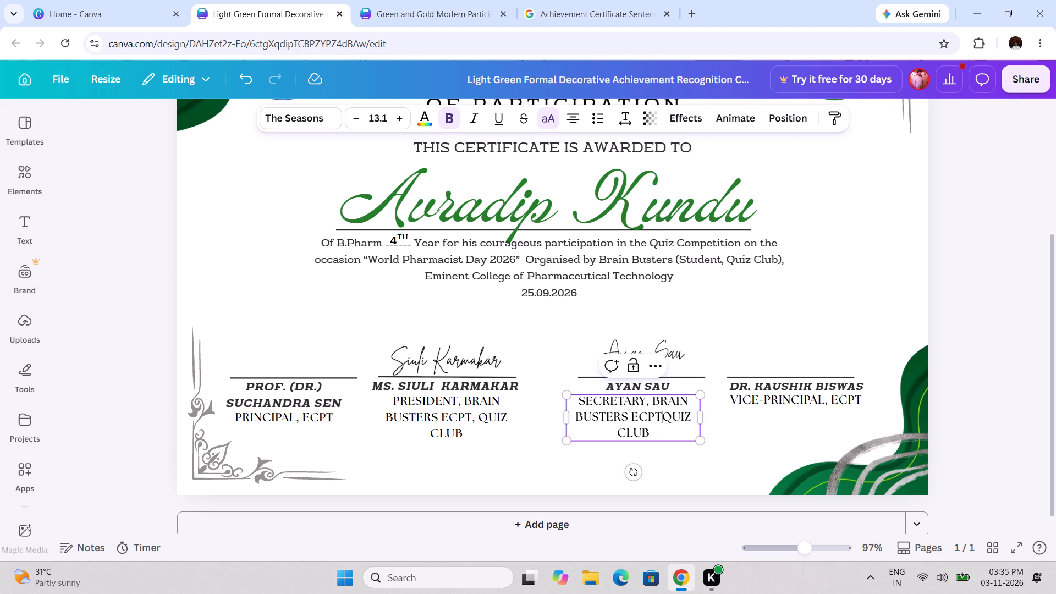
{"action": "type", "text": ","}
{"action": "key", "text": "space"}
{"action": "left_click", "coordinate": [511, 450]}
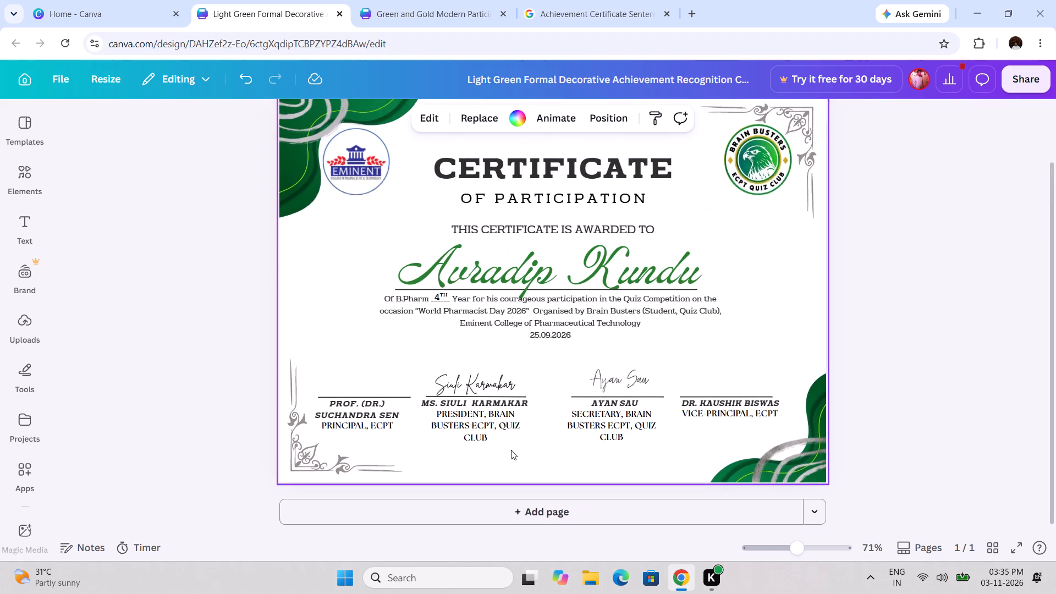
{"action": "scroll", "coordinate": [511, 450], "scroll_direction": "up", "scroll_amount": 1}
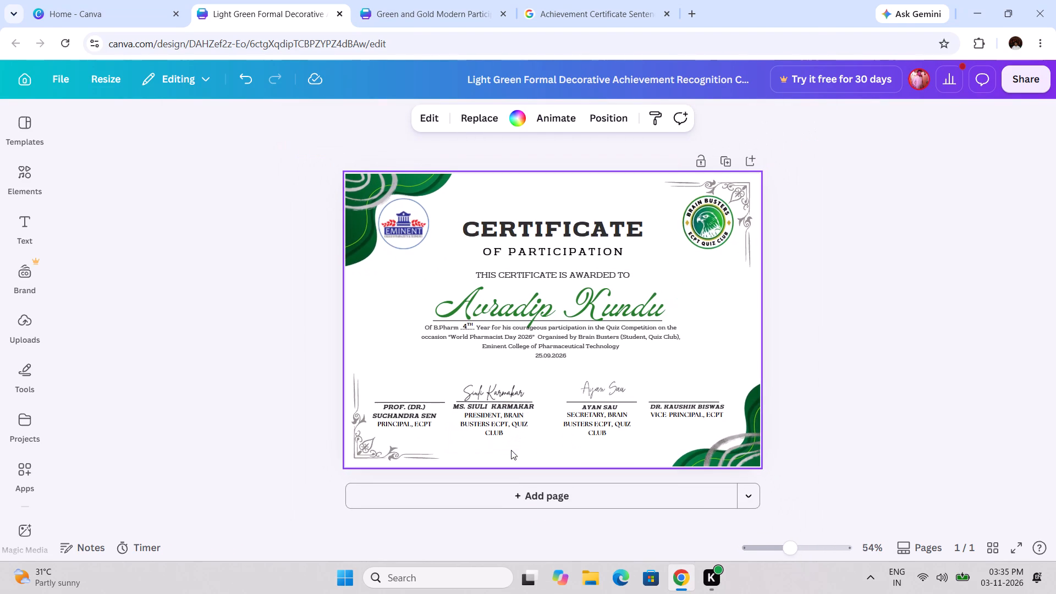